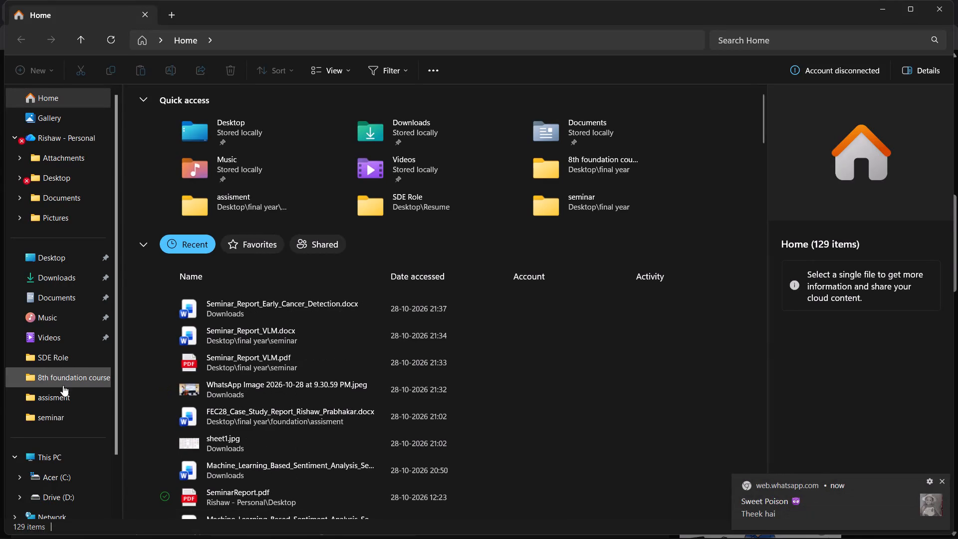
Find Khushi's FEC28 case study report among the local folders and open the Word version from Downloads.
left_click(67, 412)
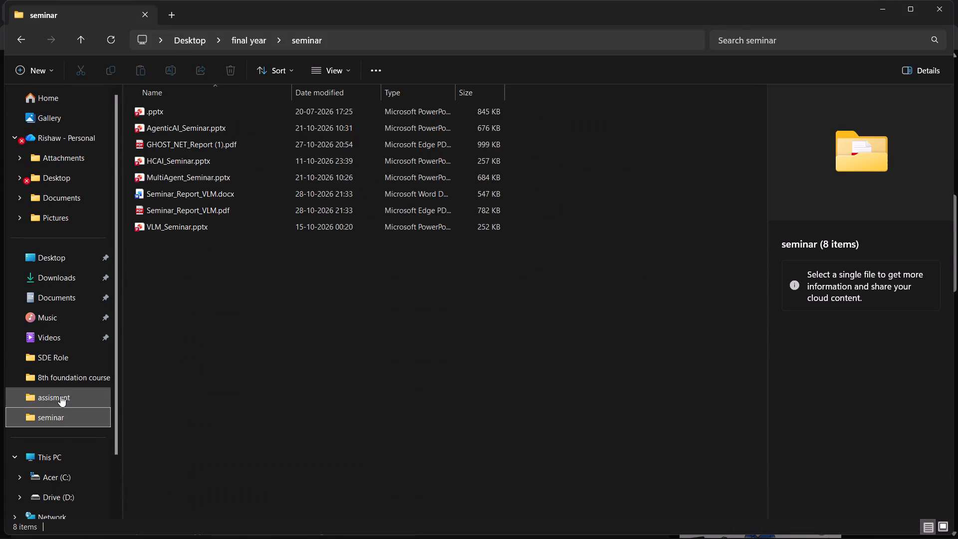
left_click(60, 395)
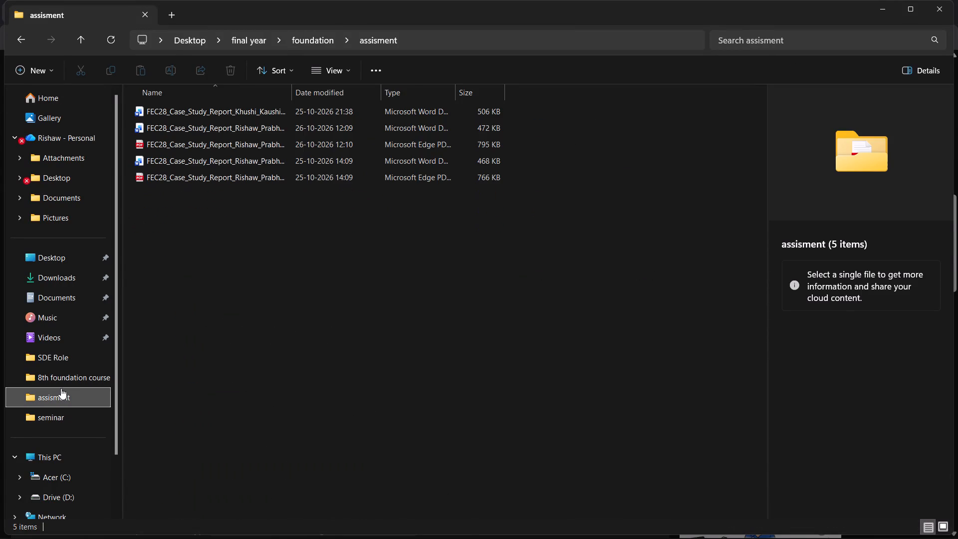
left_click(64, 384)
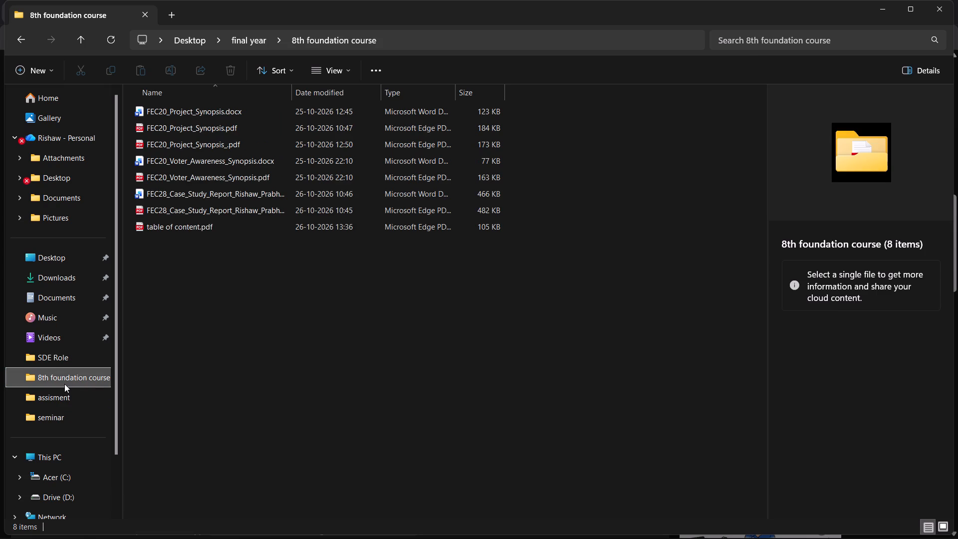
left_click(74, 359)
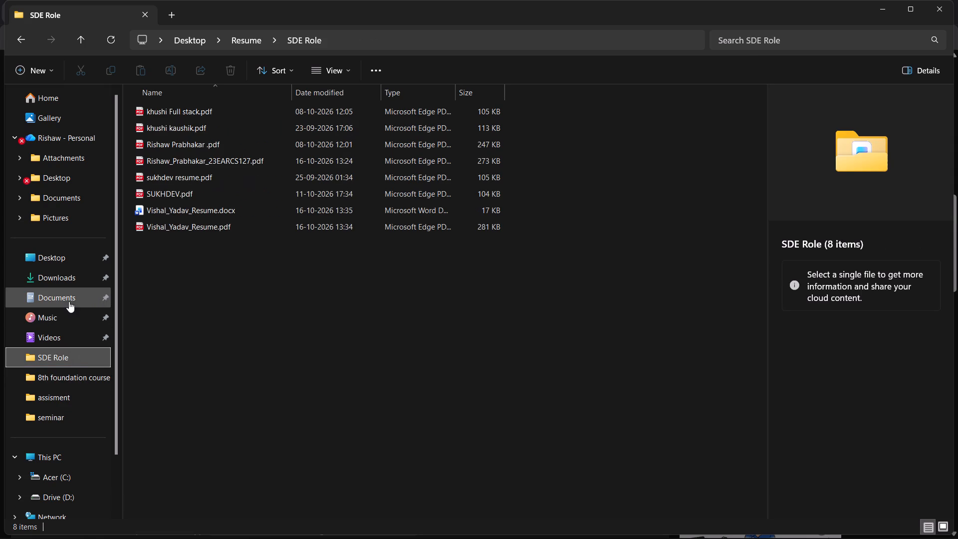
left_click(70, 276)
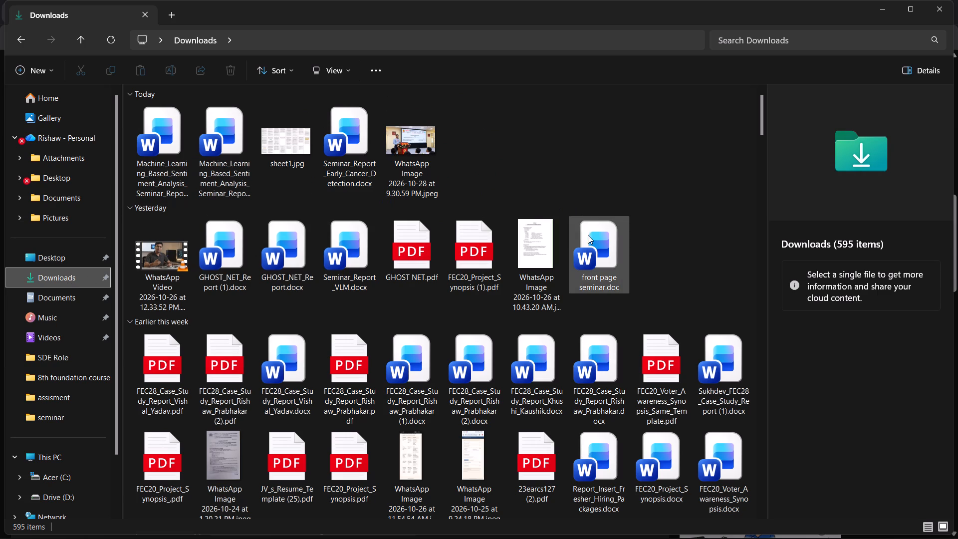
double_click(538, 369)
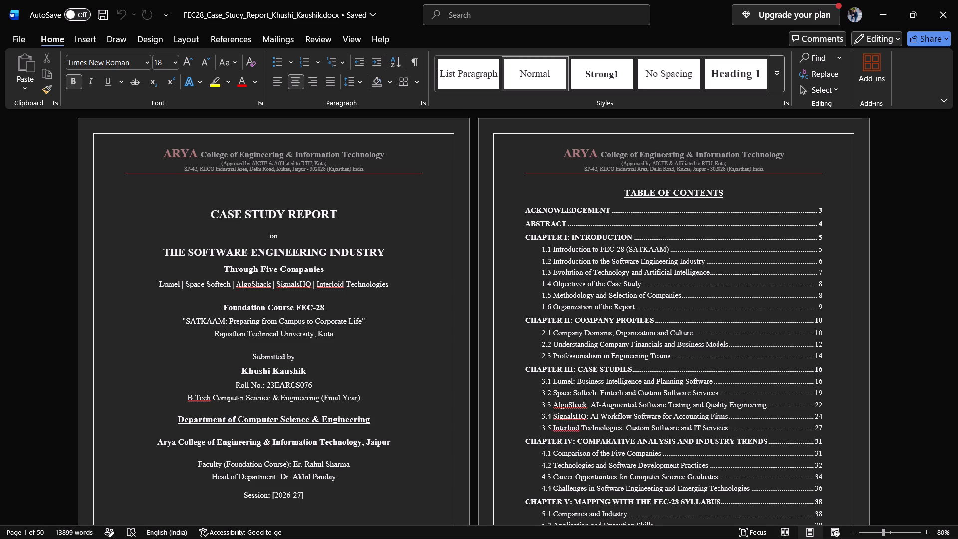
Review the opened report's cover page, table of contents, acknowledgement, abstract and start of Chapter I.
scroll(538, 369, "down", 1)
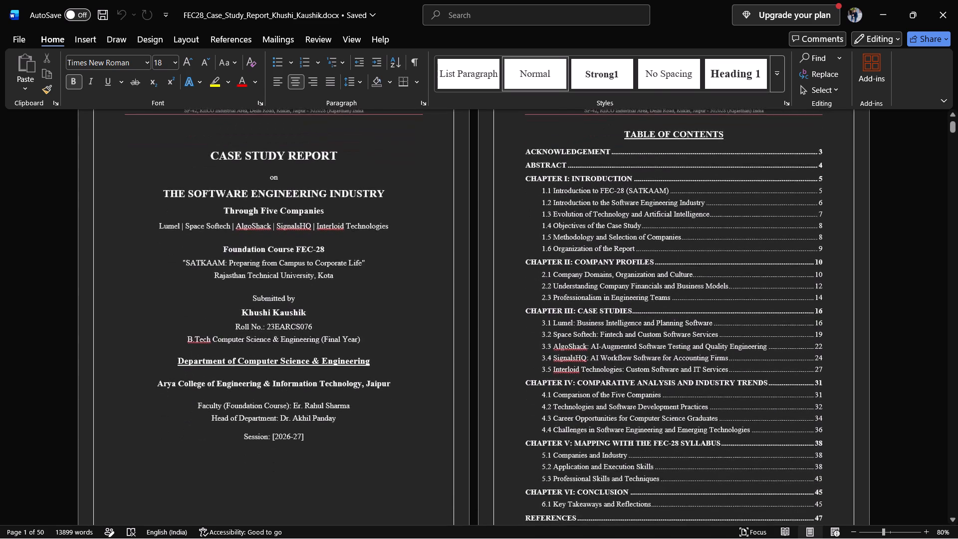
scroll(538, 369, "down", 4)
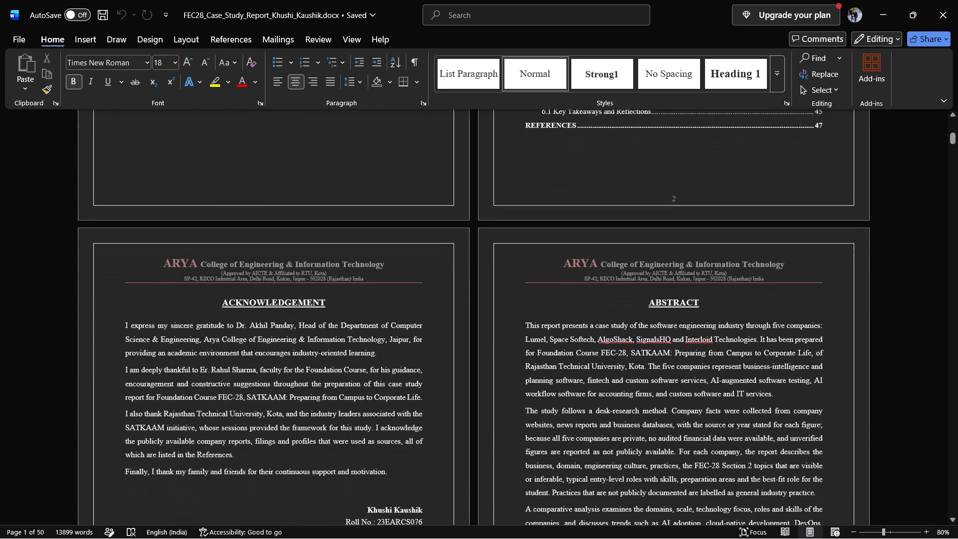
scroll(538, 369, "down", 5)
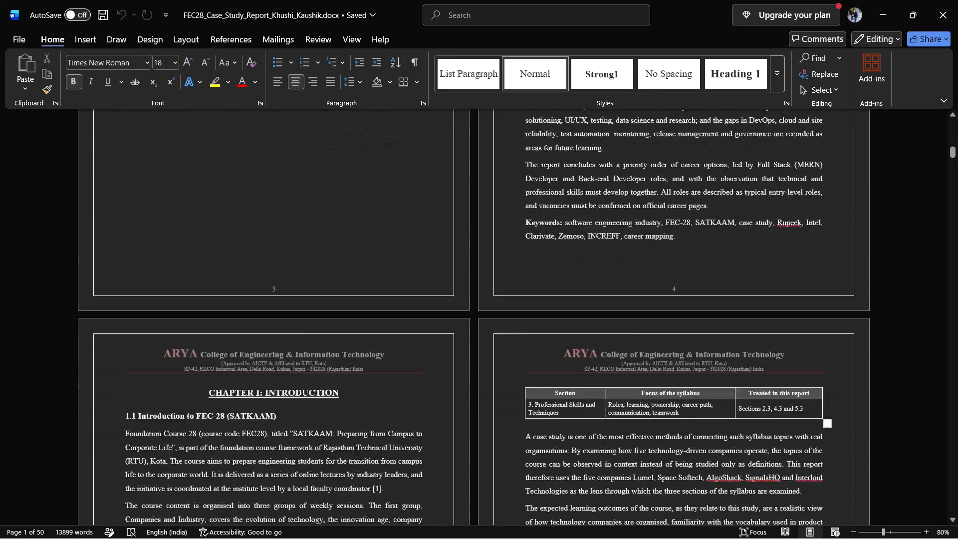
scroll(538, 369, "down", 5)
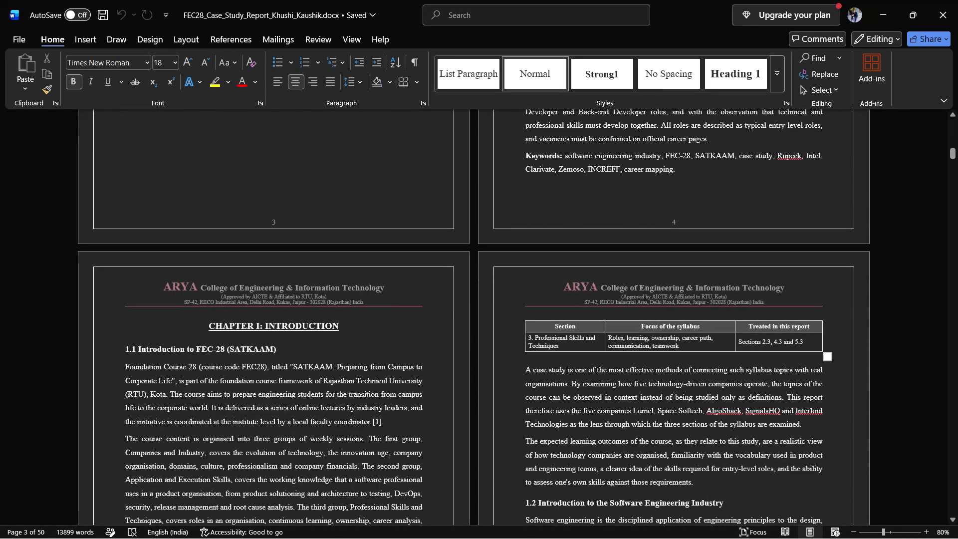
scroll(538, 369, "down", 1)
key("super+Right")
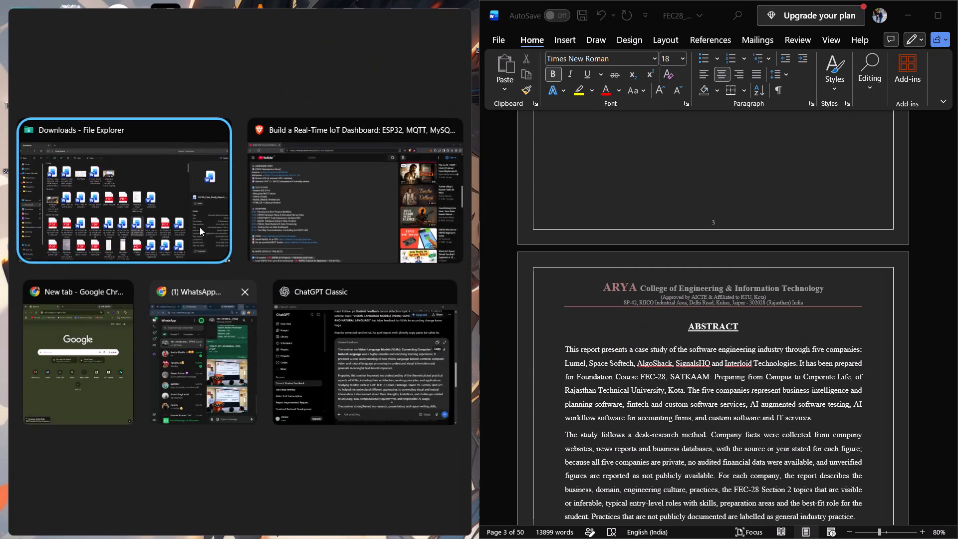
left_click(200, 227)
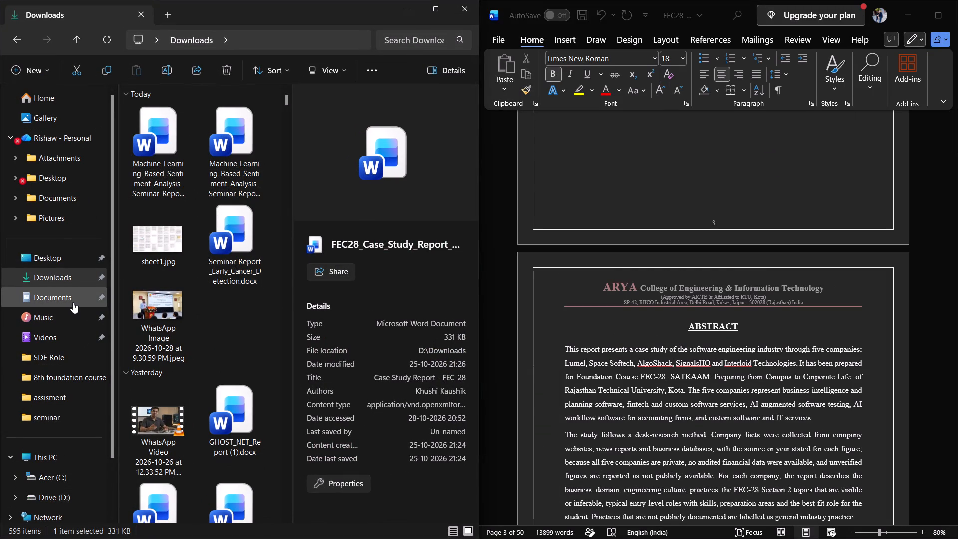
left_click(62, 391)
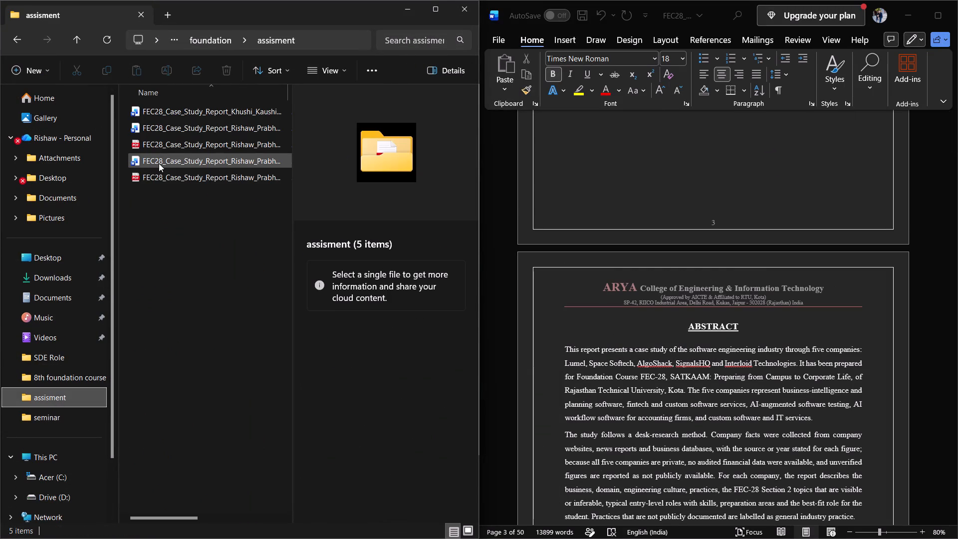
double_click(159, 163)
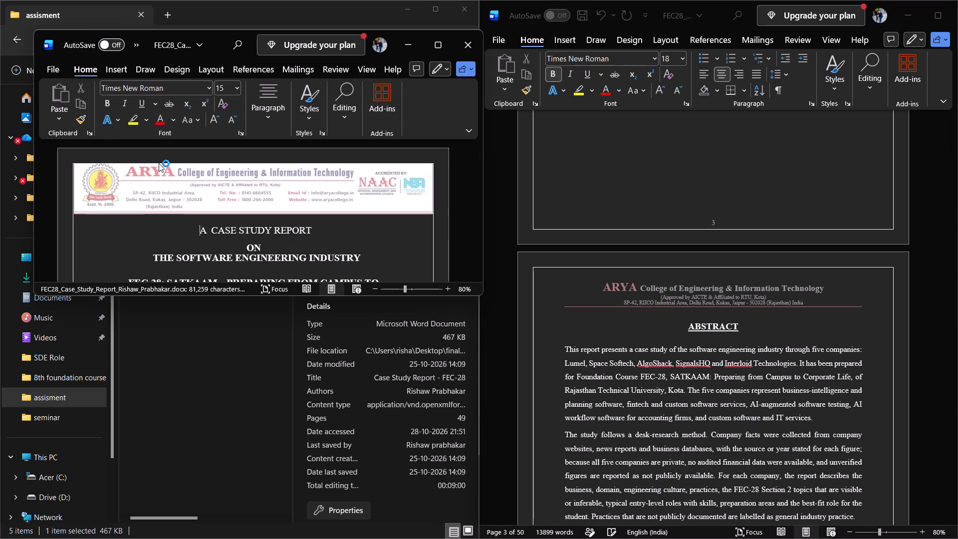
key("super+Left")
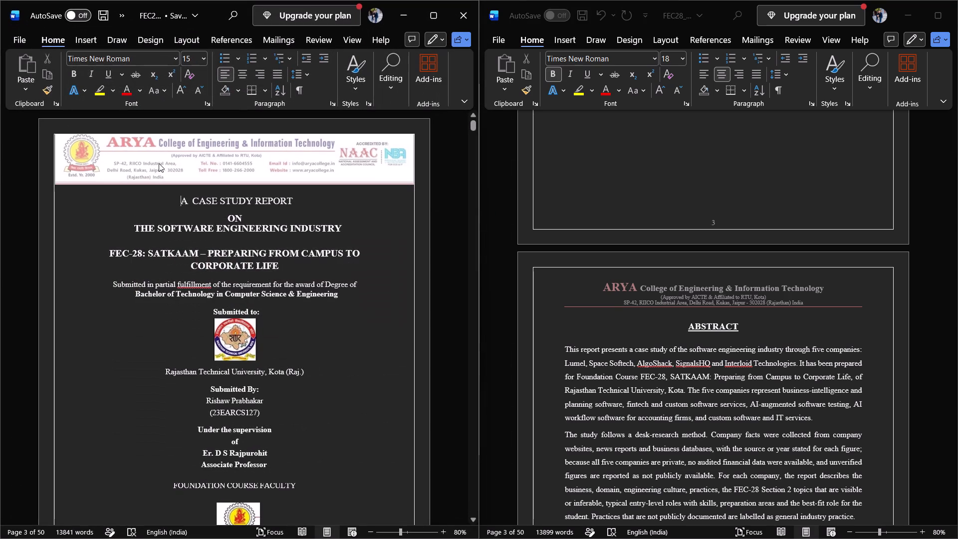
Copy the reference report's whole cover page content, from "A CASE STUDY REPORT" down to the college address.
scroll(676, 277, "up", 3)
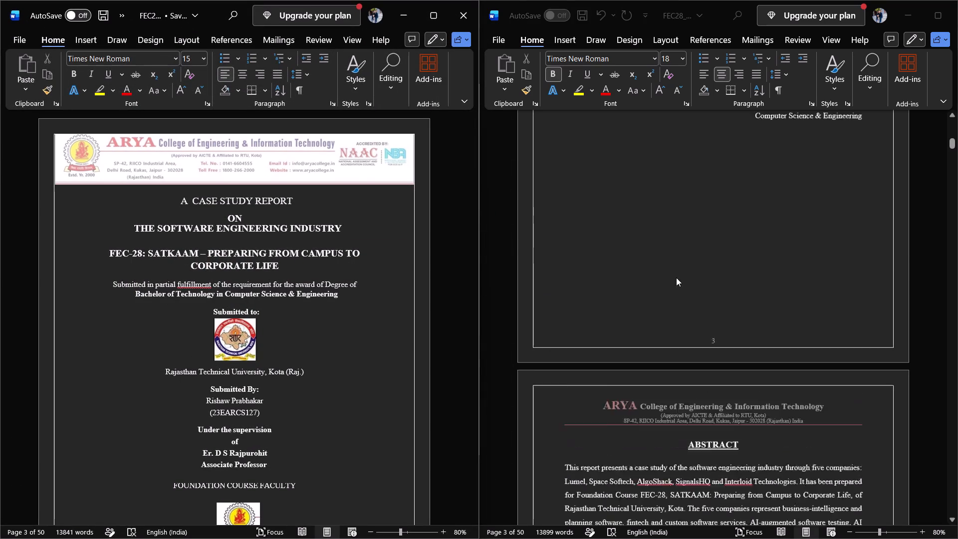
scroll(676, 277, "up", 11)
scroll(676, 277, "down", 1)
scroll(290, 348, "down", 1)
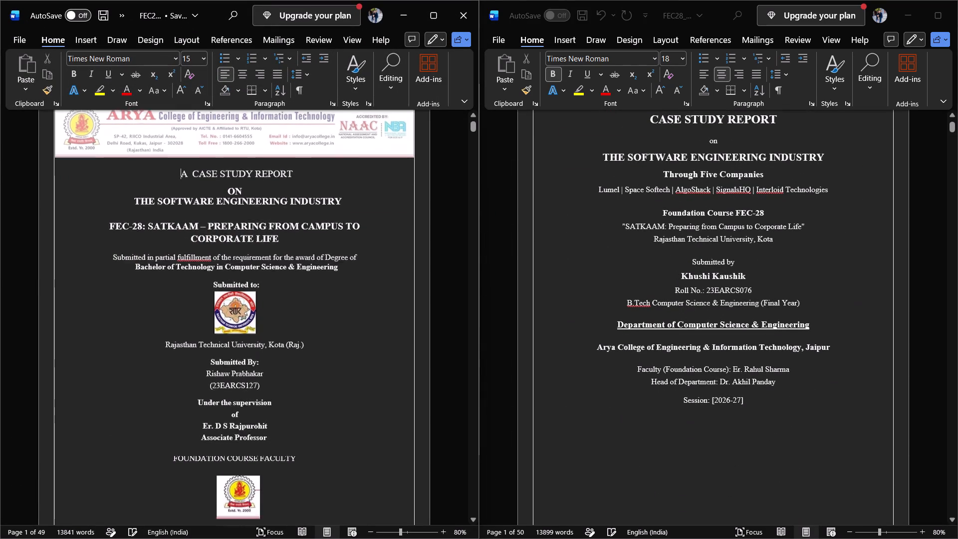
scroll(290, 348, "down", 2)
left_click_drag(370, 350, 243, 260)
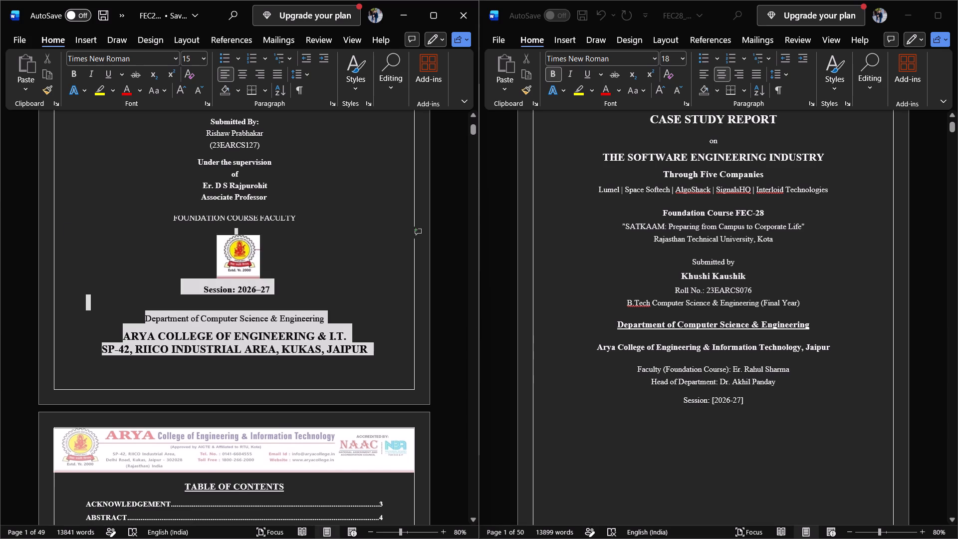
left_click_drag(243, 260, 187, 88)
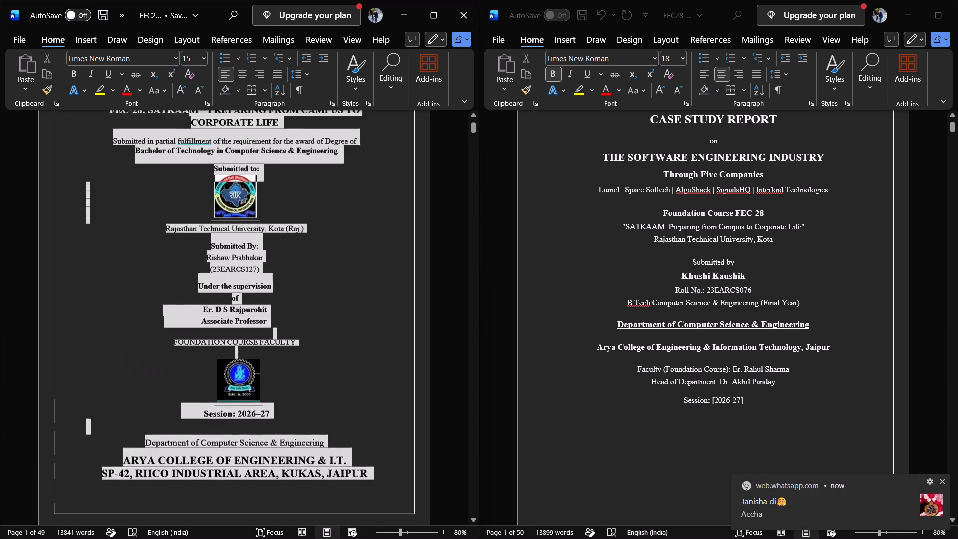
left_click_drag(187, 88, 96, 158)
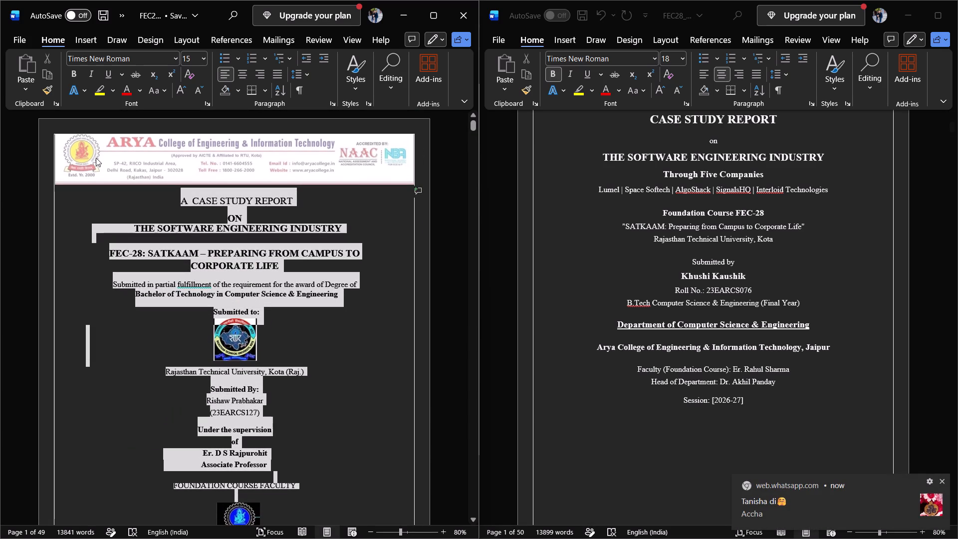
key("ctrl+c")
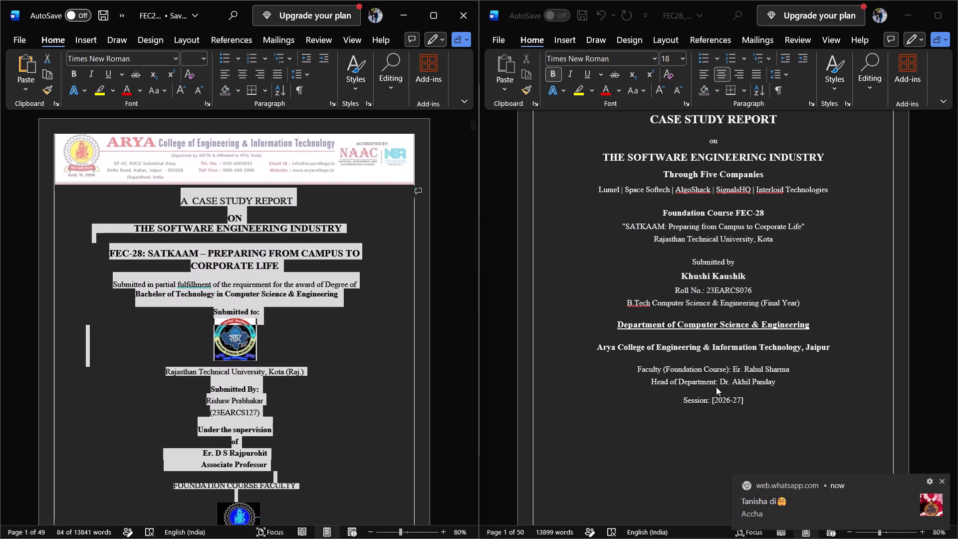
Replace all cover page content above the table of contents in Khushi's report with the copied cover content.
left_click_drag(742, 403, 572, 189)
left_click_drag(760, 423, 616, 264)
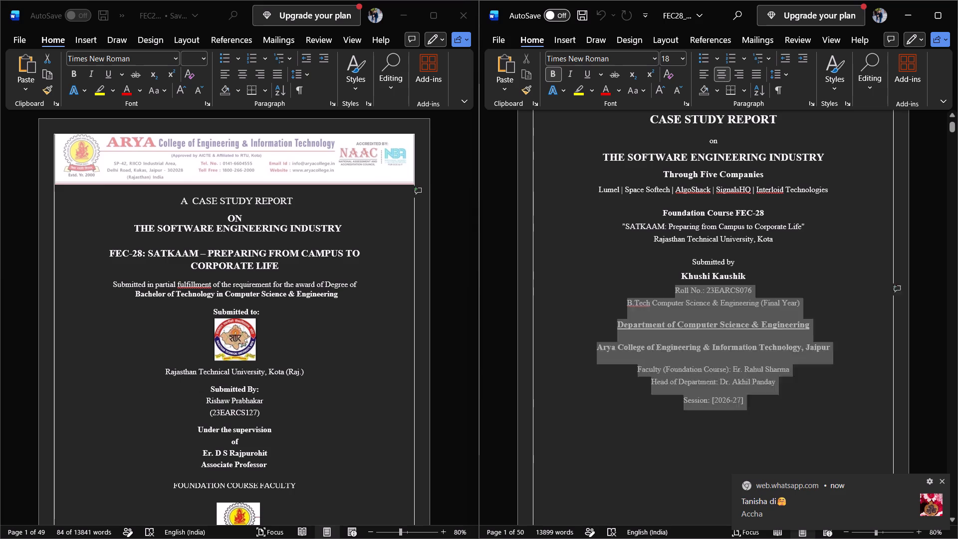
left_click_drag(616, 264, 596, 165)
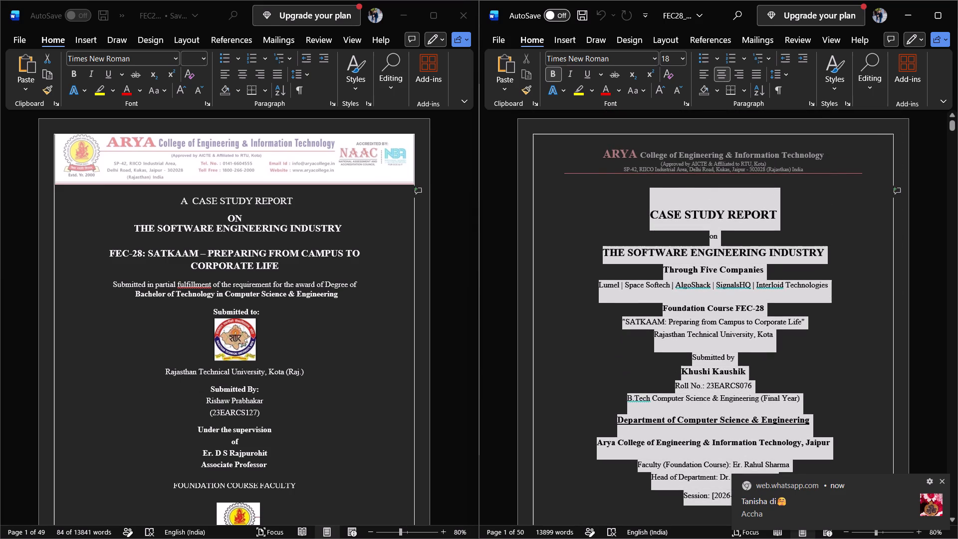
key("BackSpace")
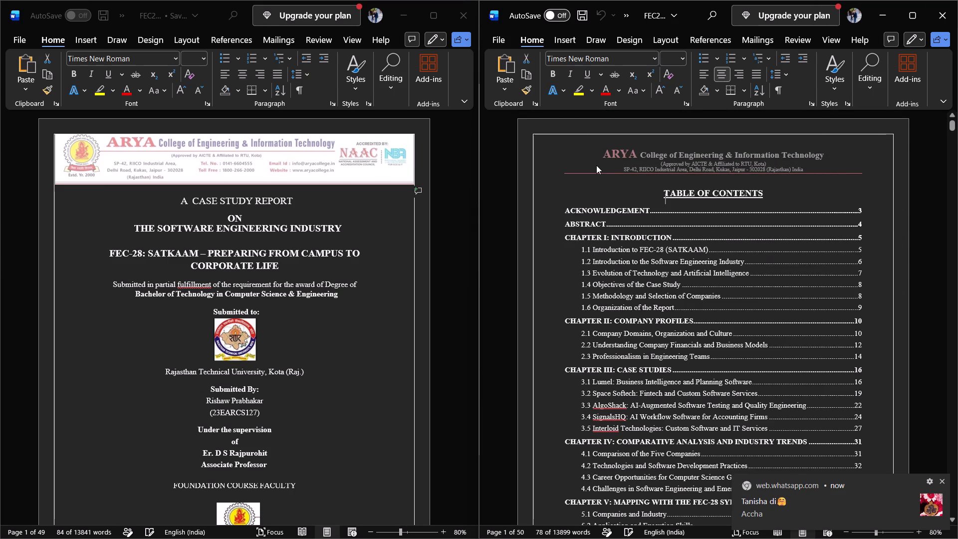
key("ctrl+v")
Check the pasted cover page's layout from its header down to the table of contents page.
scroll(596, 165, "up", 2)
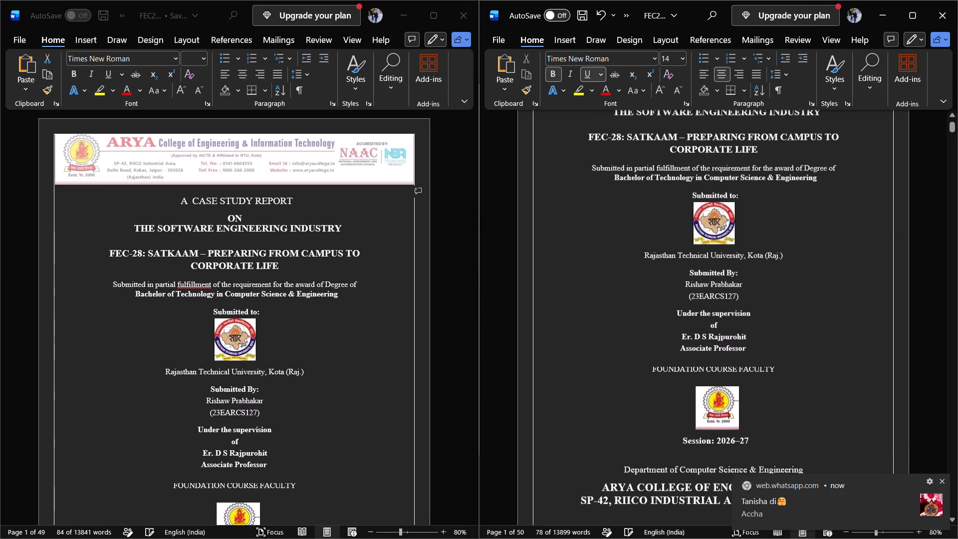
scroll(622, 217, "up", 2)
scroll(622, 217, "down", 3)
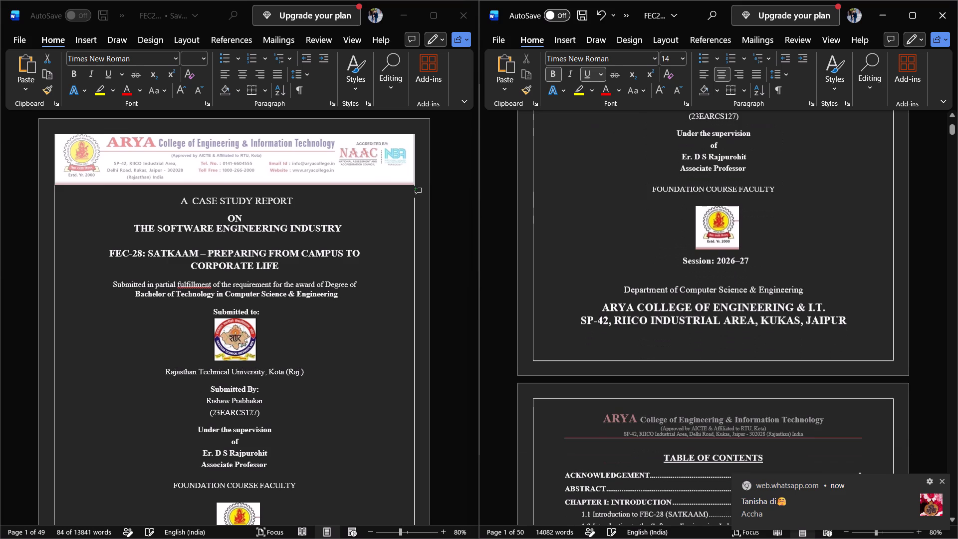
scroll(622, 217, "up", 2)
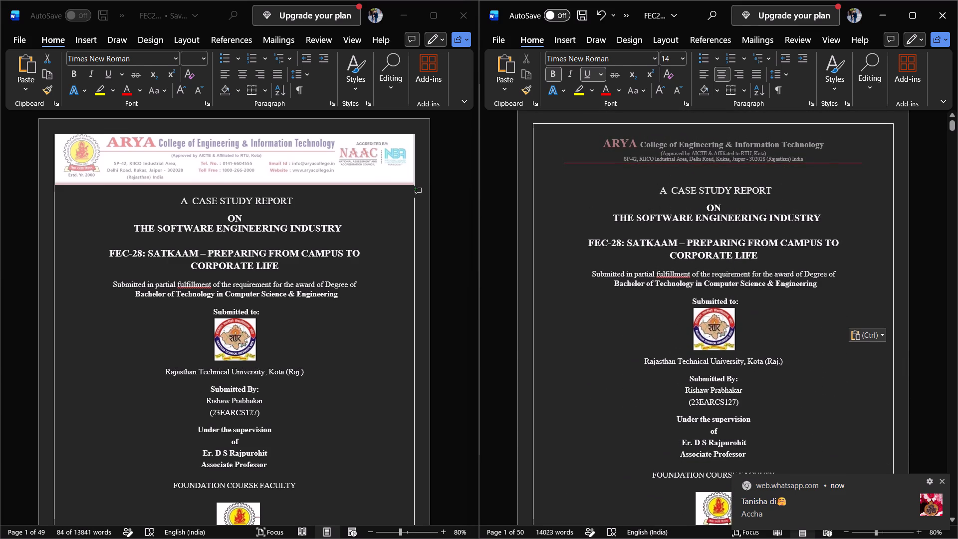
left_click(846, 160)
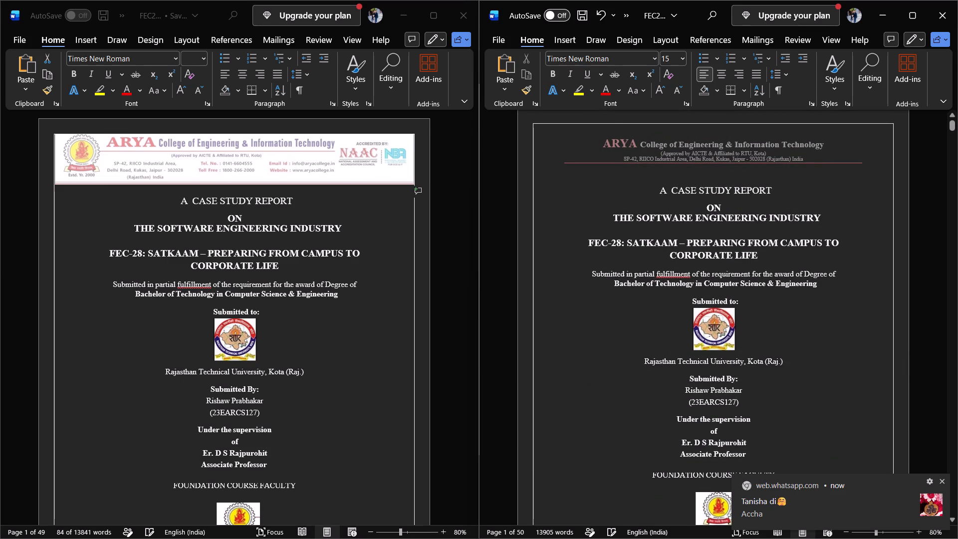
left_click(711, 184)
scroll(773, 292, "down", 1)
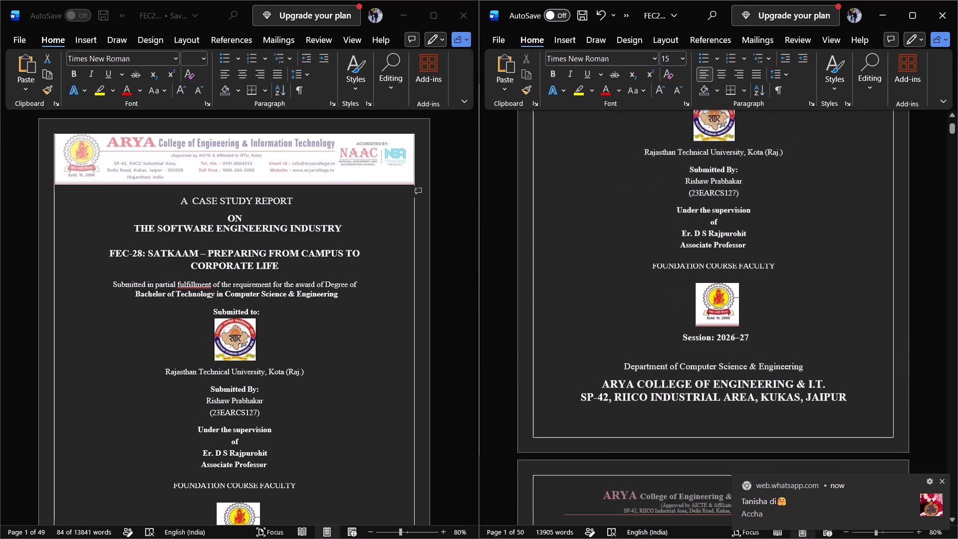
scroll(773, 292, "down", 2)
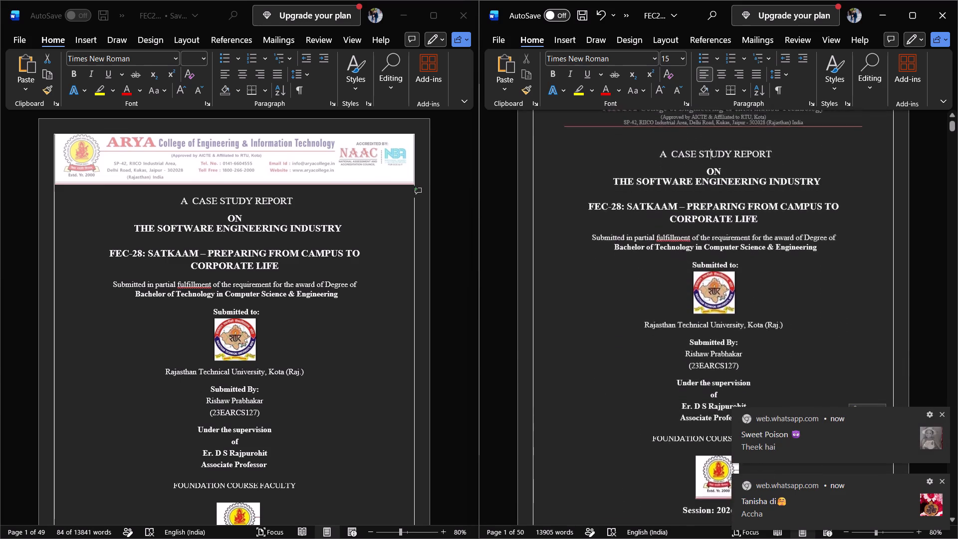
scroll(773, 292, "down", 1)
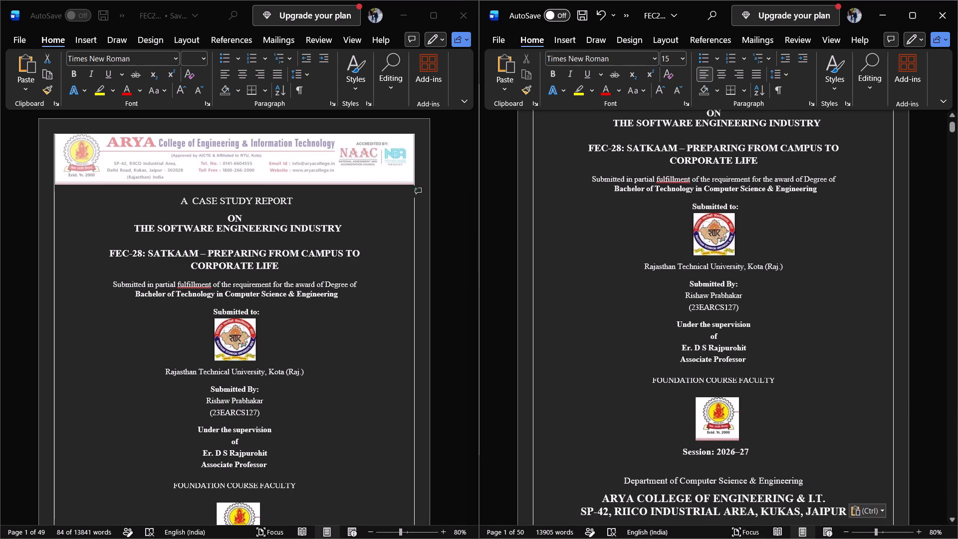
Copy the ARYA college banner image from the reference report's first page header.
left_click(317, 168)
double_click(317, 168)
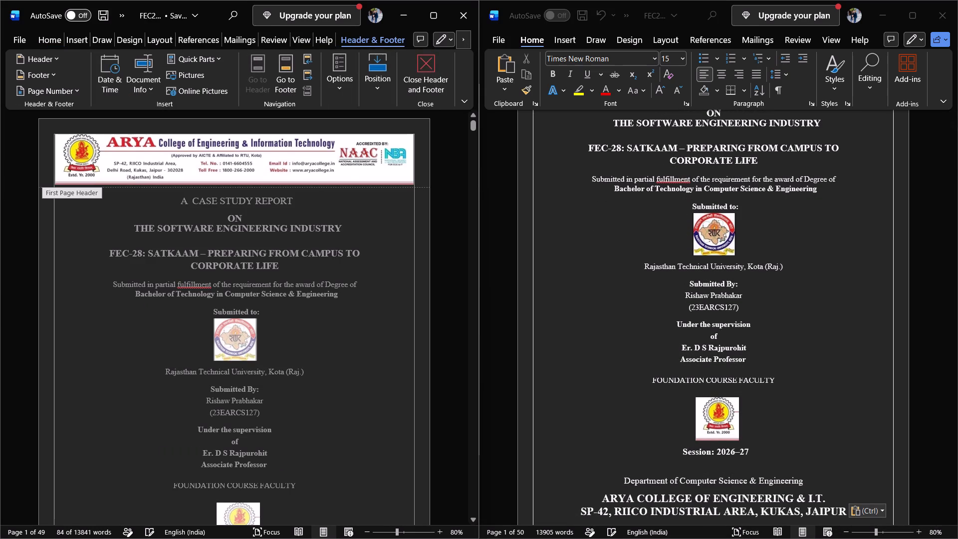
left_click(310, 141)
key("ctrl+c")
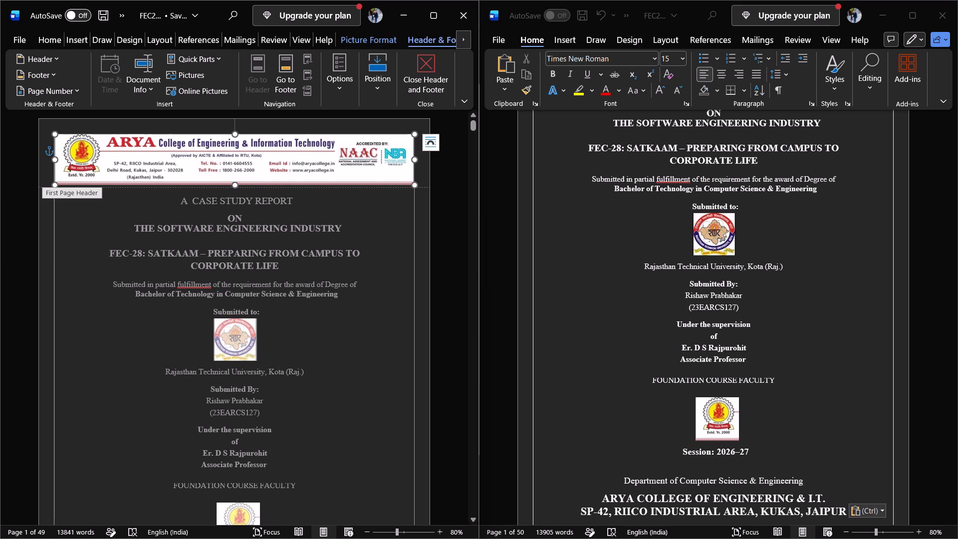
Delete the old college name and address text from the first page header of Khushi's report.
scroll(667, 171, "up", 2)
triple_click(648, 160)
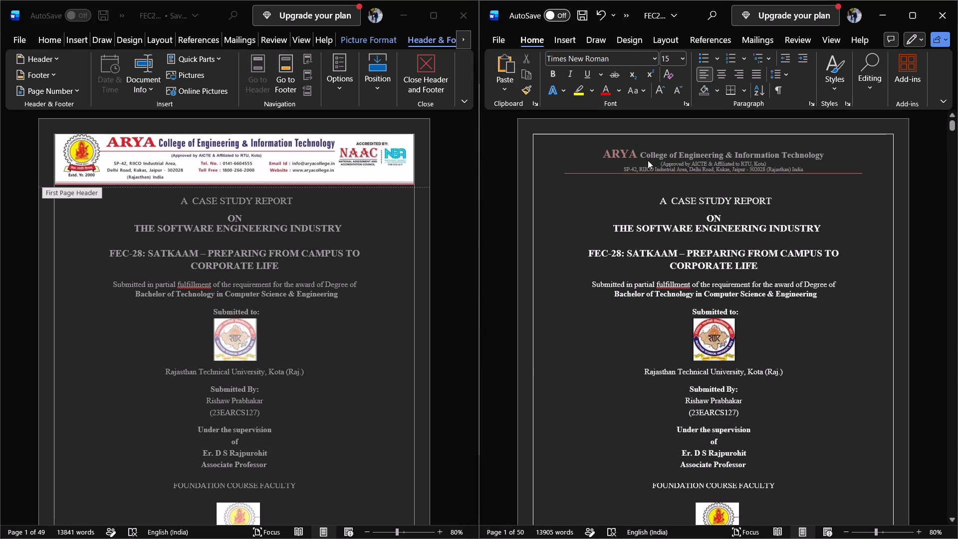
left_click(607, 159)
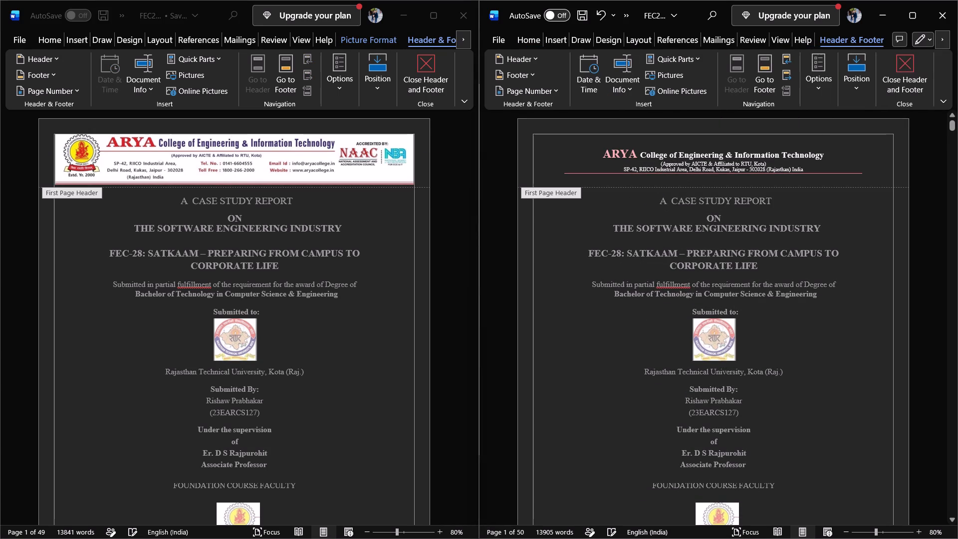
left_click_drag(829, 166, 559, 143)
key("BackSpace")
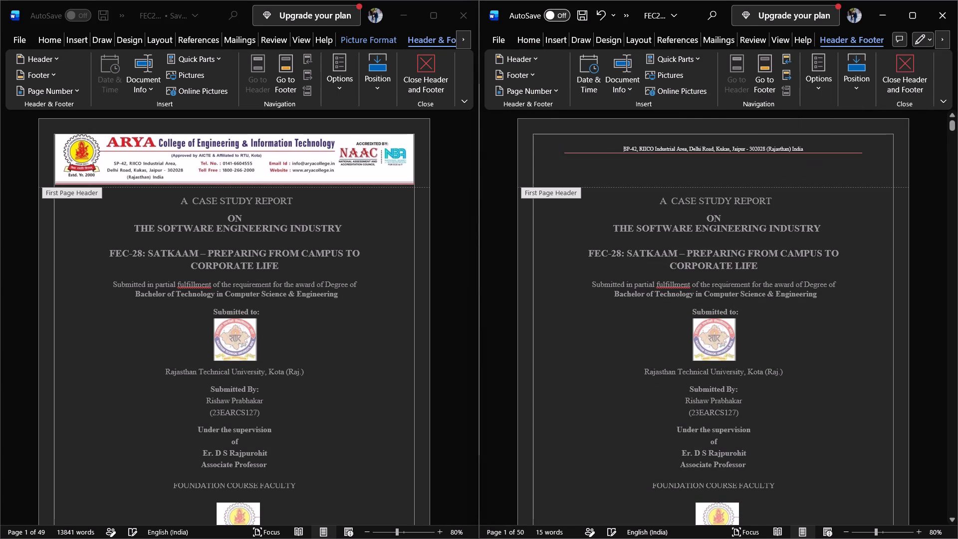
left_click_drag(676, 166, 603, 138)
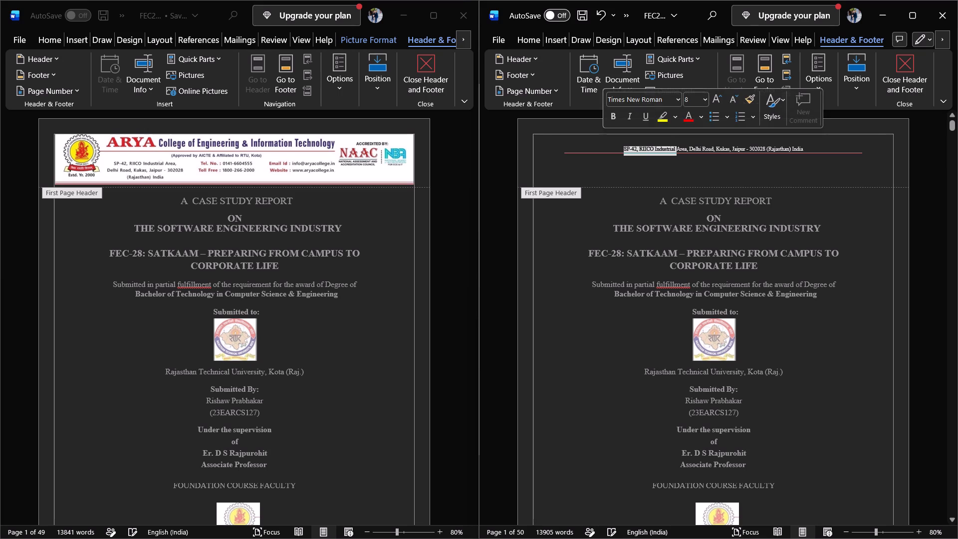
left_click_drag(801, 145, 612, 135)
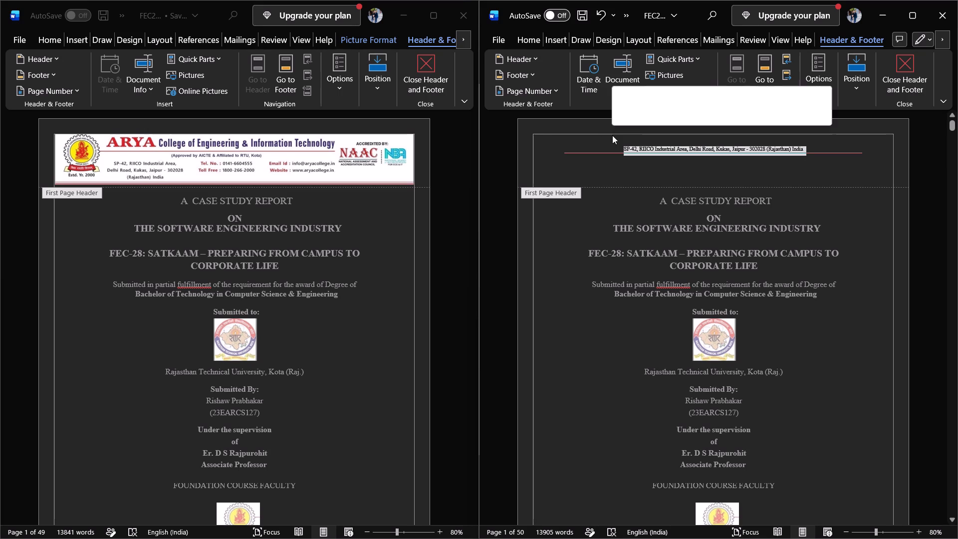
key("BackSpace")
key("BackSpace")
key("BackSpace")
key("BackSpace")
key("BackSpace")
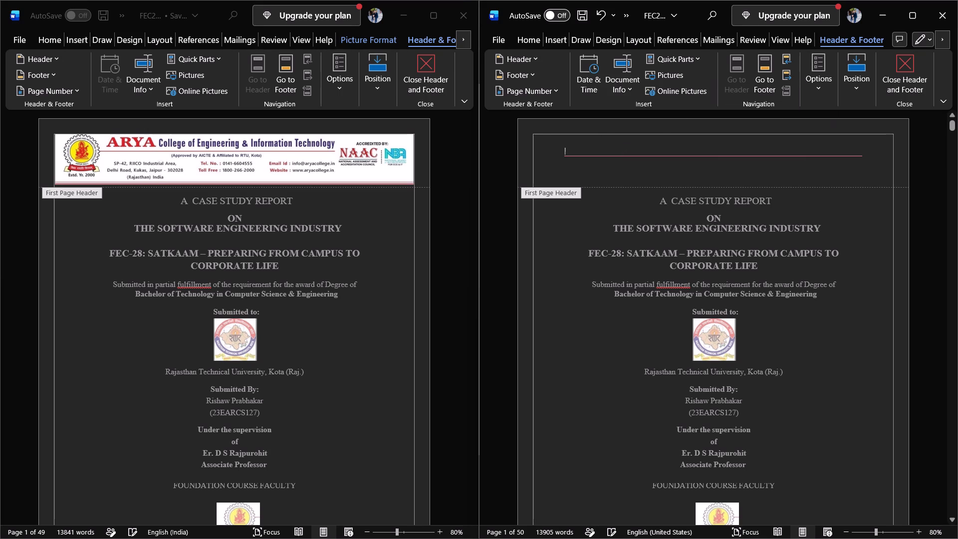
key("BackSpace")
key("BackSpace")
Paste the copied ARYA college banner into the first page header, align it with the page border's top edge and sides, and return to the body.
key("ctrl+v")
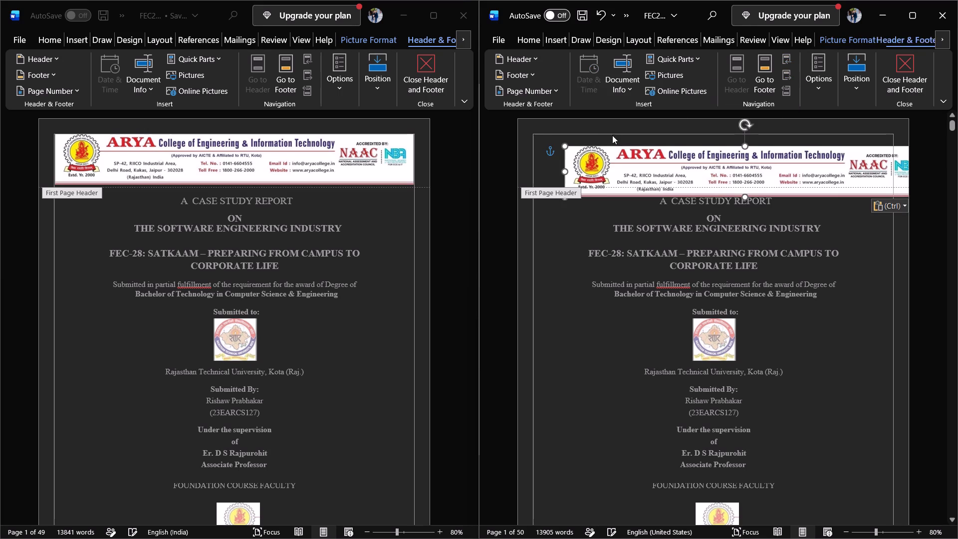
left_click_drag(626, 157, 599, 144)
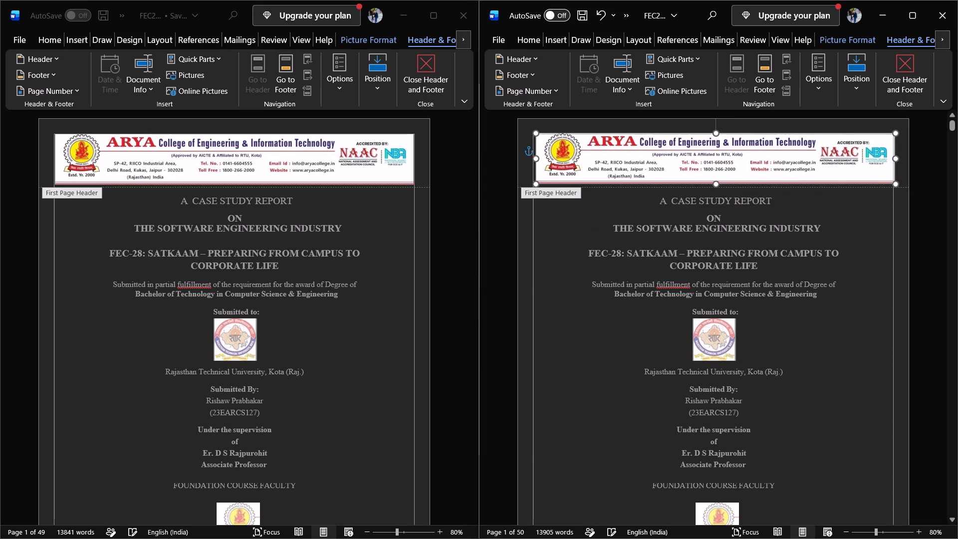
left_click_drag(599, 144, 594, 146)
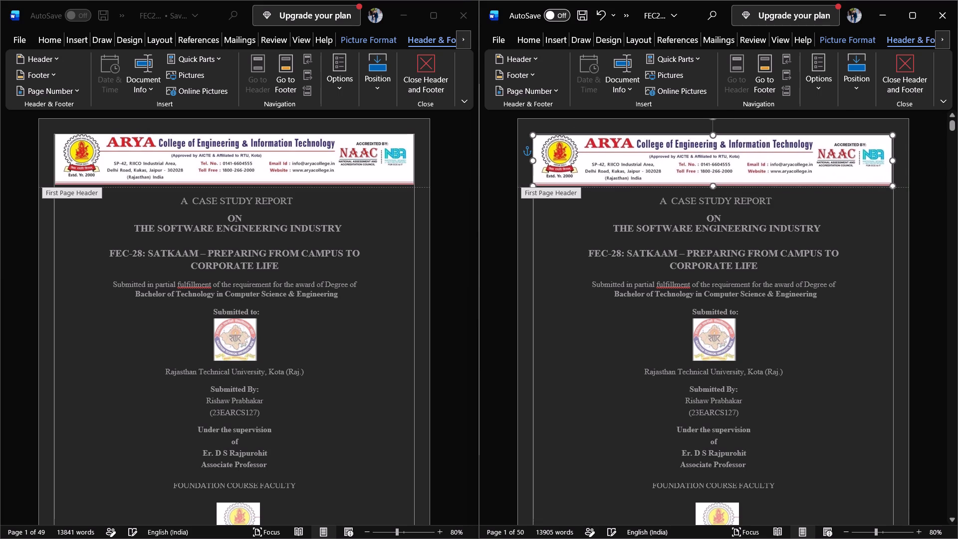
left_click_drag(594, 146, 595, 146)
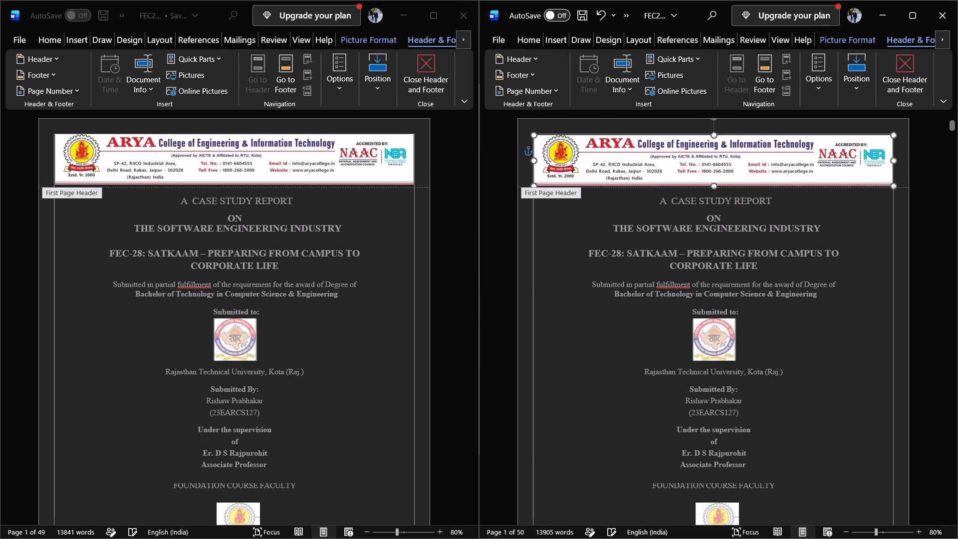
left_click_drag(595, 146, 612, 126)
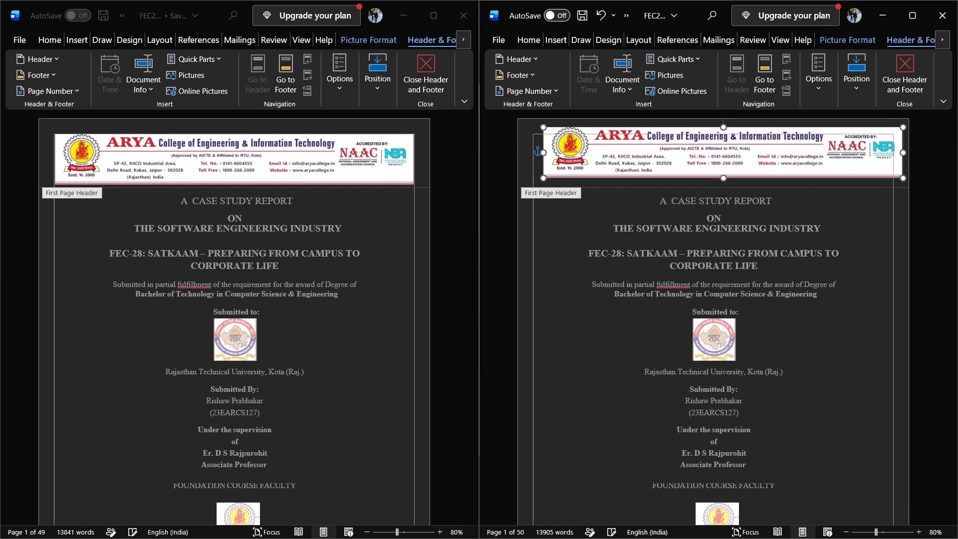
left_click_drag(612, 126, 585, 156)
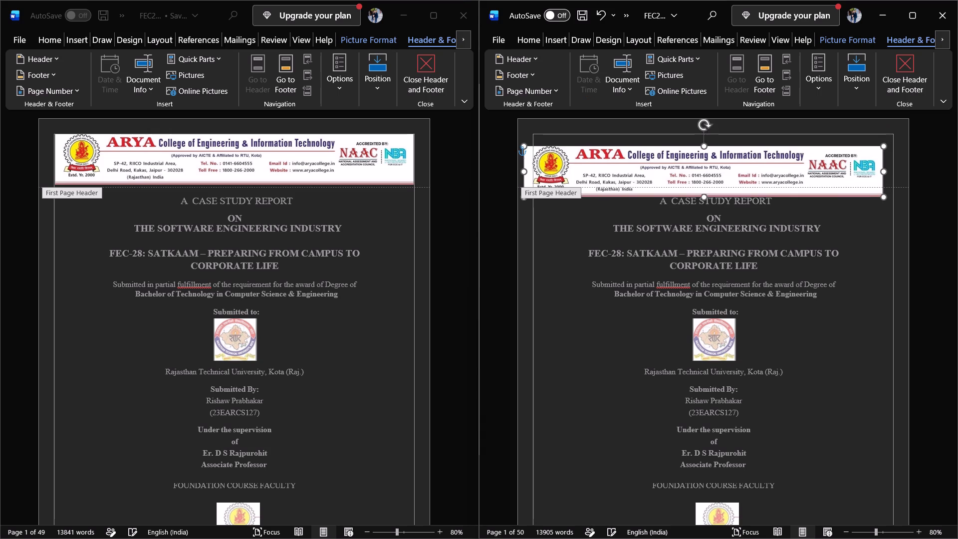
left_click_drag(585, 156, 520, 223)
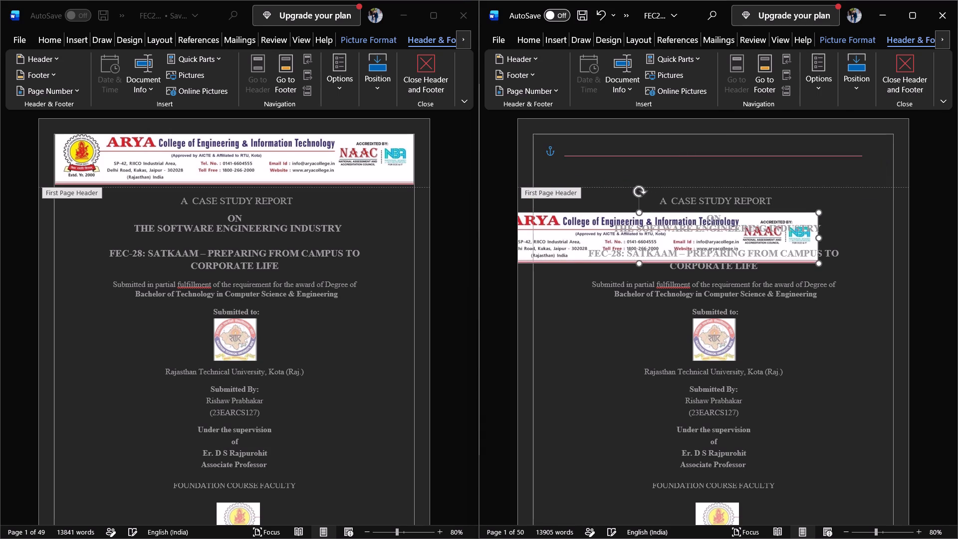
left_click_drag(520, 223, 544, 317)
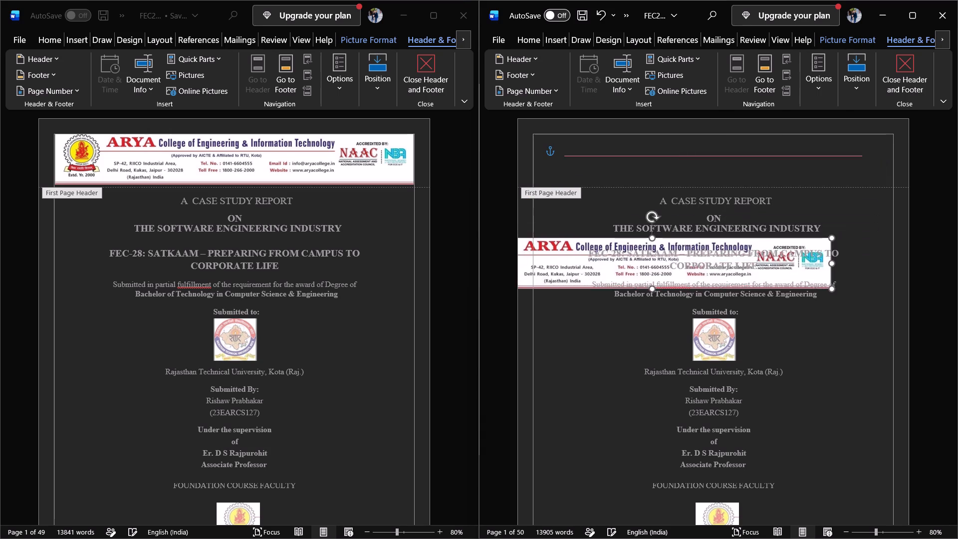
left_click_drag(544, 317, 600, 150)
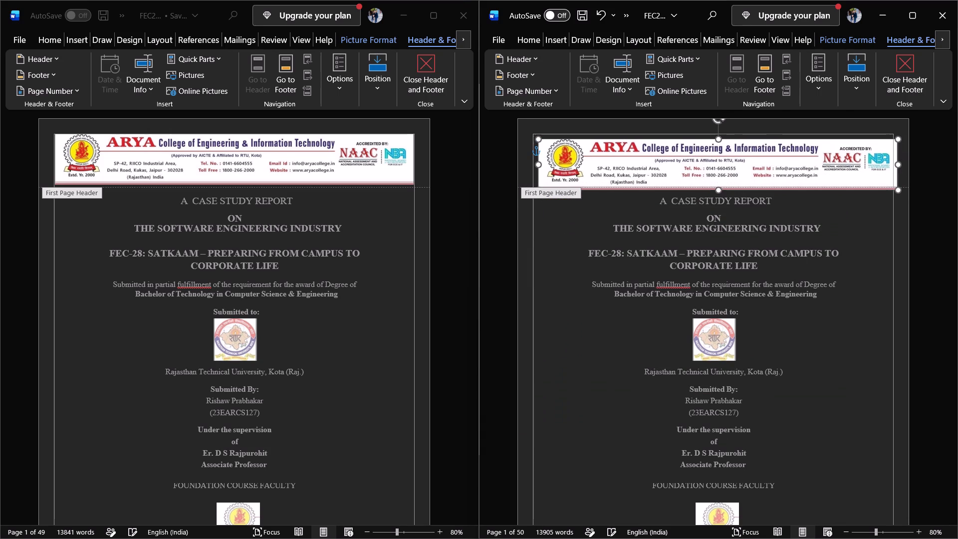
left_click_drag(600, 150, 595, 147)
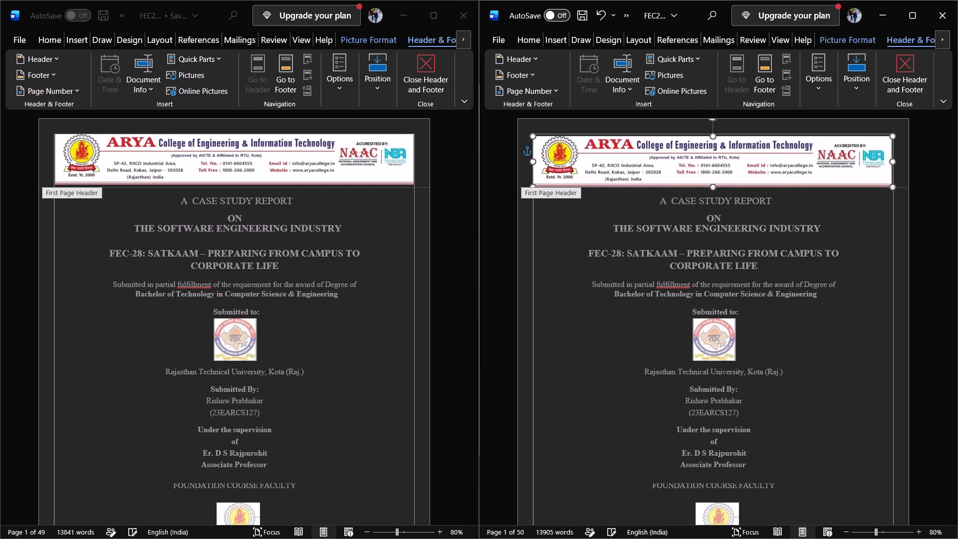
left_click_drag(595, 147, 596, 145)
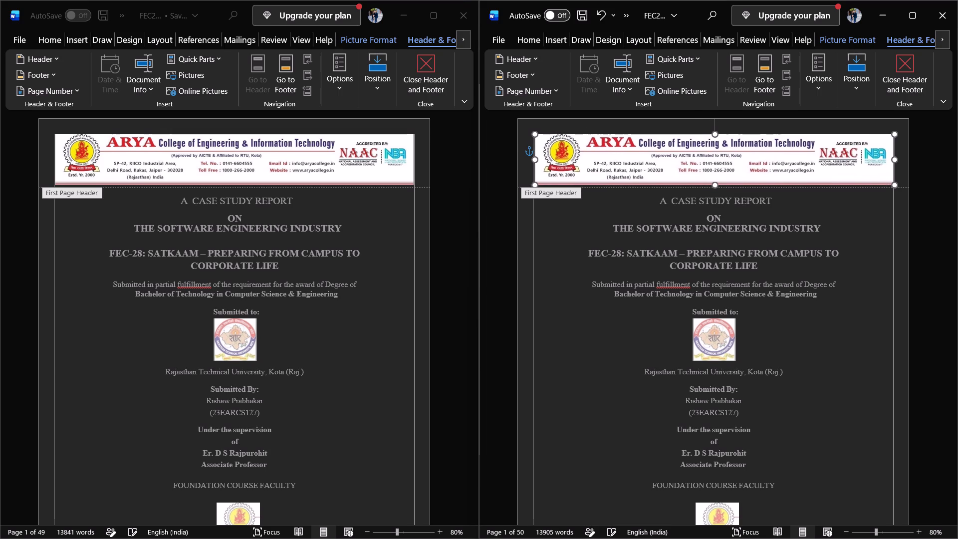
left_click_drag(596, 145, 595, 145)
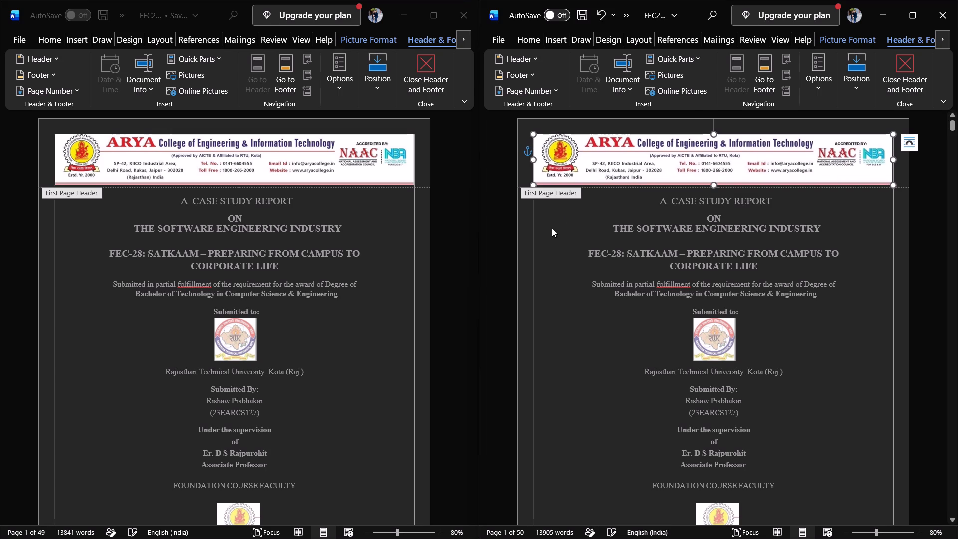
left_click(552, 228)
double_click(523, 231)
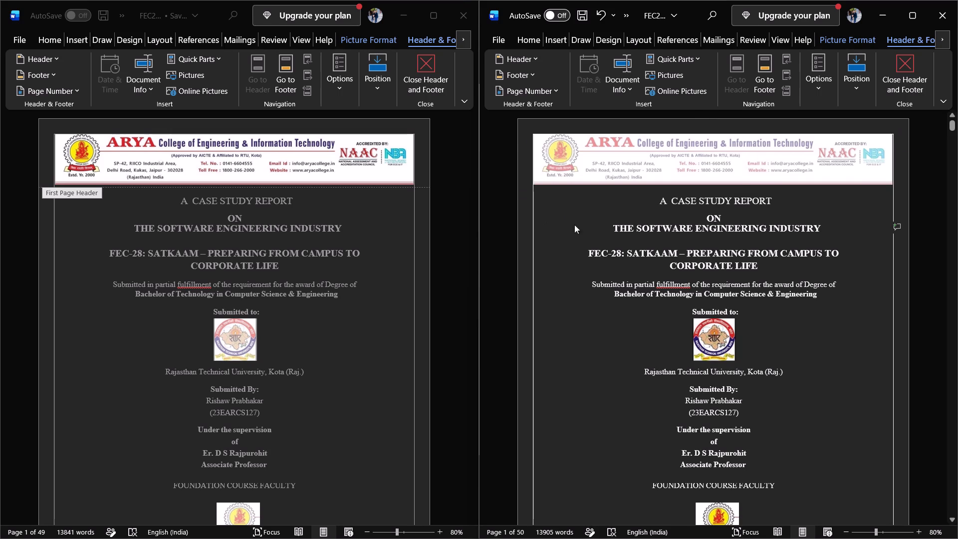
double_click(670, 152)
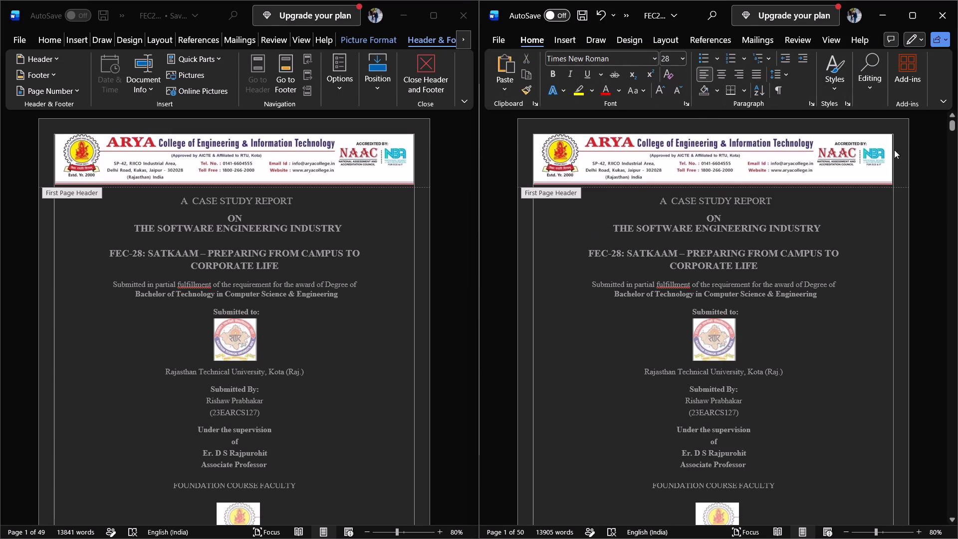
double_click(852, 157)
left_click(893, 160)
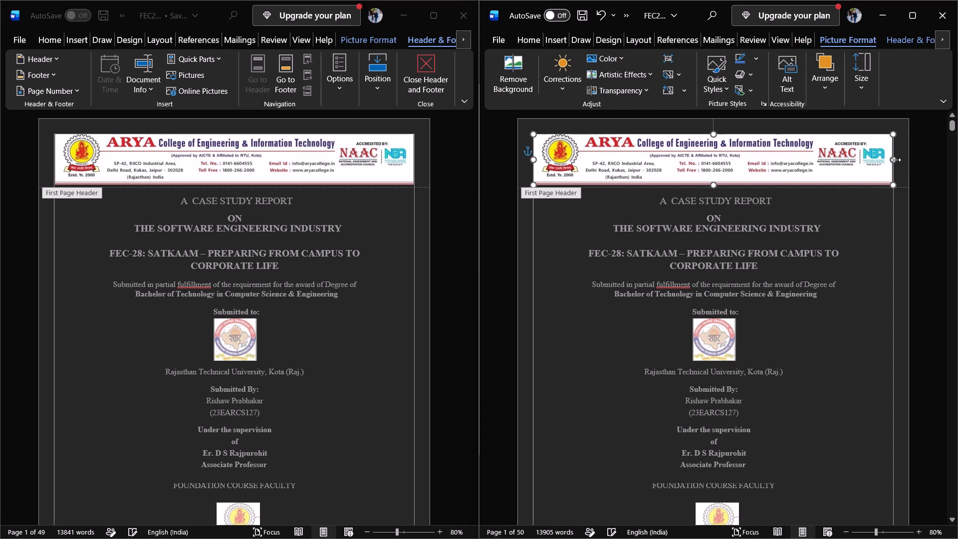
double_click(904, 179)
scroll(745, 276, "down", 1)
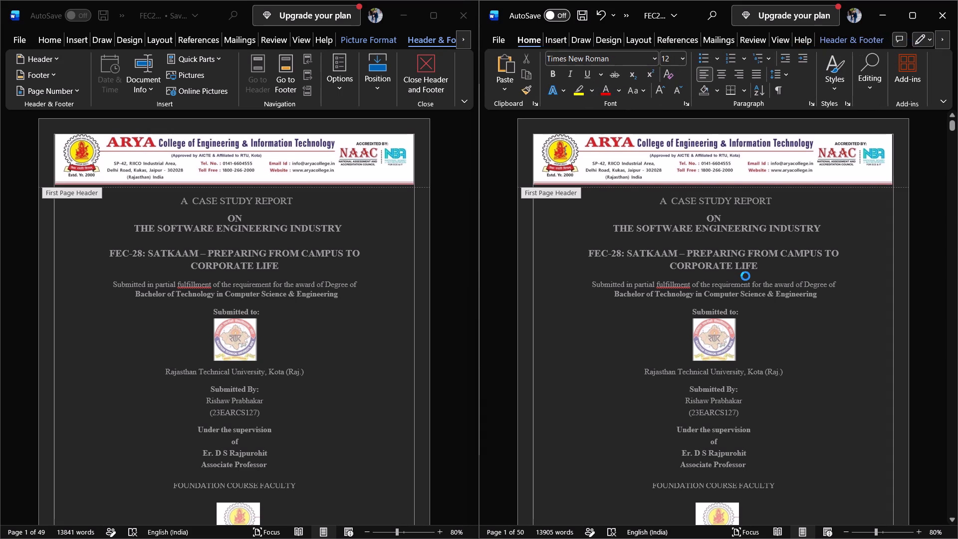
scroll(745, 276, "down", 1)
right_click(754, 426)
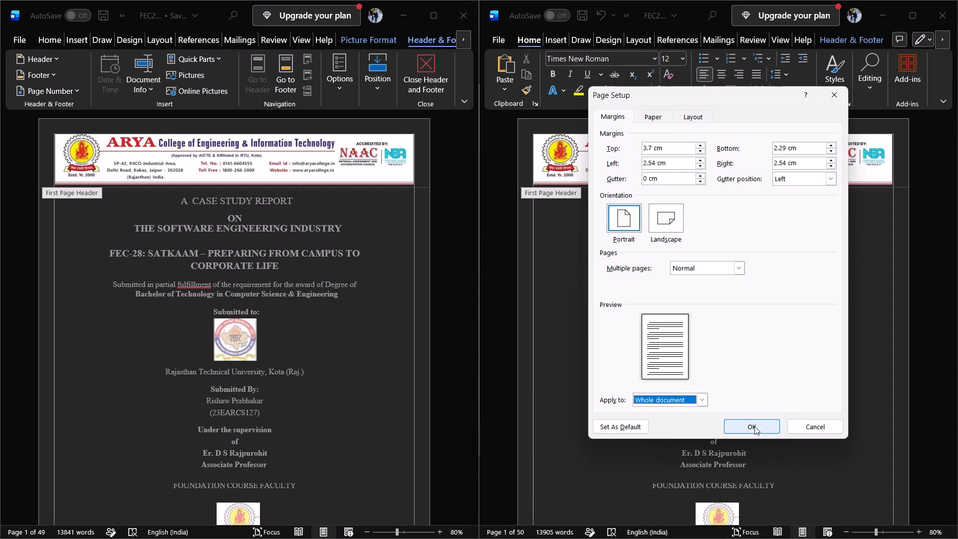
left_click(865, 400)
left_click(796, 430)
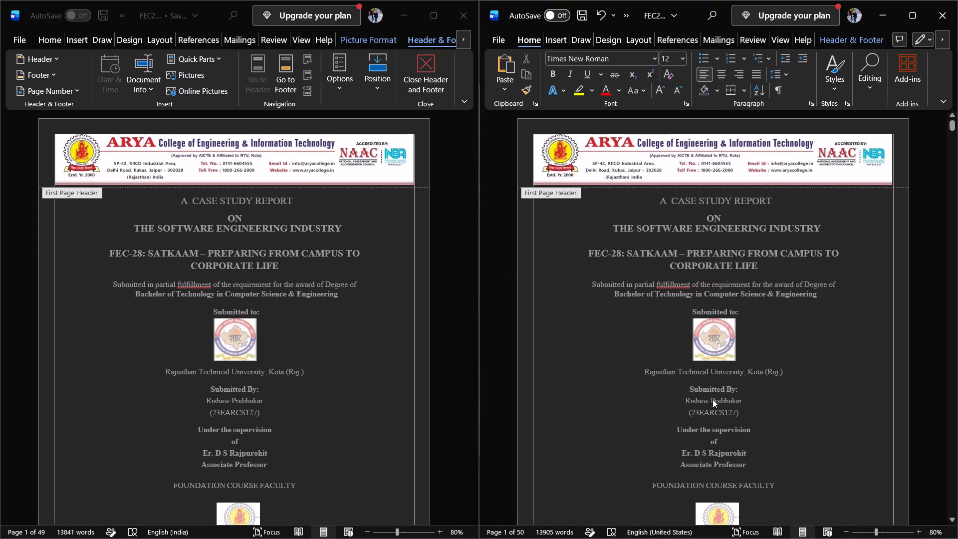
Delete the student name under "Submitted By:" on the cover page of Khushi's report.
left_click(723, 392)
triple_click(721, 401)
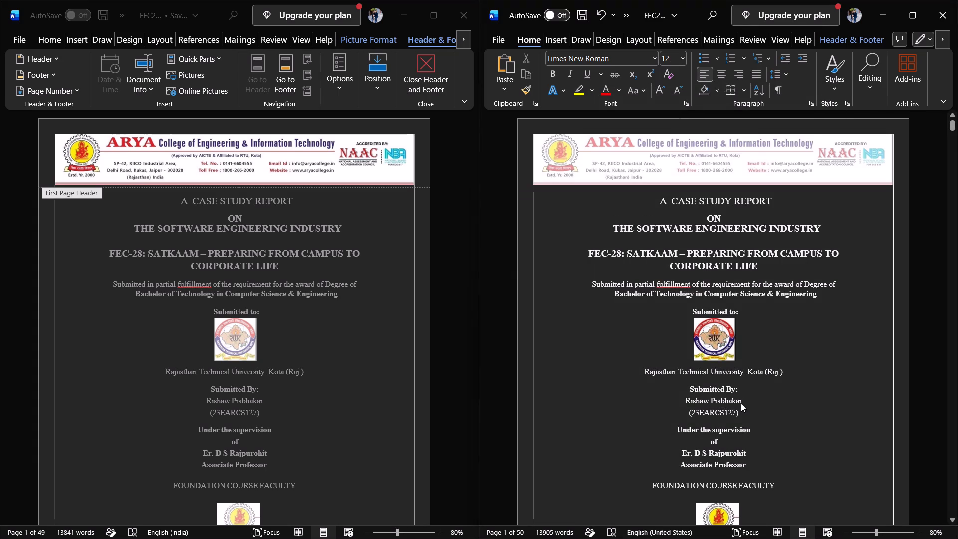
left_click(743, 404)
key("BackSpace")
key("BackSpace")
key("BackSpace")
key("BackSpace")
key("BackSpace")
key("BackSpace")
key("BackSpace")
key("BackSpace")
key("BackSpace")
key("BackSpace")
key("BackSpace")
key("BackSpace")
key("BackSpace")
key("BackSpace")
key("BackSpace")
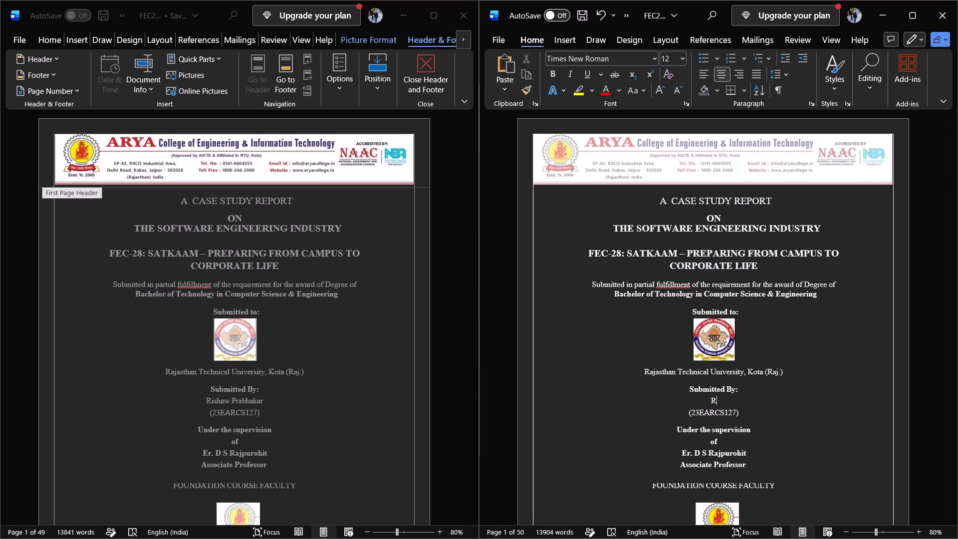
Enter Khushi as the student name under "Submitted By:" on the cover page, without the stray leading letter R.
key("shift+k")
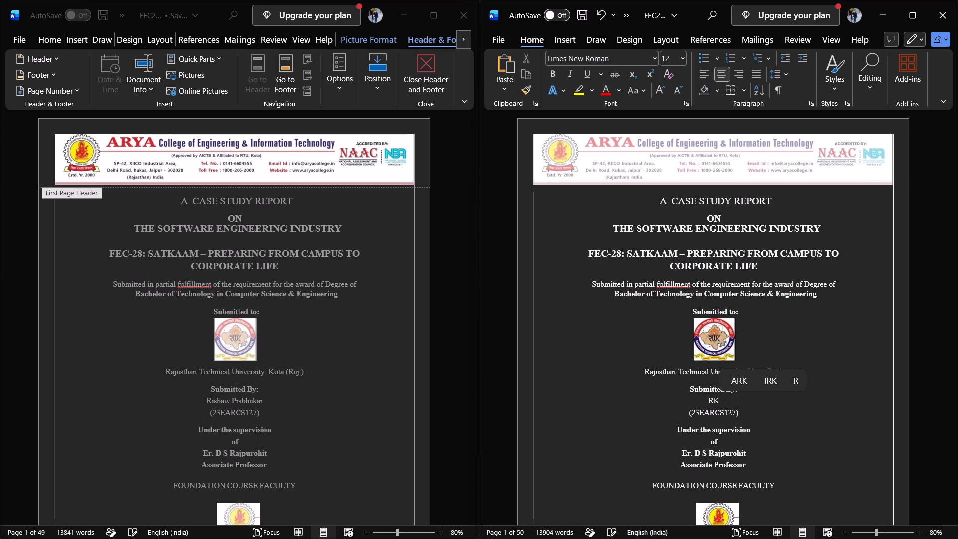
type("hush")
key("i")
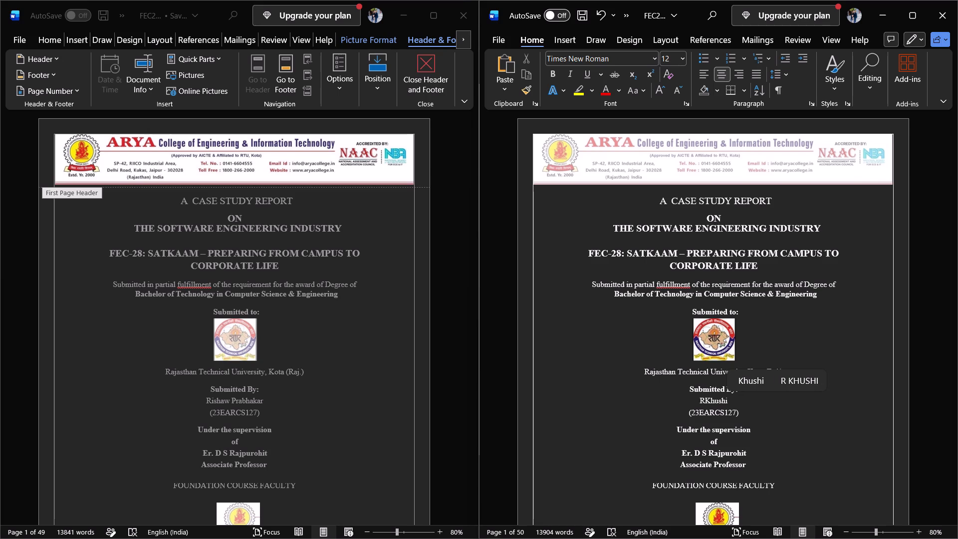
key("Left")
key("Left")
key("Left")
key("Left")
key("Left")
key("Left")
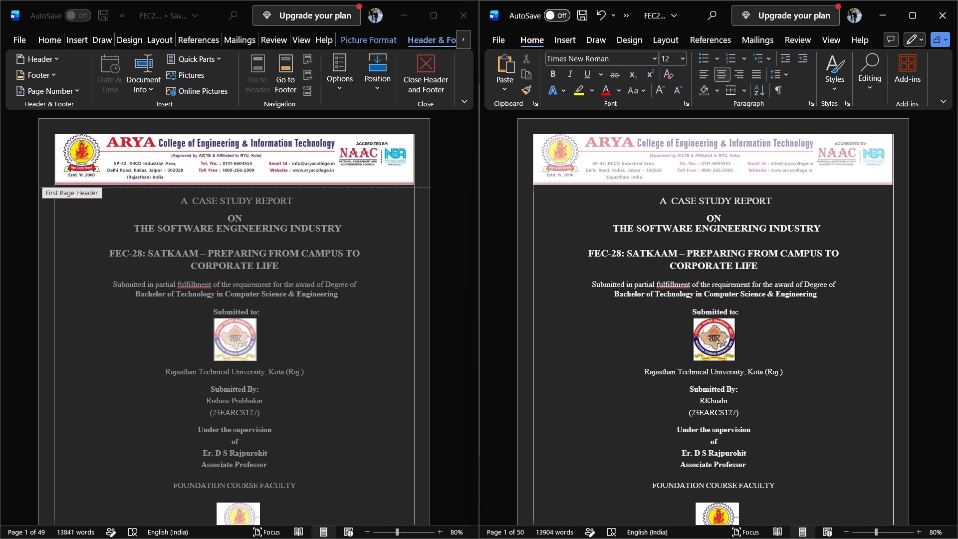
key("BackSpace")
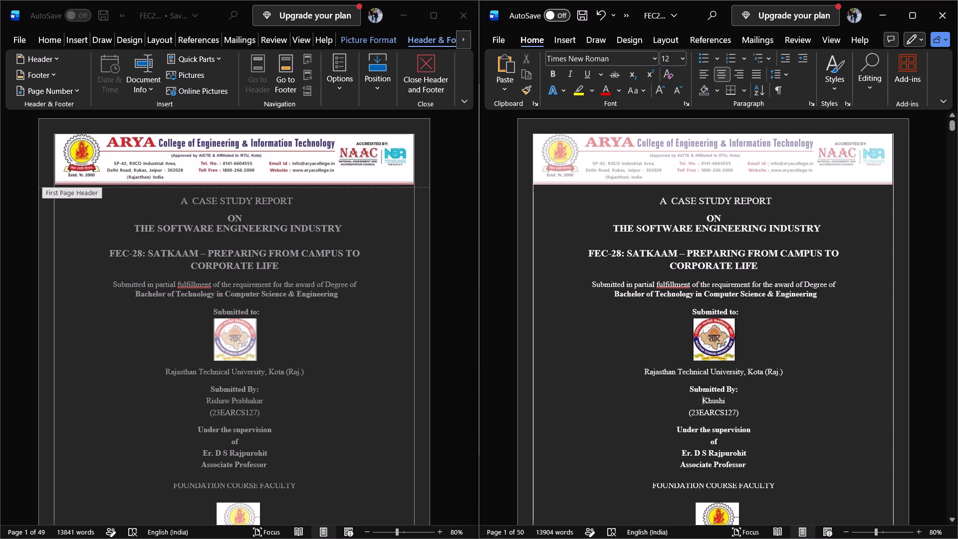
Replace the last three digits of the roll number below the student name with Khushi's own digits.
left_click(737, 413)
key("BackSpace")
key("BackSpace")
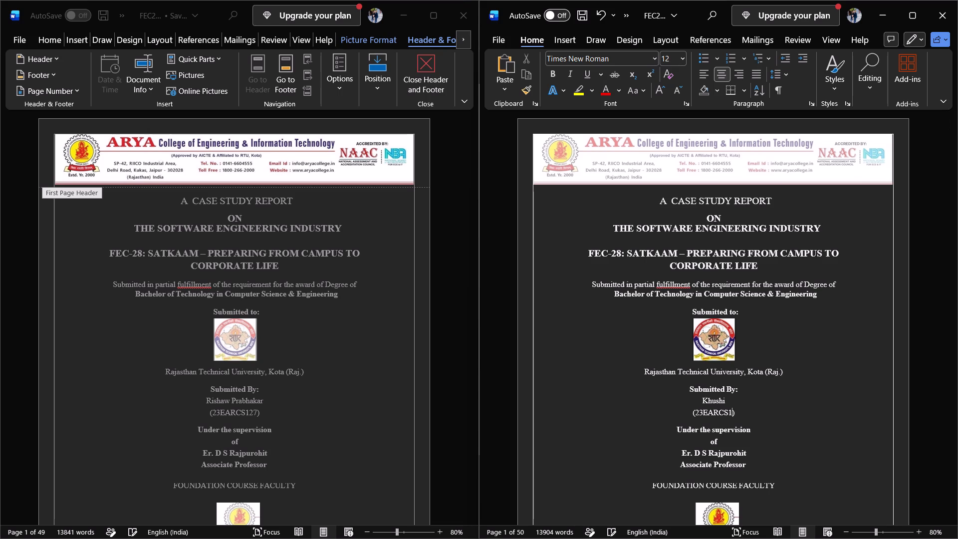
key("BackSpace")
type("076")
Replace the supervisor's title and name under "Under the supervision of" with "Dr." and the new supervisor's full name.
scroll(724, 458, "down", 1)
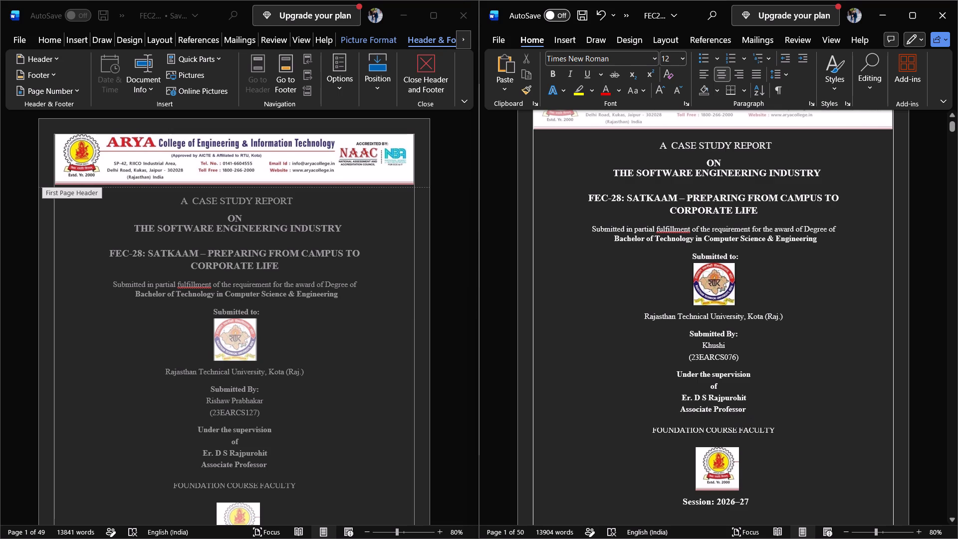
left_click(745, 395)
key("BackSpace")
key("BackSpace")
key("BackSpace")
key("BackSpace")
key("BackSpace")
key("BackSpace")
key("BackSpace")
key("BackSpace")
key("BackSpace")
key("BackSpace")
key("BackSpace")
key("BackSpace")
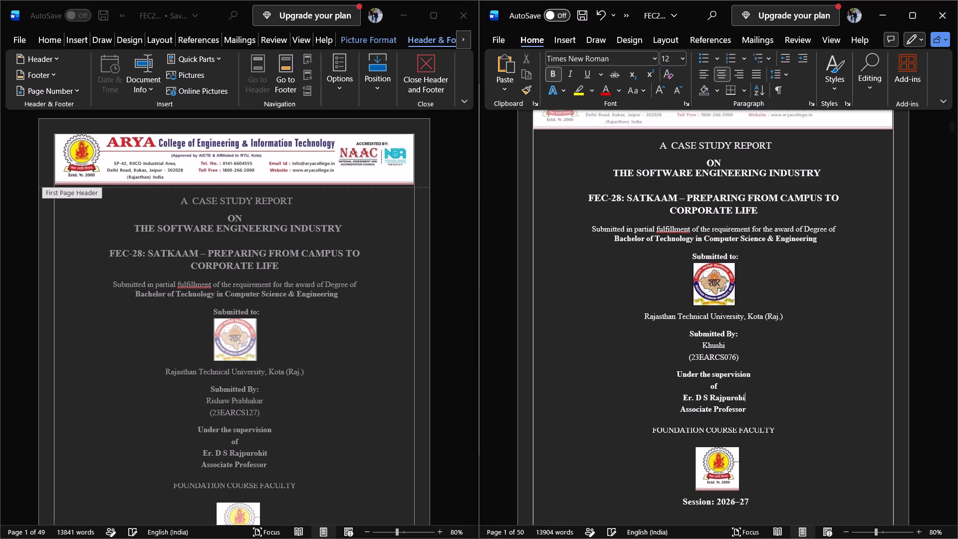
key("BackSpace")
key("BackSpace")
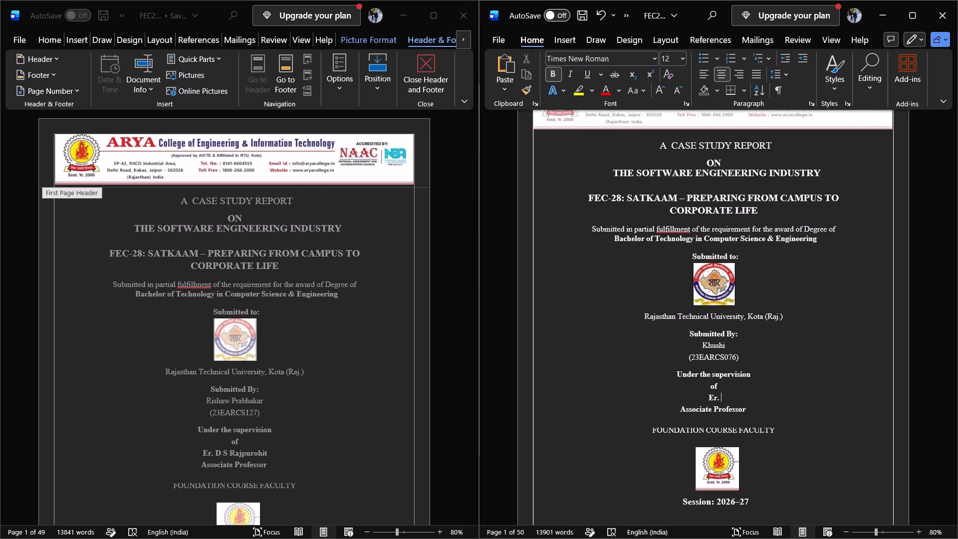
key("BackSpace")
key("BackSpace")
key("BackSpace")
key("BackSpace")
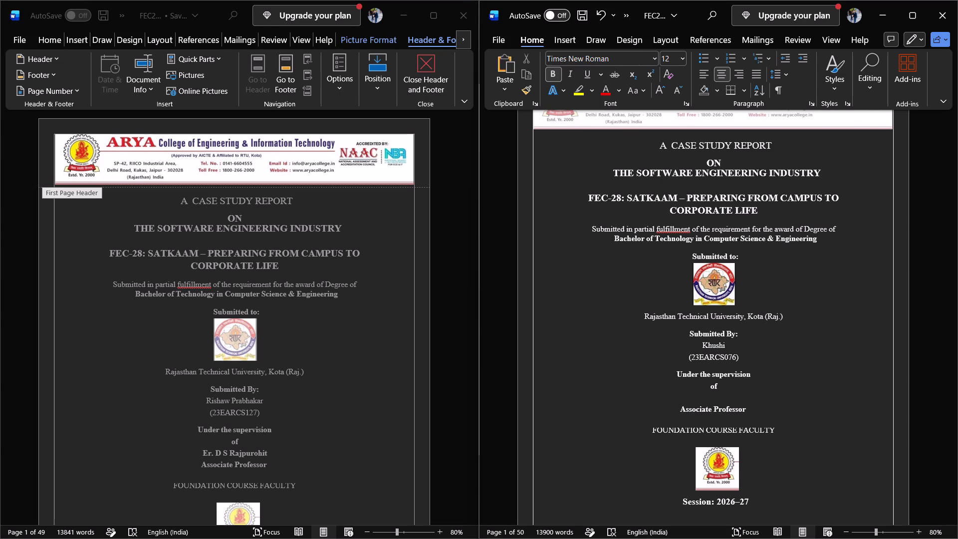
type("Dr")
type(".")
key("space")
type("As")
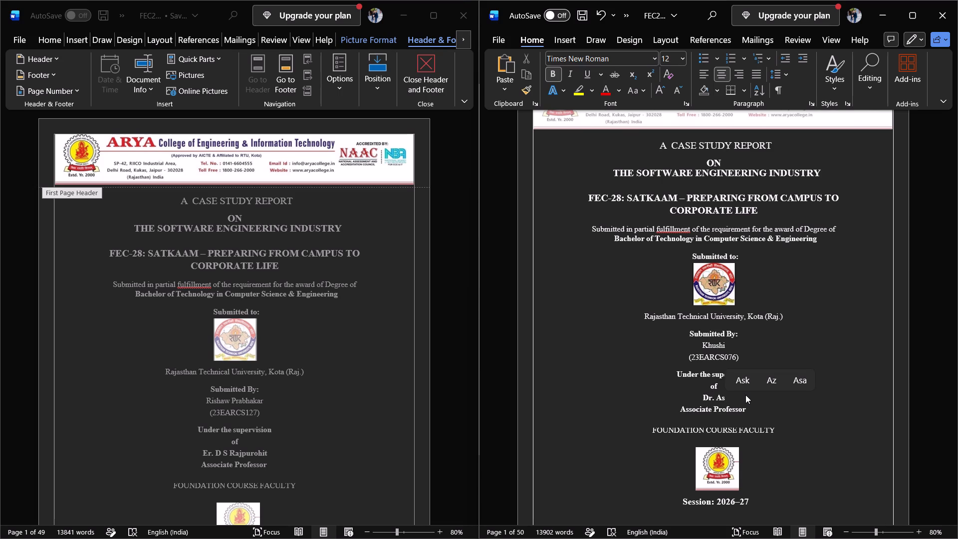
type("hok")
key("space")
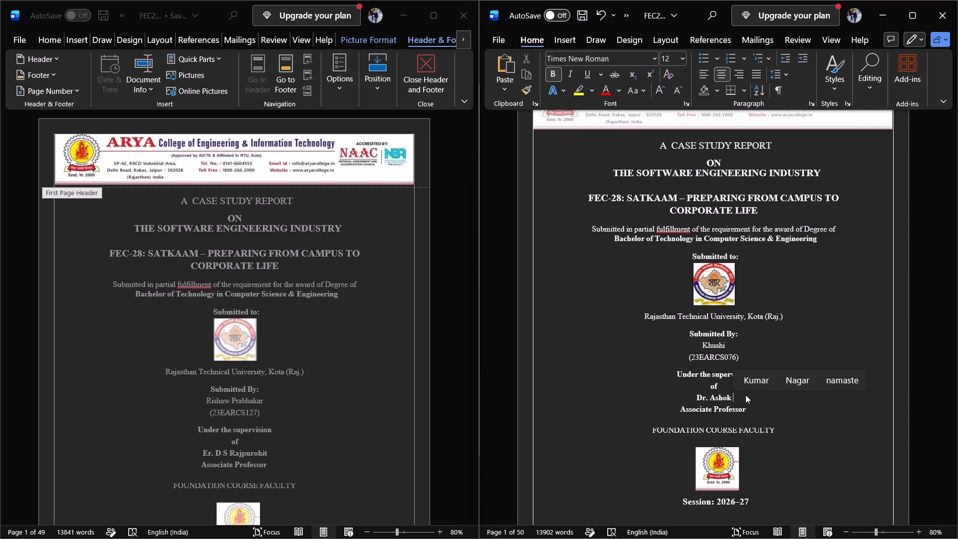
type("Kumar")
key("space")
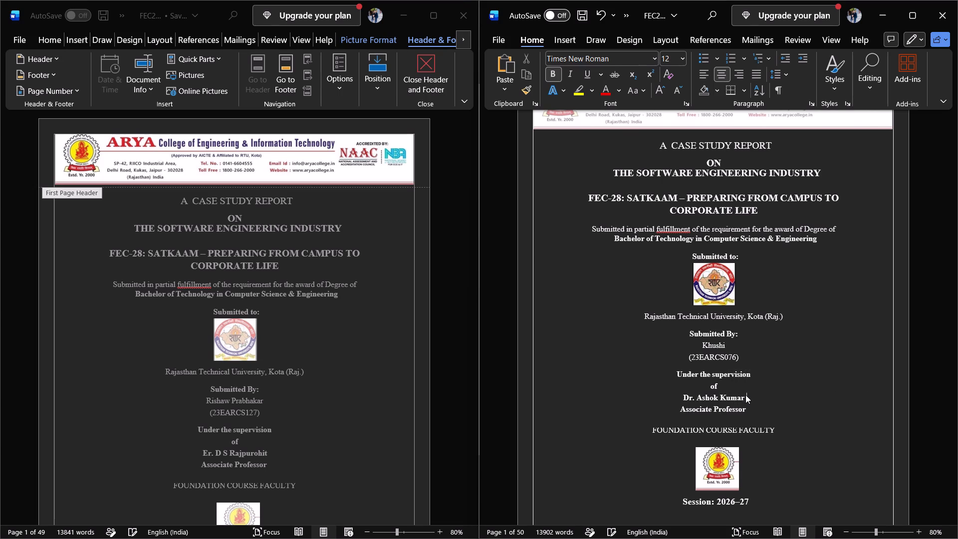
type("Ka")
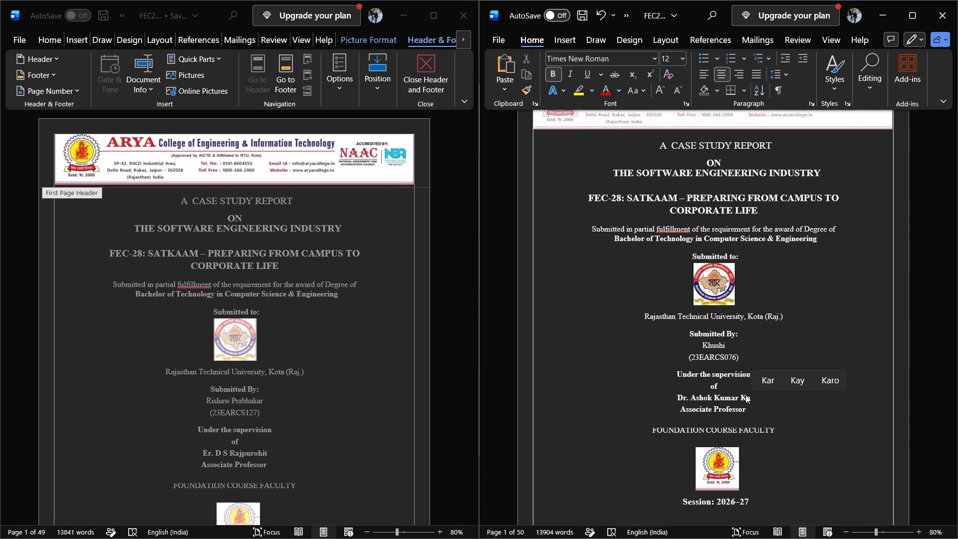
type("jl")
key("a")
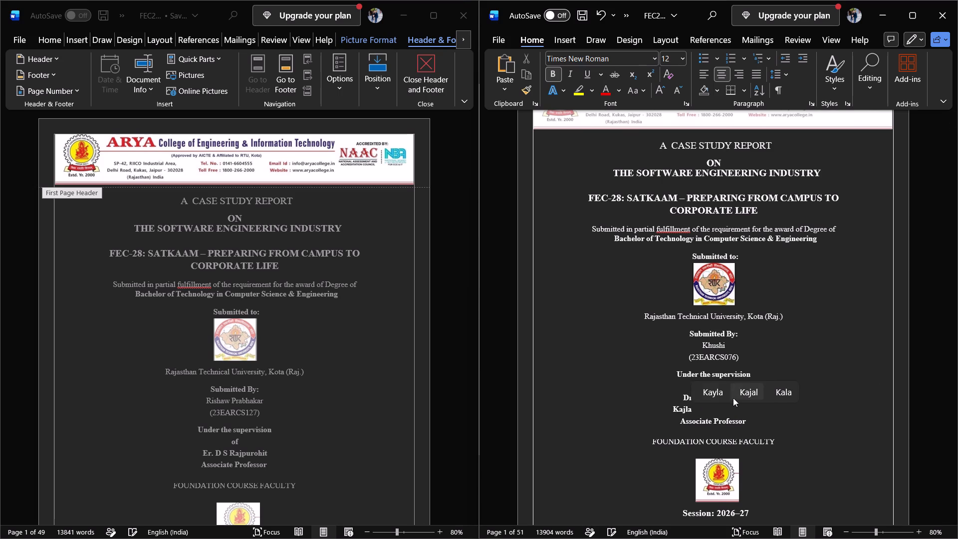
Remove the extra spaces before the supervisor's name so that it fits on one line.
left_click(680, 397)
left_click(683, 397)
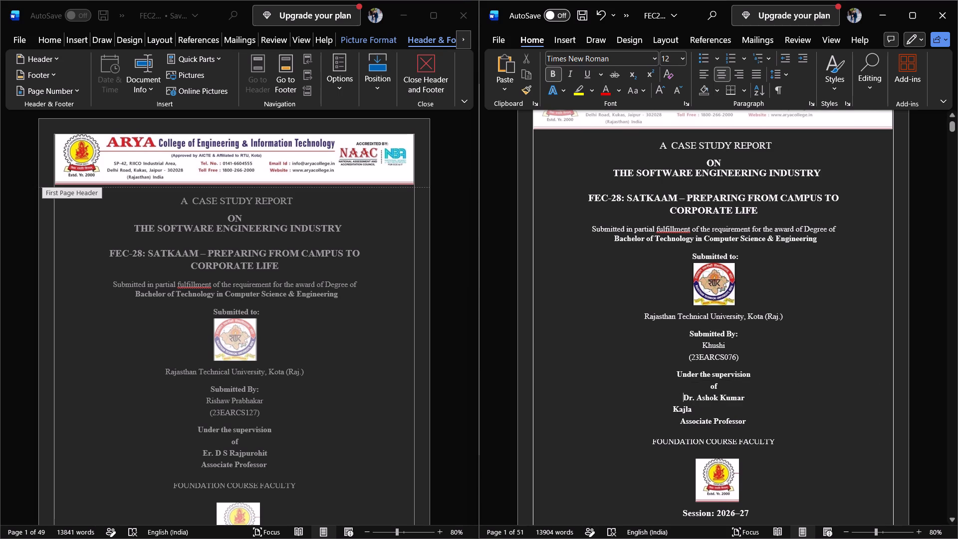
key("BackSpace")
key("BackSpace")
key("BackSpace")
key("BackSpace")
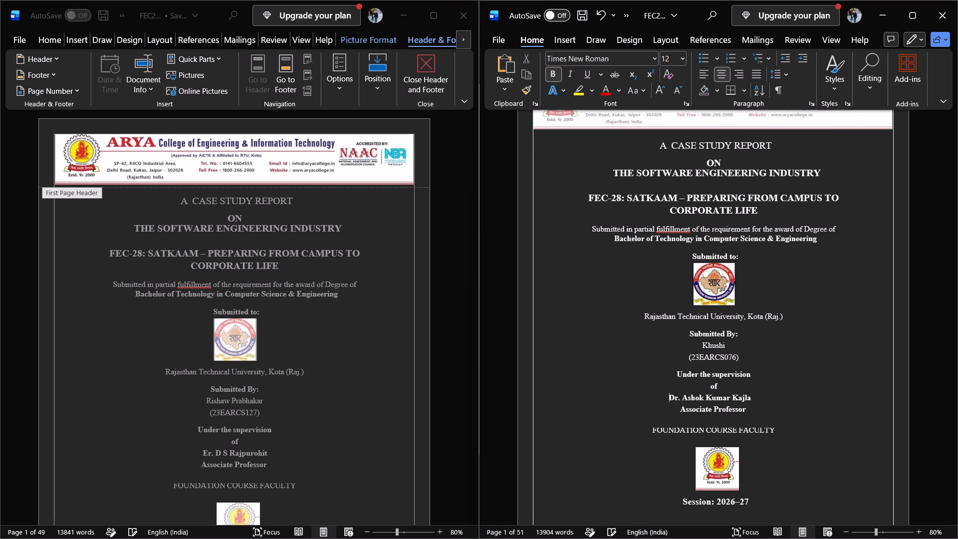
Change the supervisor's designation to "Professor" by deleting the word "Associate" on the cover page.
scroll(719, 429, "down", 2)
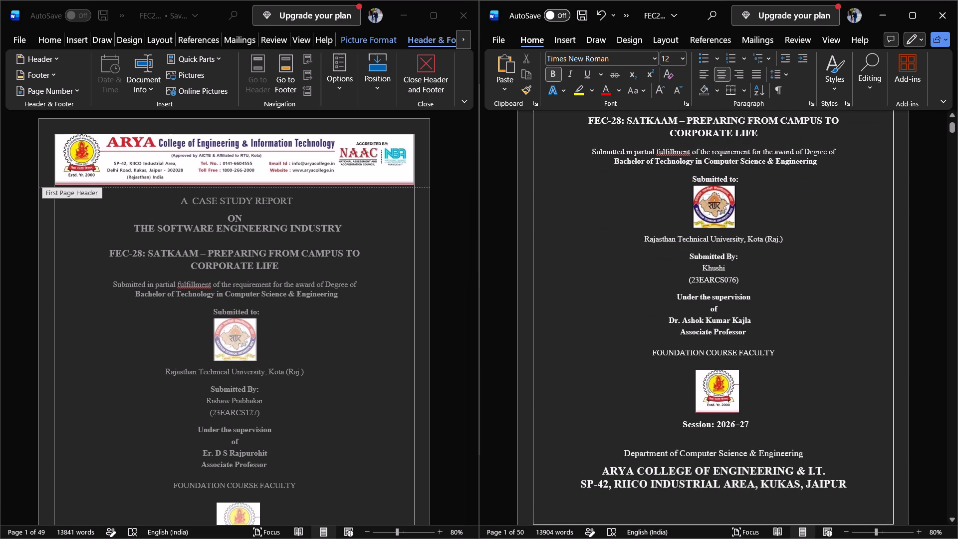
left_click(713, 334)
key("BackSpace")
key("BackSpace")
key("BackSpace")
key("BackSpace")
key("BackSpace")
key("BackSpace")
key("BackSpace")
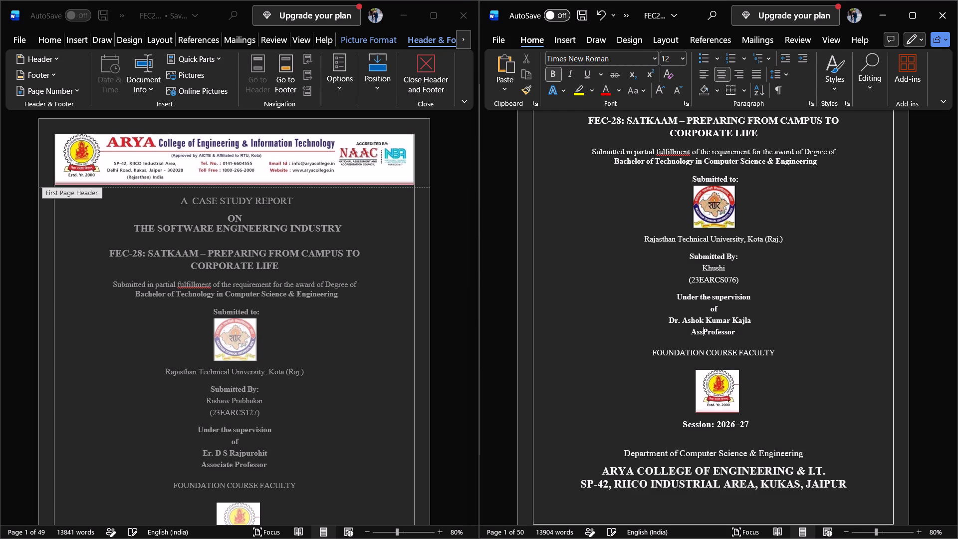
key("BackSpace")
key("BackSpace")
key("BackSpace")
Open the page header above the Table of Contents for editing.
scroll(713, 334, "down", 1)
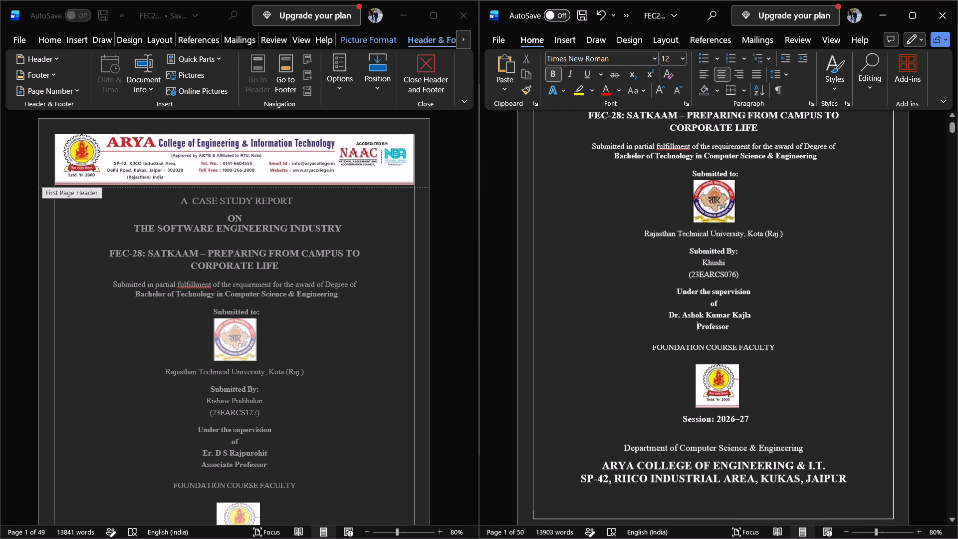
scroll(713, 334, "down", 3)
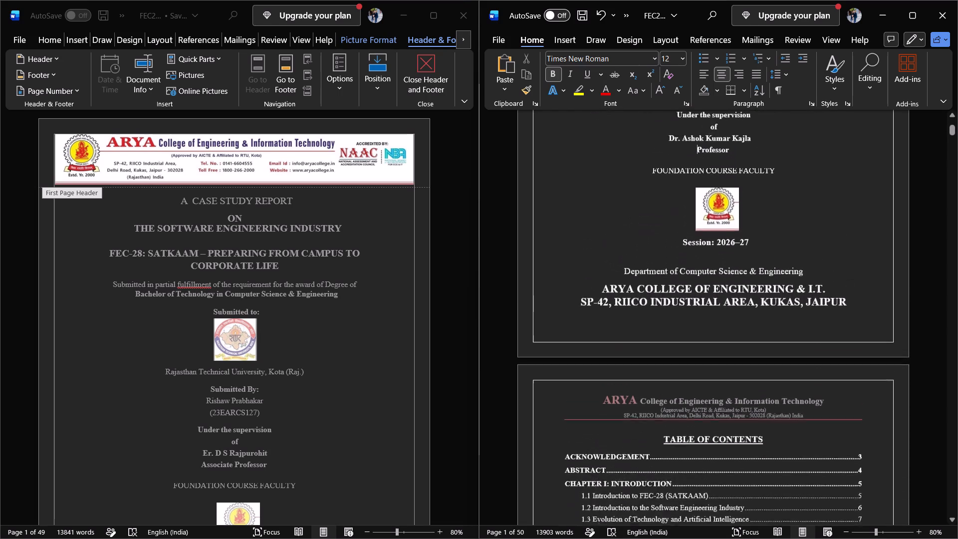
scroll(713, 334, "down", 1)
triple_click(770, 373)
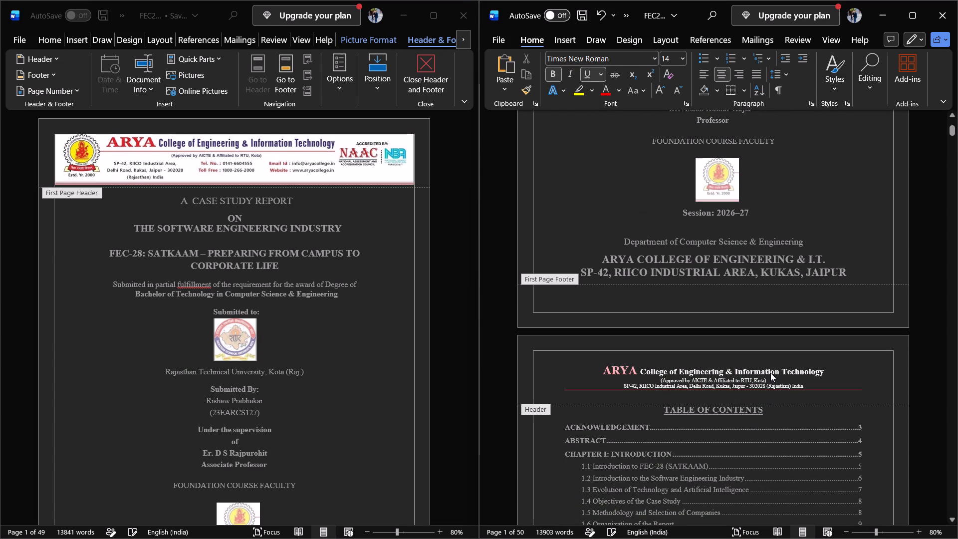
Delete the old college name and address text from the header above the table of contents.
left_click(767, 376)
left_click_drag(878, 390, 718, 372)
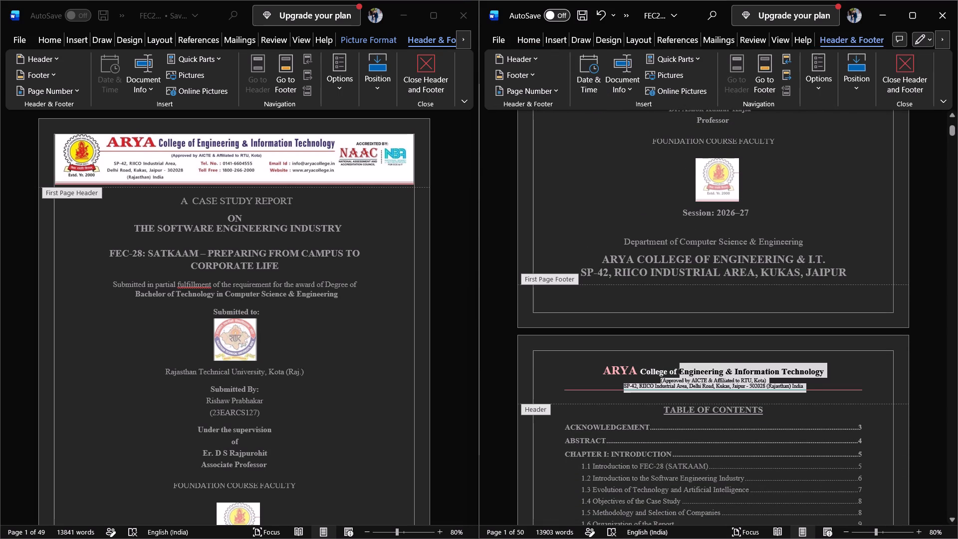
left_click_drag(718, 372, 611, 360)
key("BackSpace")
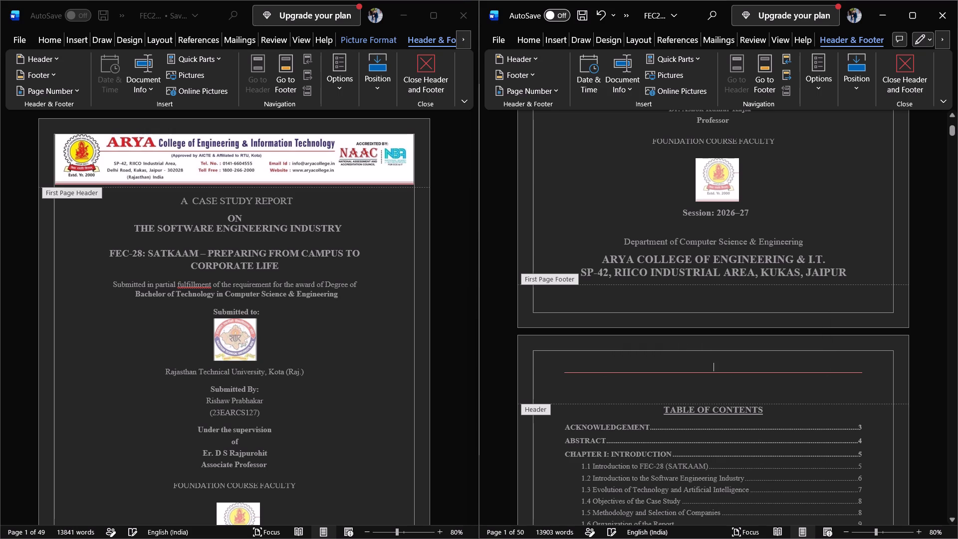
key("BackSpace")
left_click(609, 372)
left_click(608, 374)
left_click_drag(607, 372, 607, 344)
left_click_drag(607, 344, 607, 345)
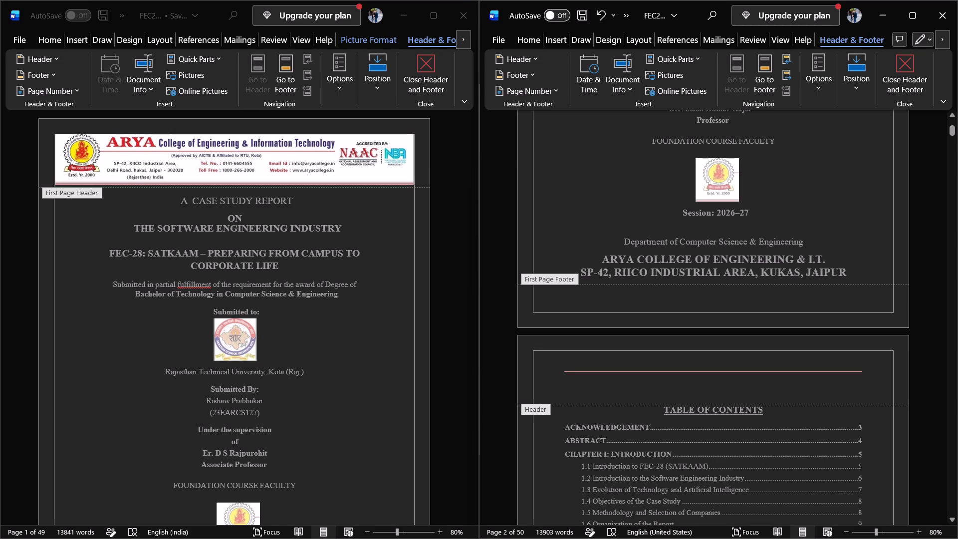
left_click_drag(605, 371, 605, 340)
left_click_drag(605, 340, 606, 339)
Paste the ARYA college banner into the table of contents page's header and align it with the page border.
key("ctrl+v")
left_click_drag(592, 378, 571, 364)
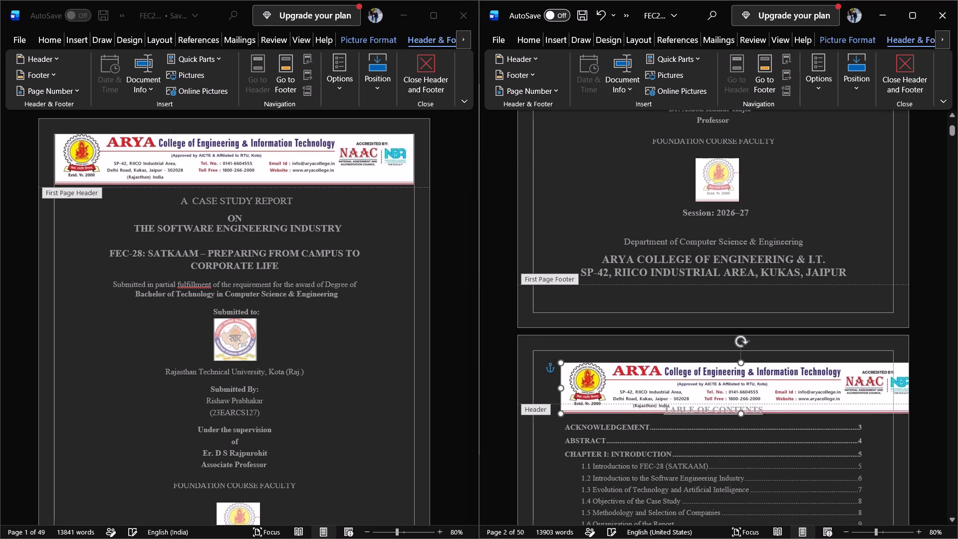
left_click_drag(571, 364, 559, 367)
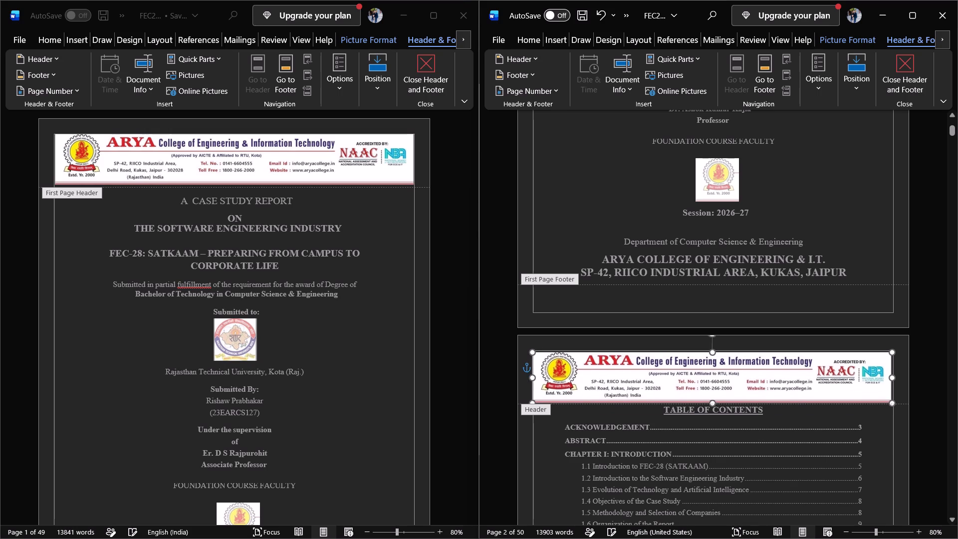
Adjust the ARYA banner's position in the table of contents page's header so it sits flush with the page border's top and sides.
left_click_drag(559, 367, 561, 364)
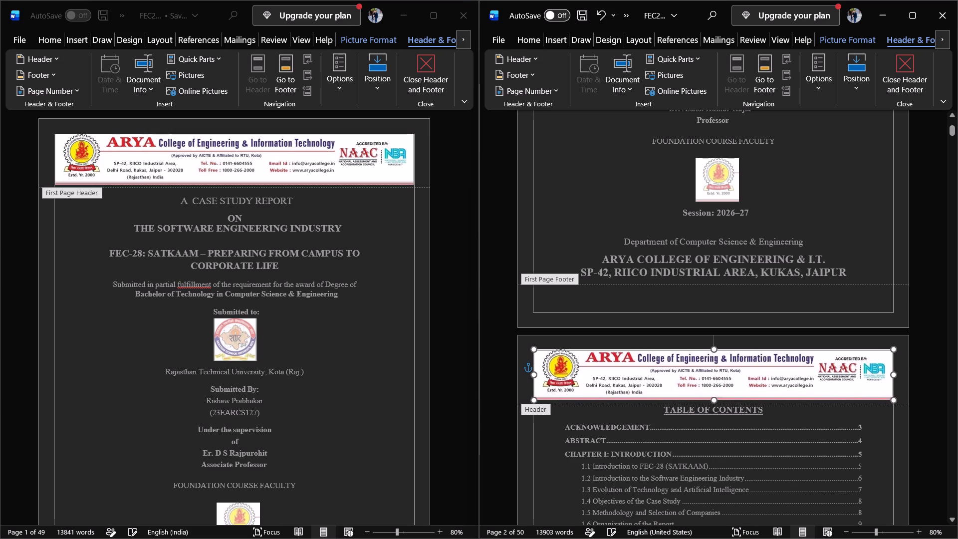
left_click_drag(561, 364, 561, 364)
left_click(778, 333)
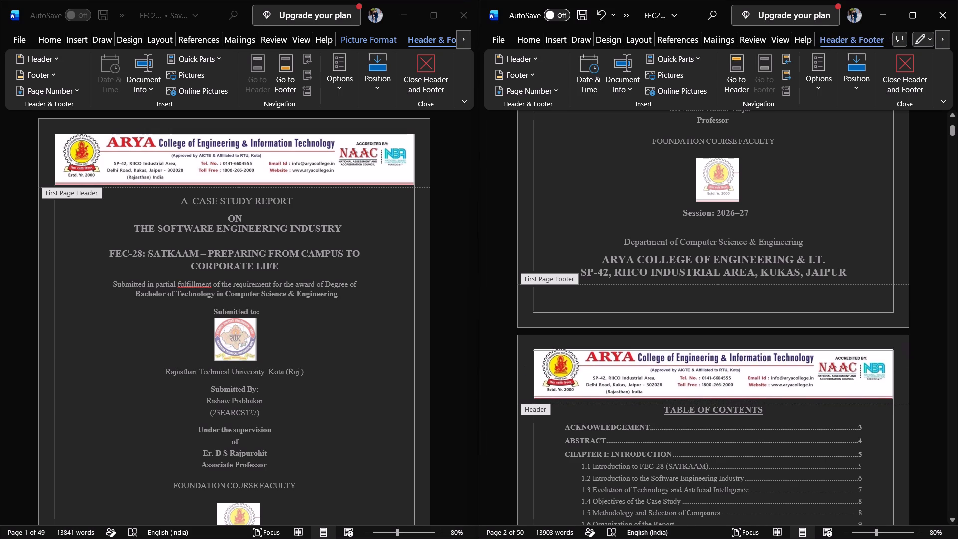
left_click(759, 367)
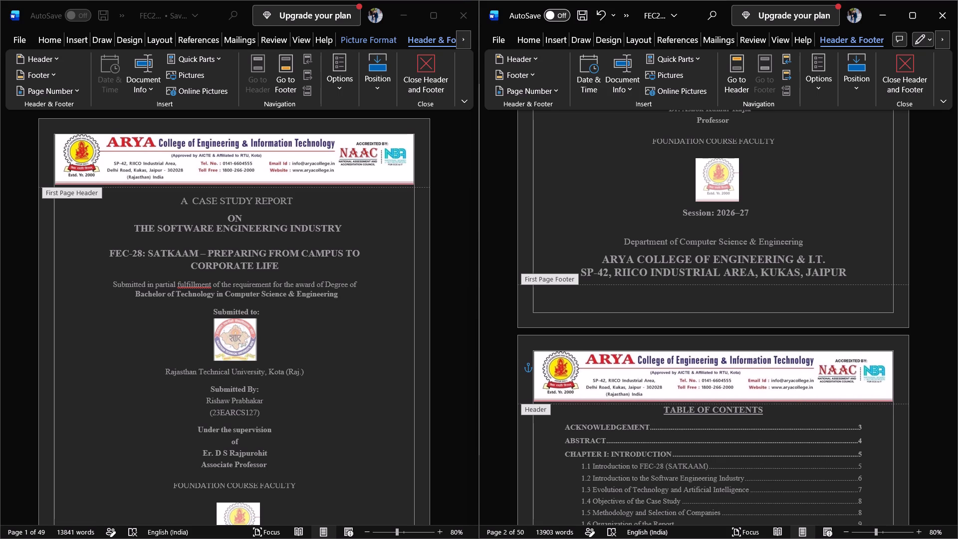
left_click(738, 369)
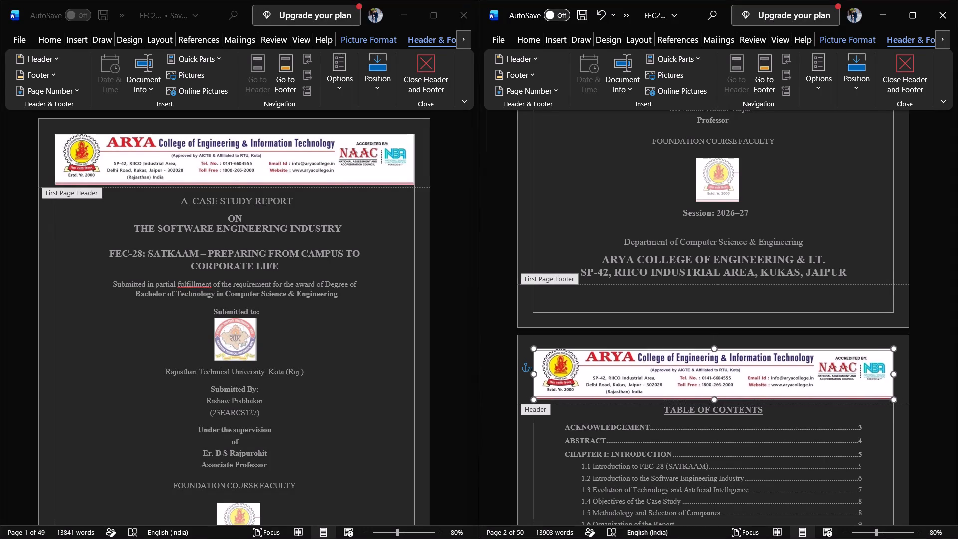
left_click(851, 335)
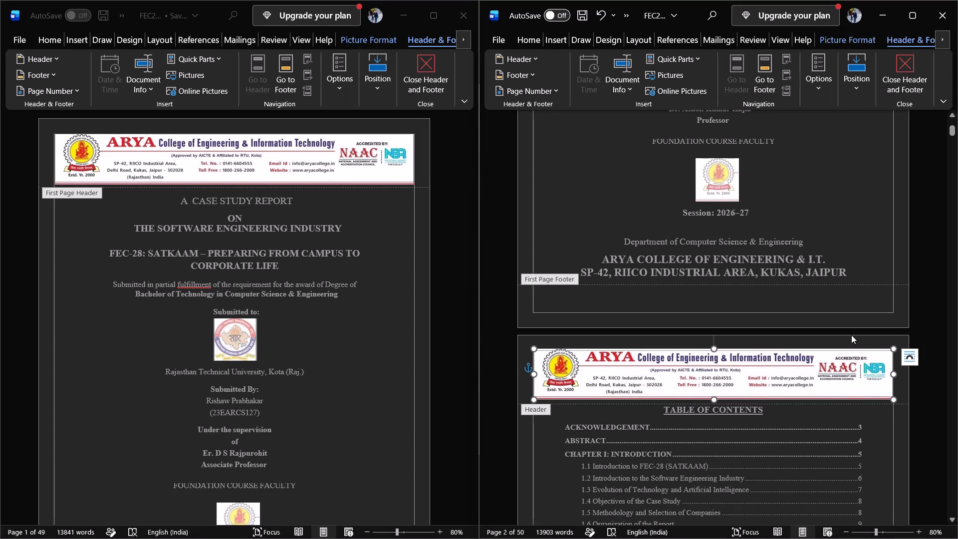
left_click(697, 368)
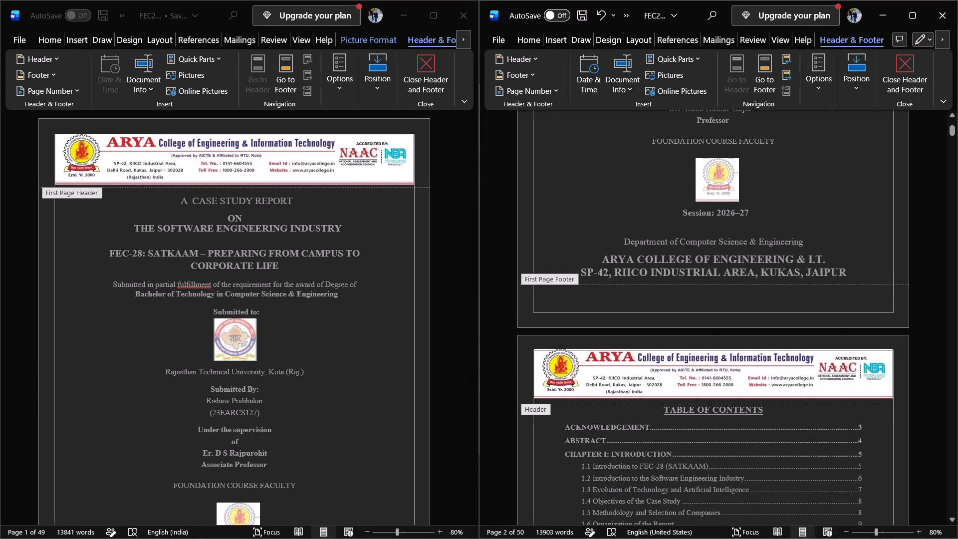
scroll(697, 368, "down", 1)
left_click(677, 272)
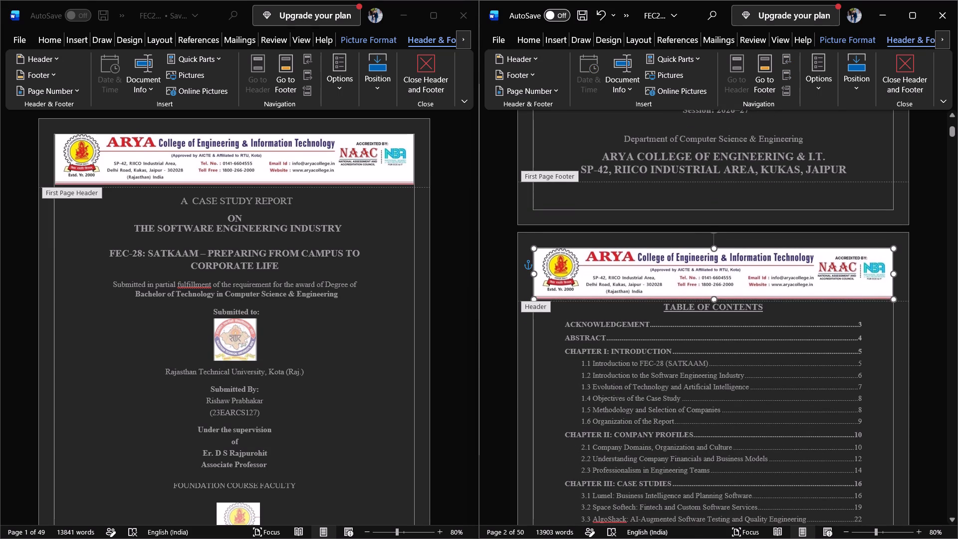
left_click(767, 216)
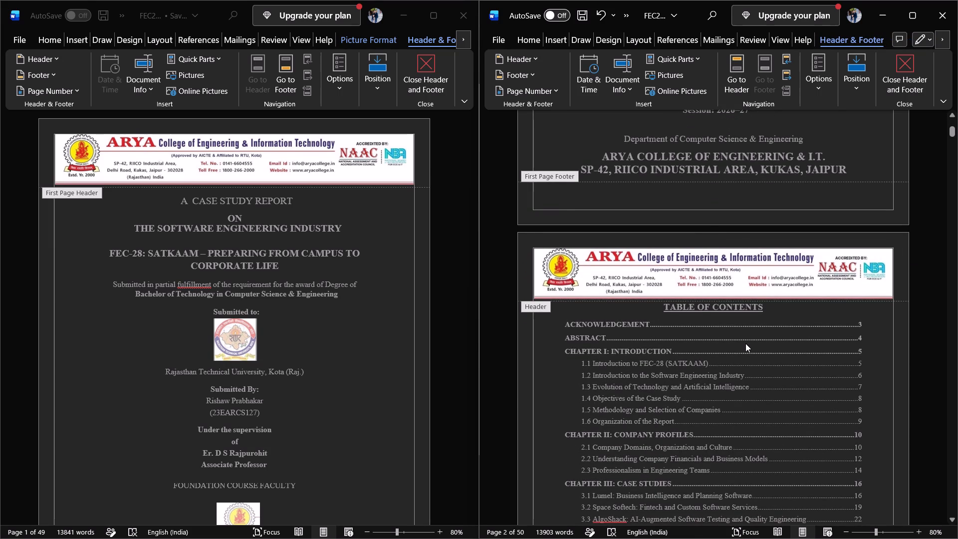
Reduce the height of the ARYA banner in the Acknowledgement page's header from its lower edge and return to the body text.
scroll(745, 343, "down", 3)
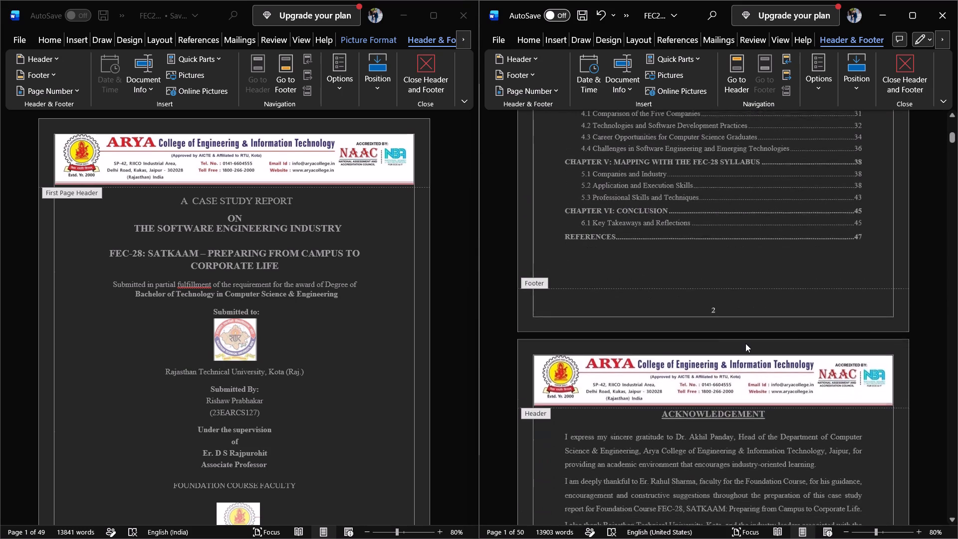
scroll(745, 343, "down", 3)
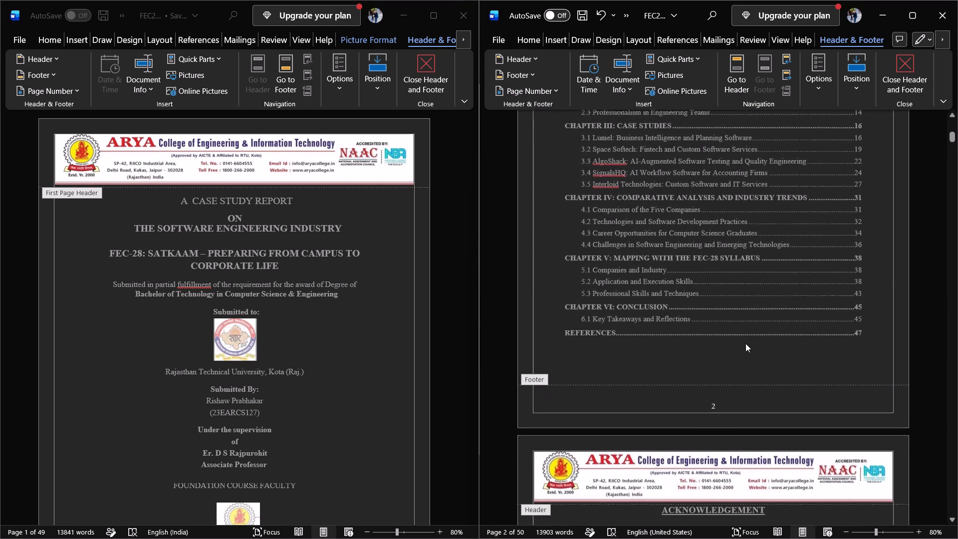
scroll(745, 343, "down", 1)
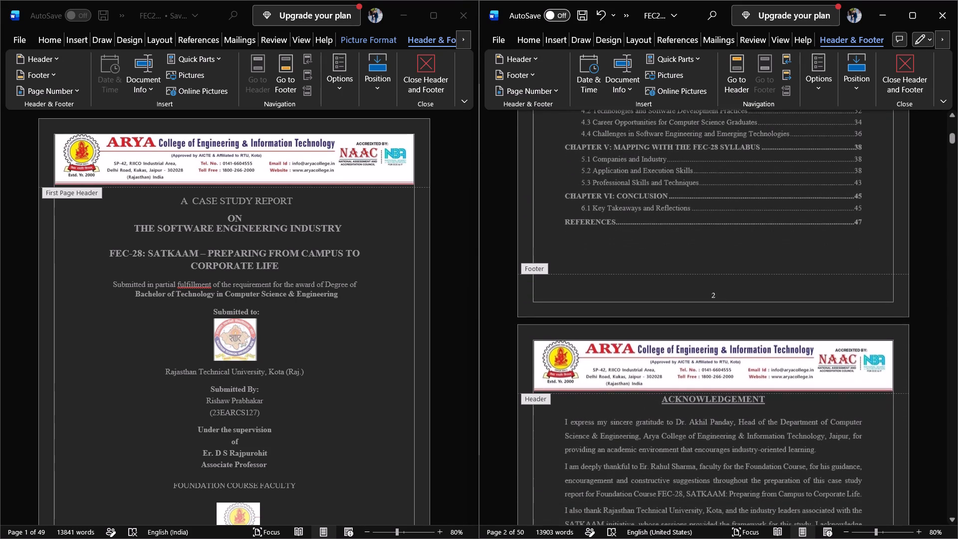
scroll(745, 343, "down", 1)
left_click(662, 279)
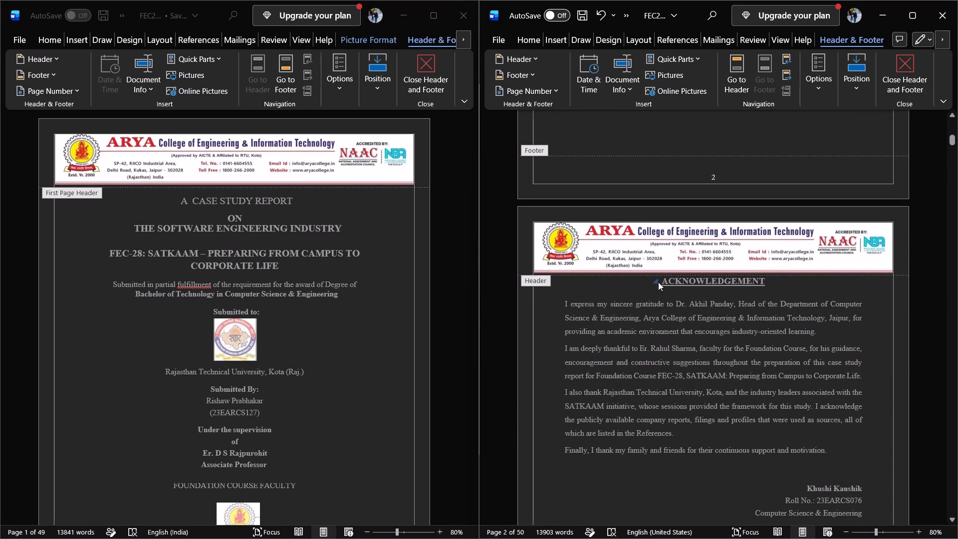
left_click(686, 259)
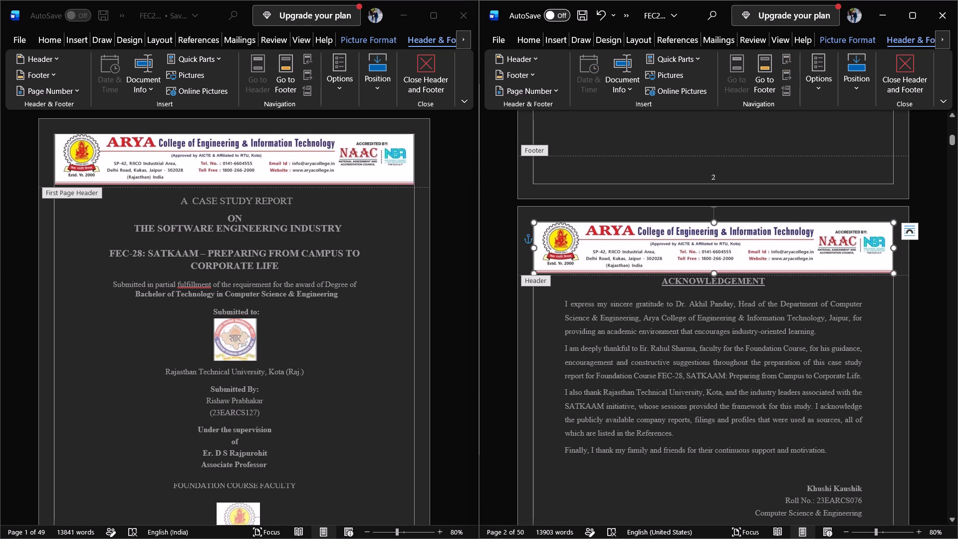
left_click_drag(715, 273, 714, 268)
double_click(706, 196)
left_click(706, 196)
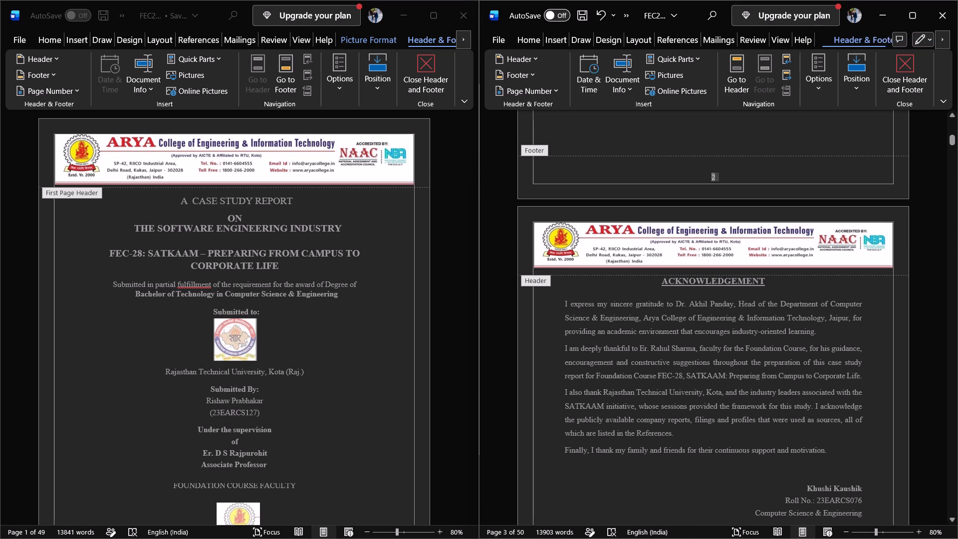
double_click(678, 373)
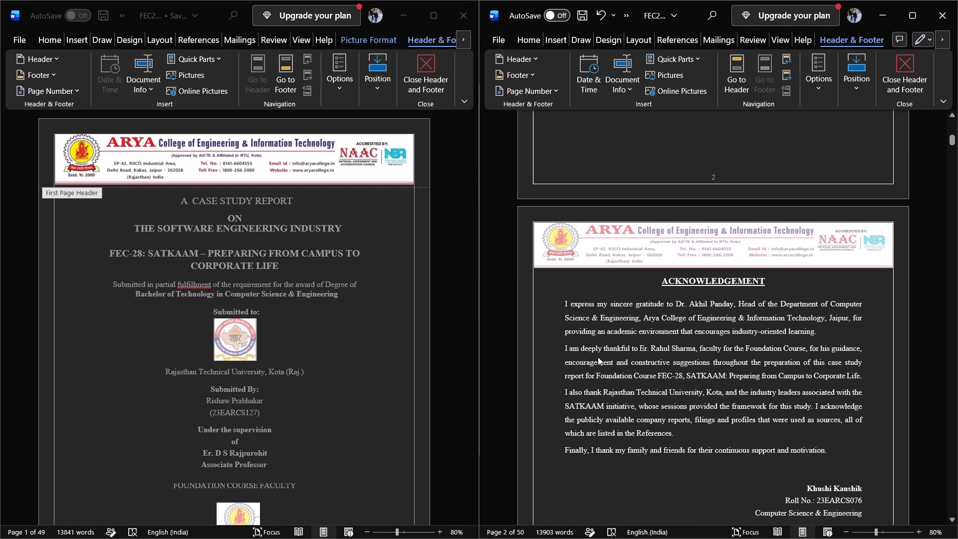
Copy the three body paragraphs of the Acknowledgement page from the reference report.
scroll(356, 342, "down", 4)
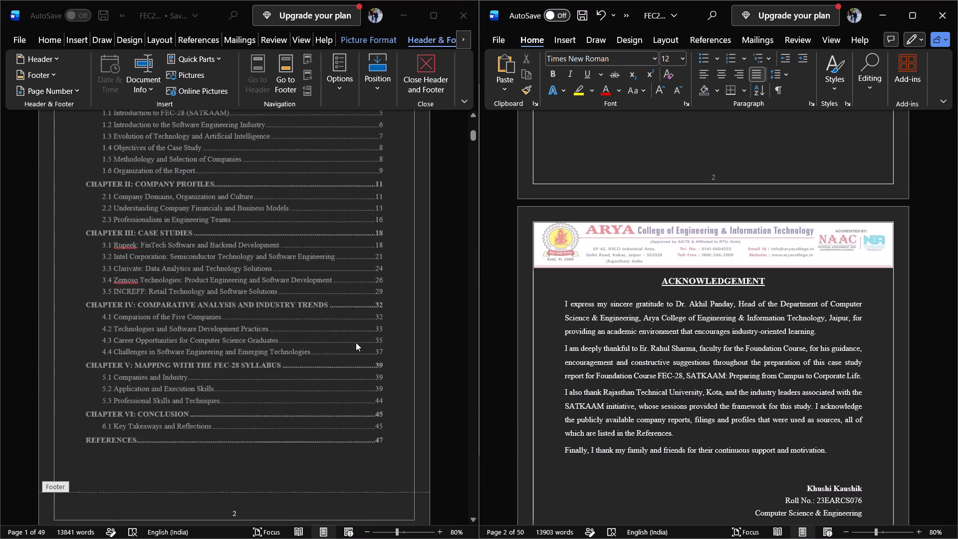
scroll(356, 342, "down", 7)
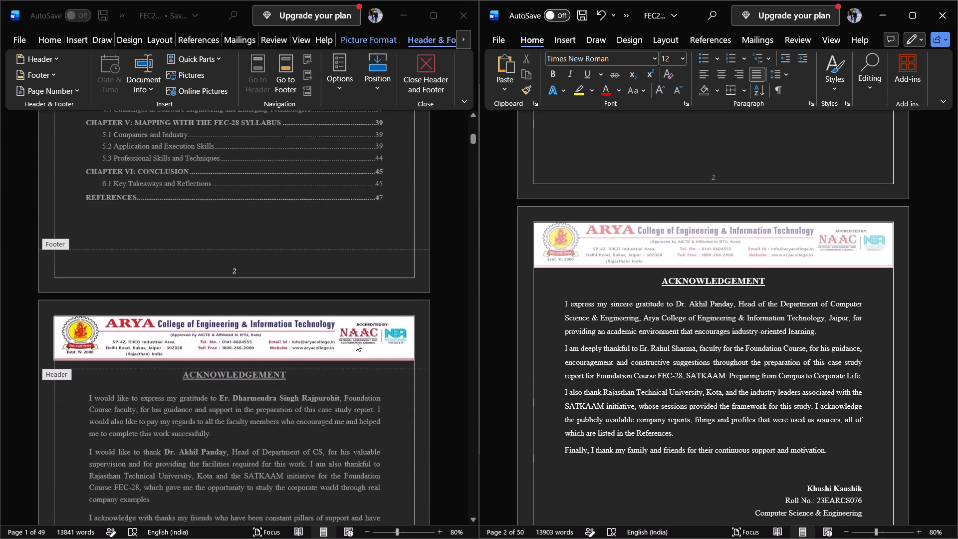
scroll(356, 342, "down", 2)
scroll(360, 412, "down", 1)
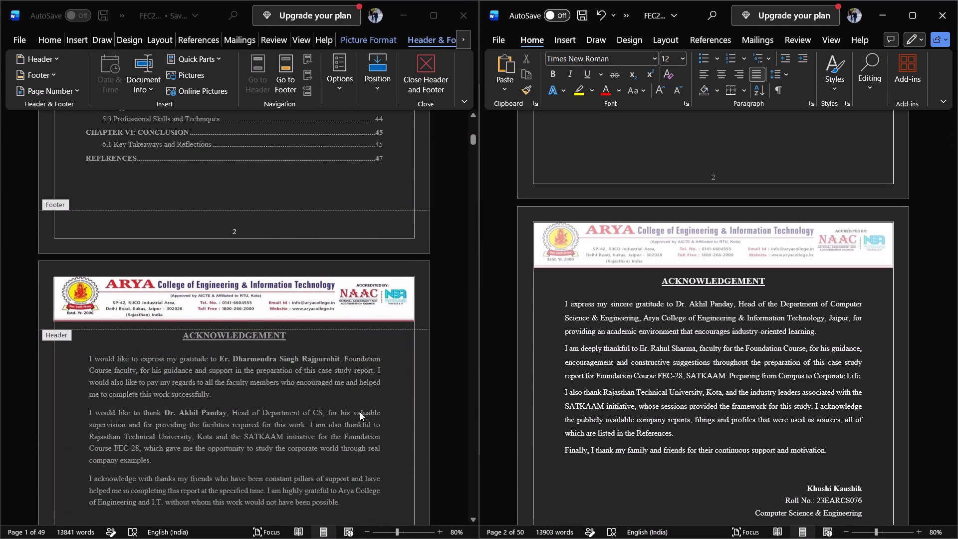
scroll(360, 412, "down", 1)
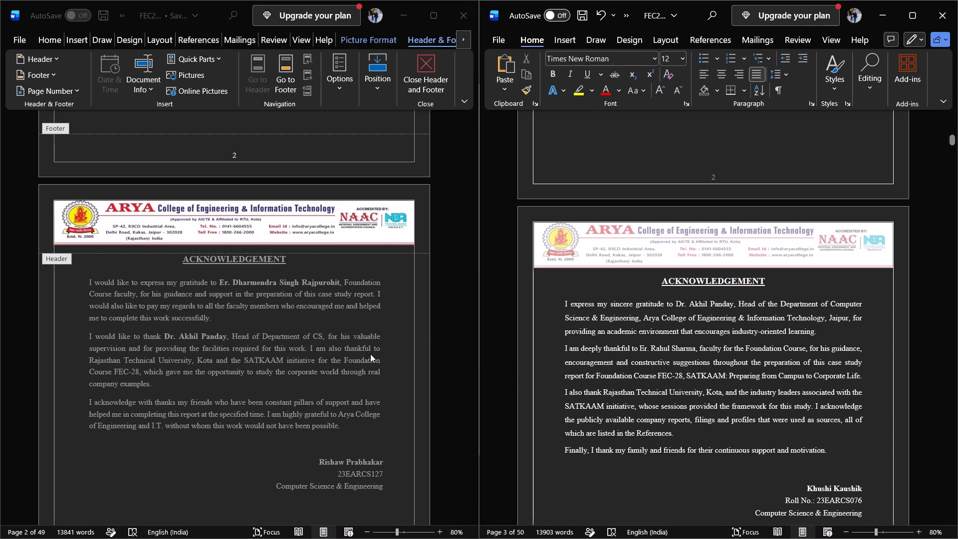
left_click(86, 277)
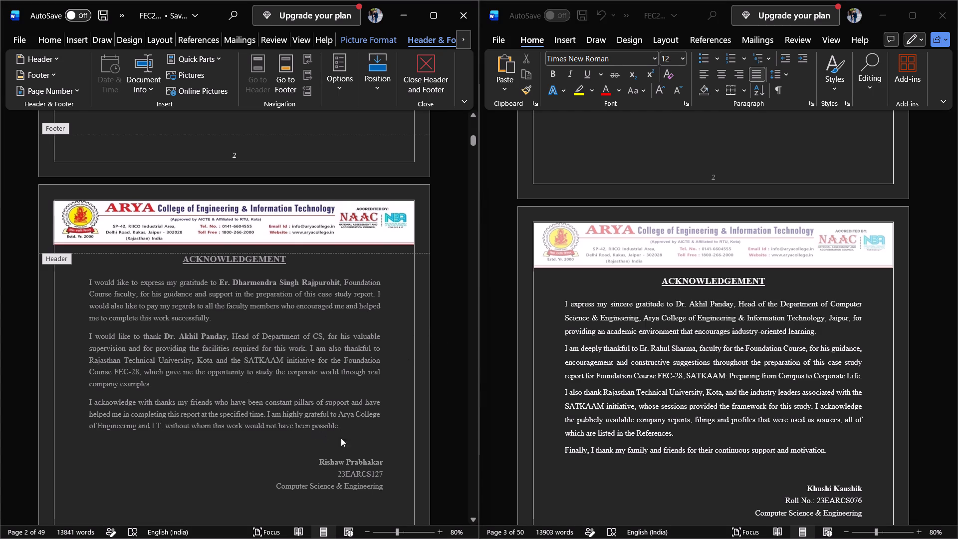
left_click(343, 429)
scroll(344, 429, "down", 4)
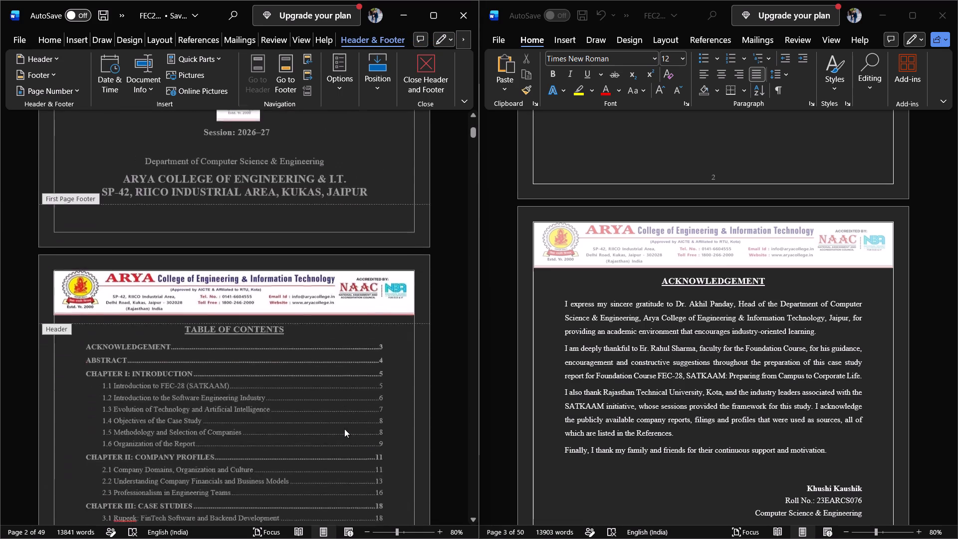
scroll(344, 429, "down", 8)
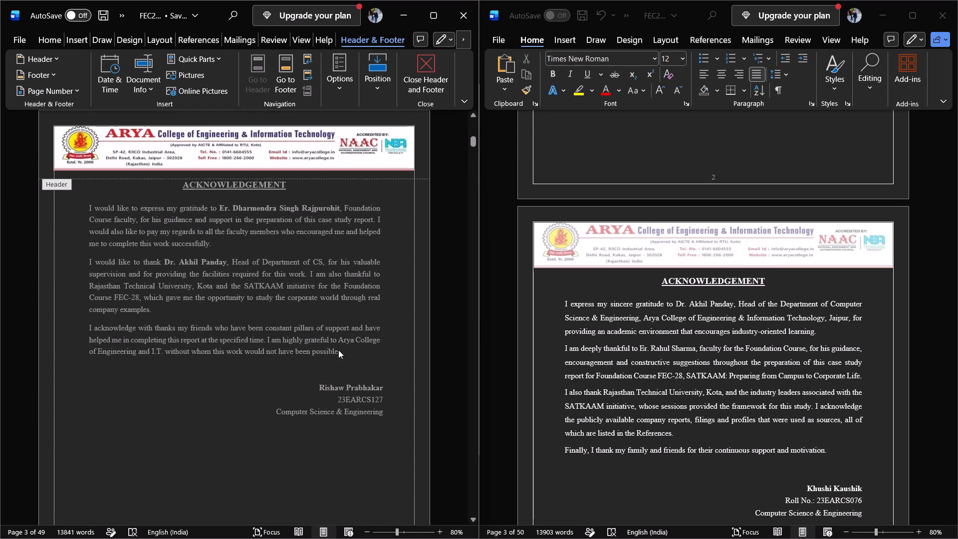
double_click(338, 350)
left_click(336, 351)
left_click_drag(336, 351, 290, 329)
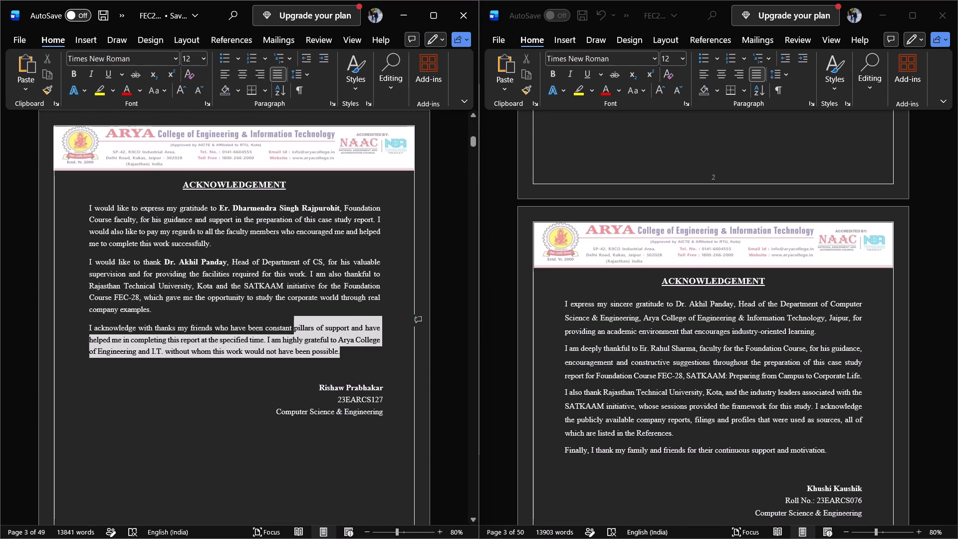
left_click_drag(290, 329, 97, 204)
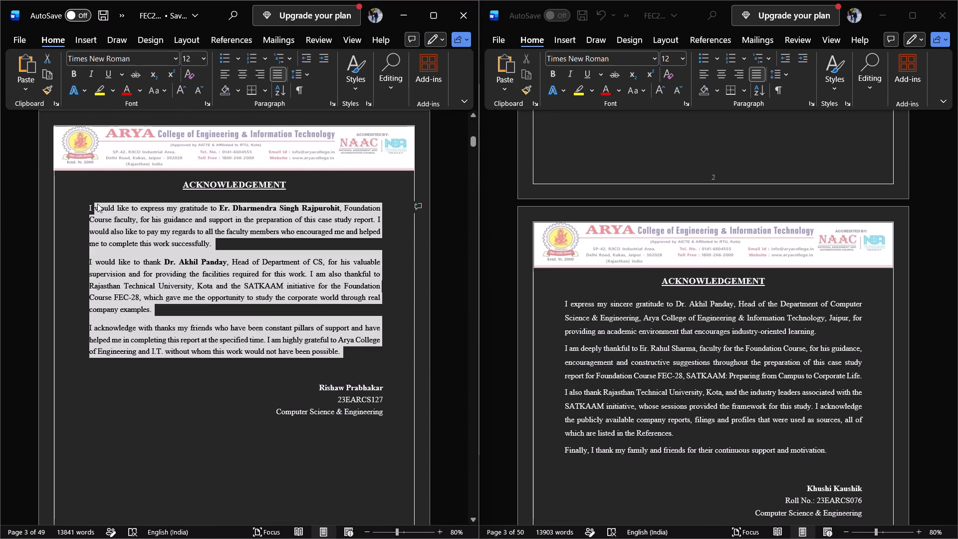
key("ctrl+c")
Replace the Acknowledgement paragraphs in Khushi's report with the ones copied from the reference report, keeping the signature block.
left_click(811, 449)
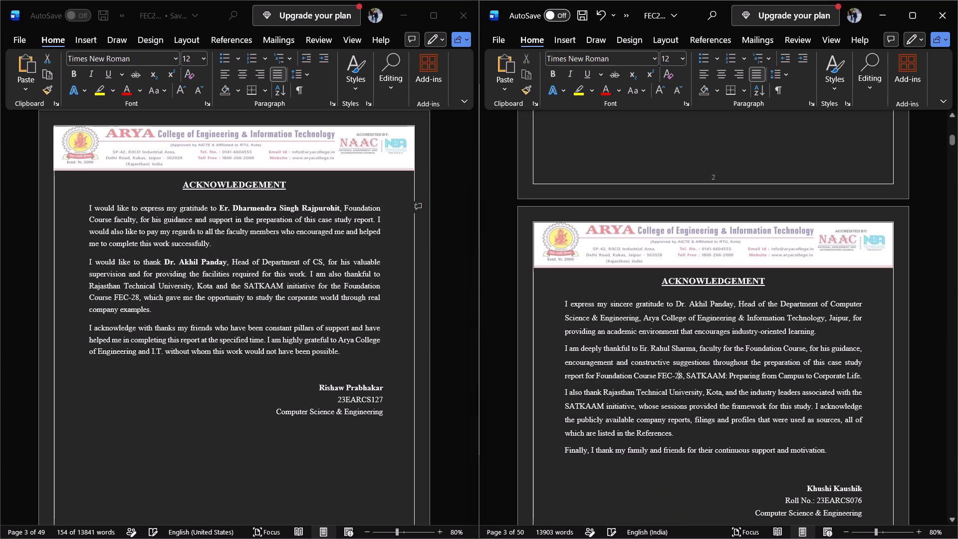
left_click_drag(826, 450, 591, 299)
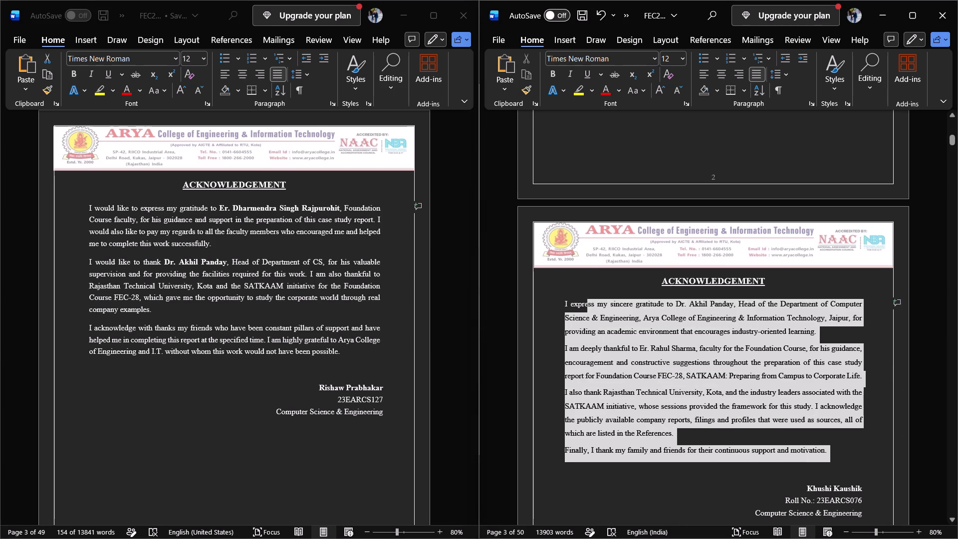
left_click_drag(591, 299, 580, 305)
key("BackSpace")
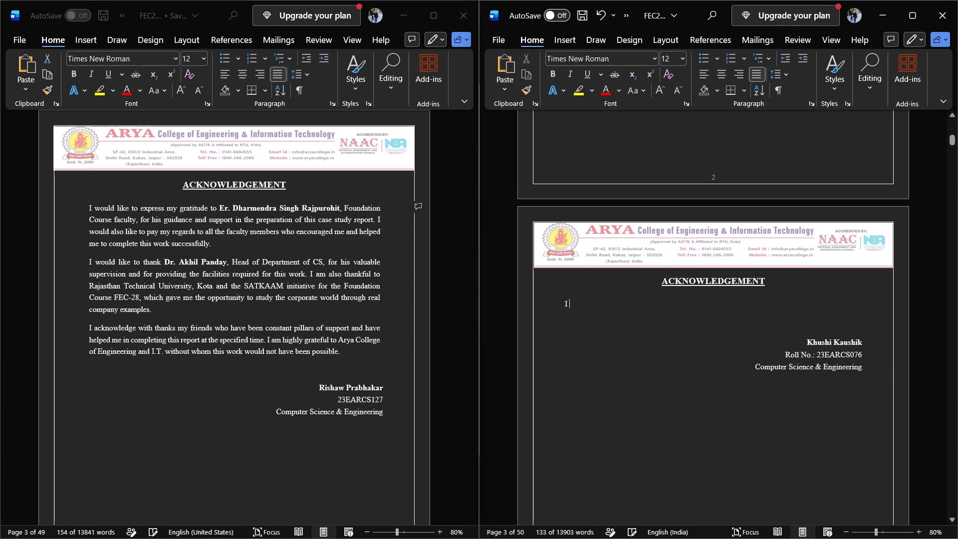
key("ctrl+v")
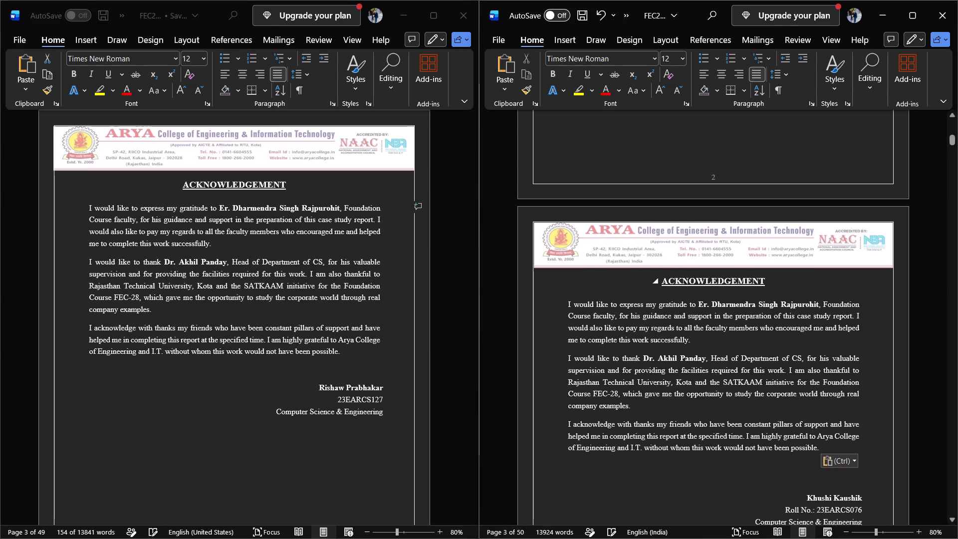
Delete the reference report's supervisor title and name after "express my gratitude to" in Khushi's Acknowledgement.
left_click(818, 302)
key("BackSpace")
key("BackSpace")
key("BackSpace")
key("BackSpace")
key("BackSpace")
key("BackSpace")
key("BackSpace")
key("BackSpace")
key("BackSpace")
key("BackSpace")
key("BackSpace")
key("BackSpace")
key("BackSpace")
key("BackSpace")
key("BackSpace")
key("BackSpace")
key("BackSpace")
key("BackSpace")
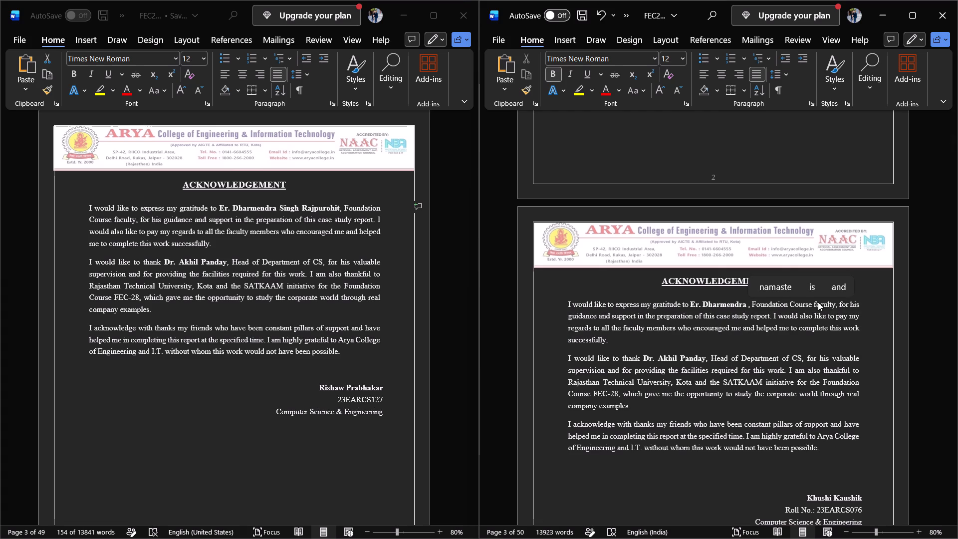
key("BackSpace")
key("BackSpace")
key("BackSpace")
key("BackSpace")
key("BackSpace")
key("BackSpace")
key("BackSpace")
key("BackSpace")
key("BackSpace")
key("BackSpace")
key("BackSpace")
key("BackSpace")
key("BackSpace")
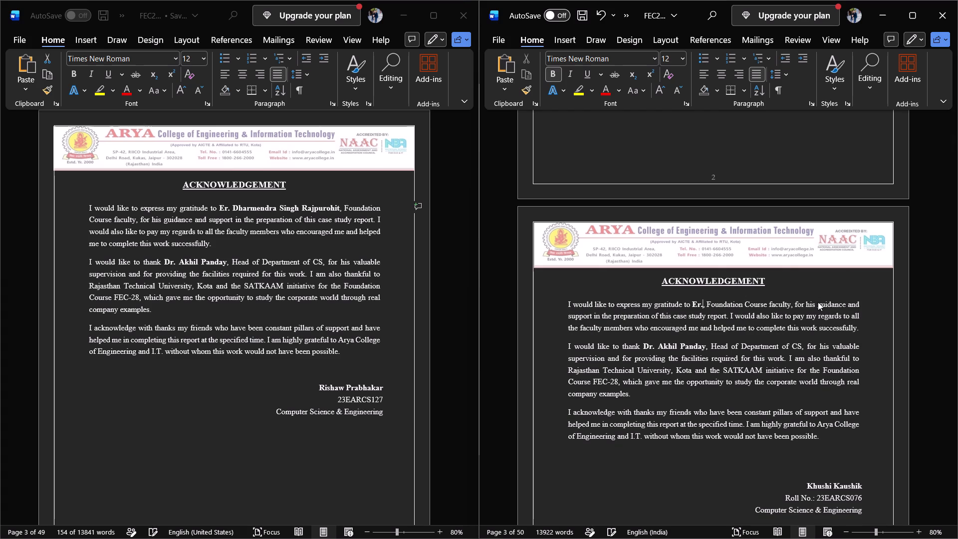
key("BackSpace")
key("BackSpace")
key("BackSpace")
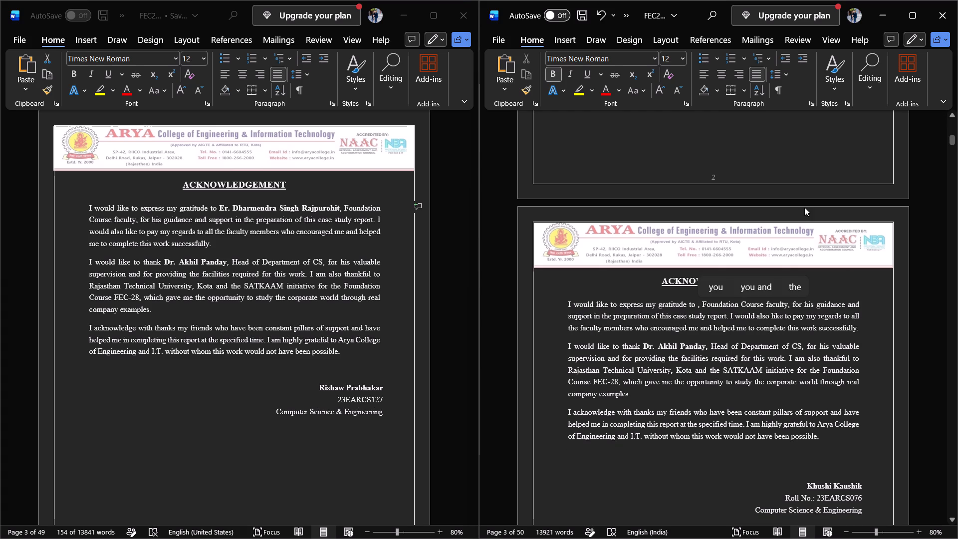
Copy the supervisor's title and name from Khushi's cover page and insert it after "express my gratitude to" in the Acknowledgement, followed by a comma.
scroll(804, 207, "up", 6)
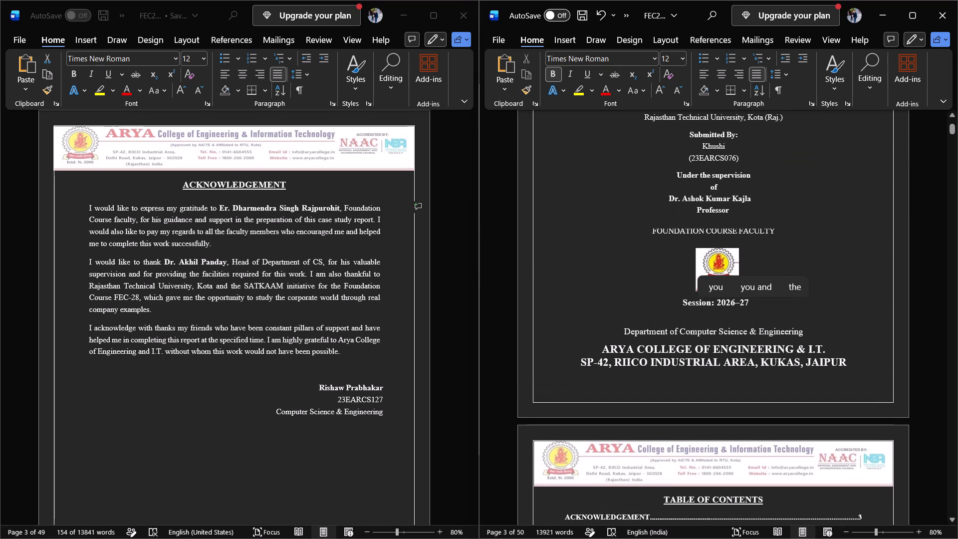
left_click_drag(669, 198, 722, 194)
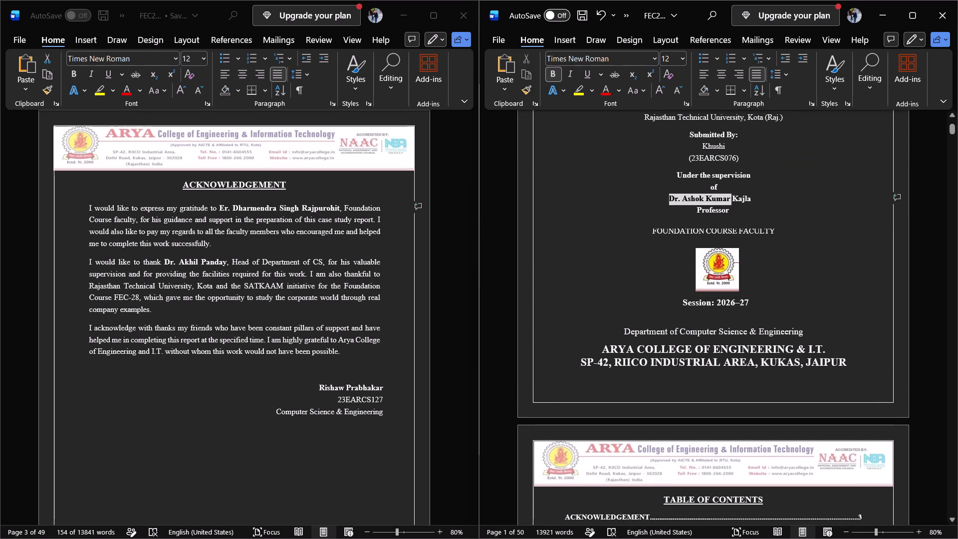
left_click_drag(722, 194, 743, 195)
key("ctrl+c")
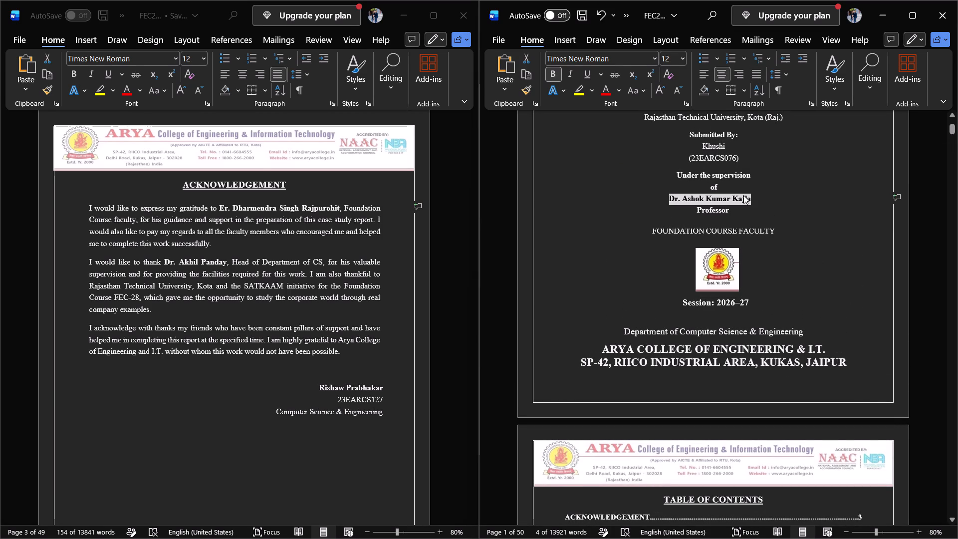
scroll(743, 195, "down", 9)
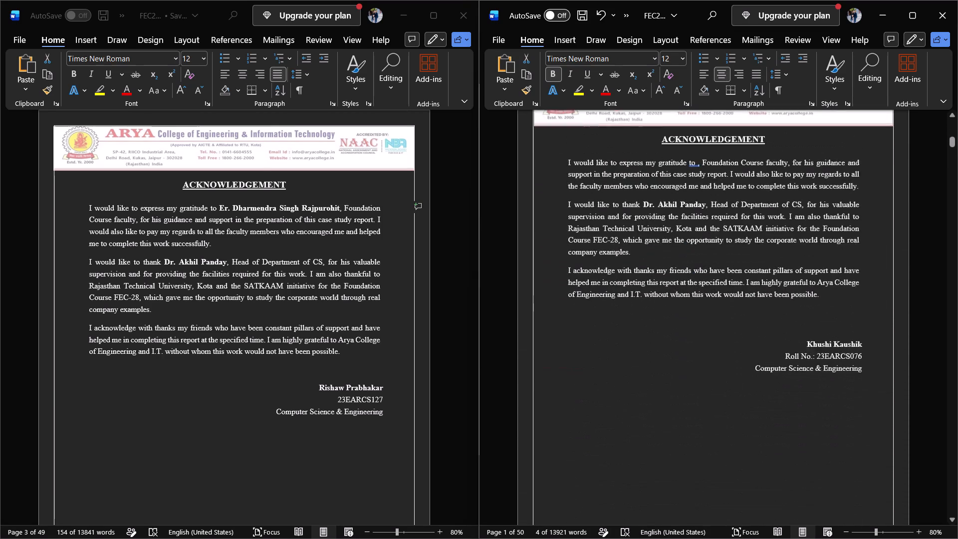
left_click(699, 146)
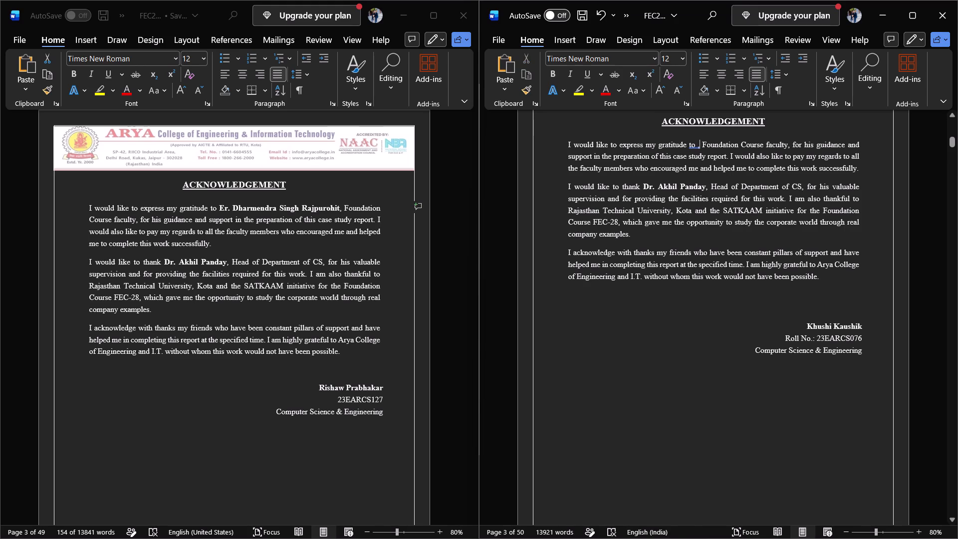
key("BackSpace")
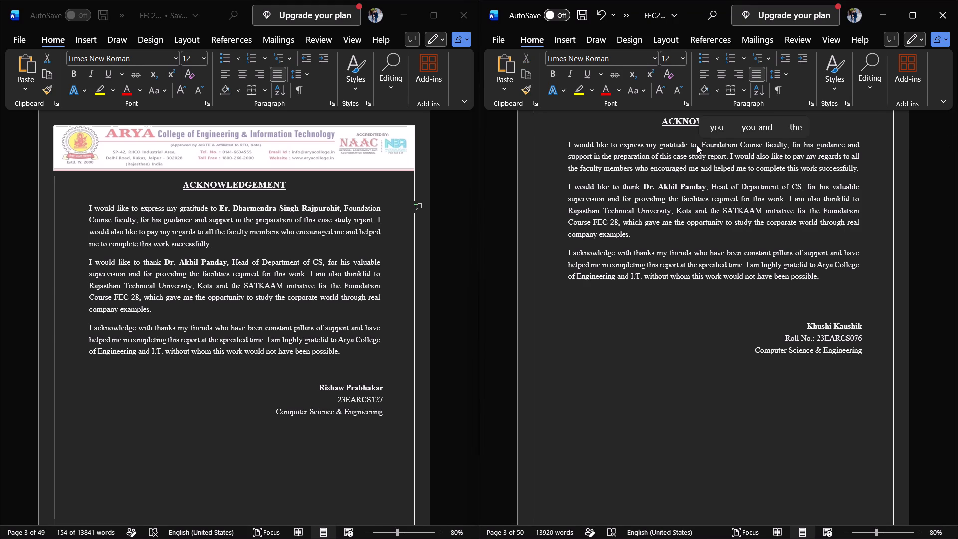
key("ctrl+v")
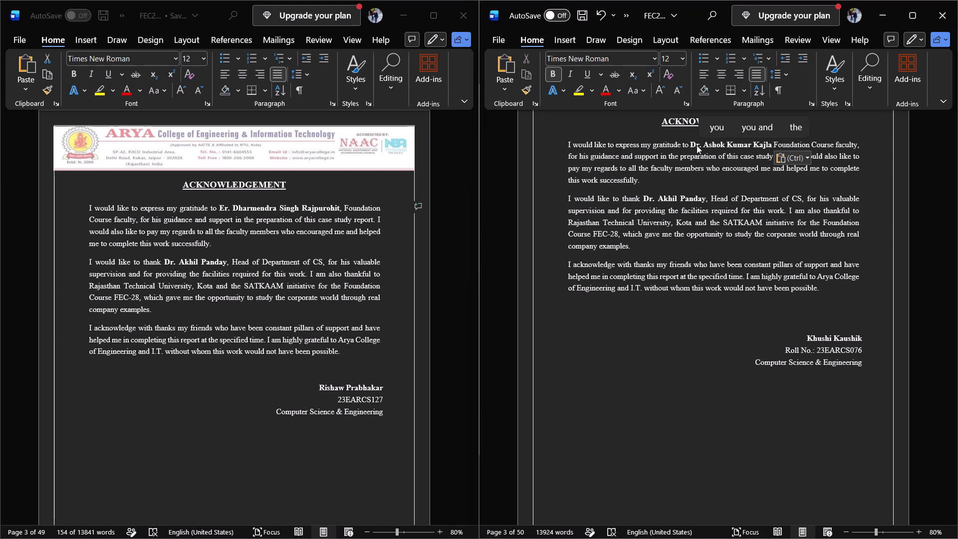
key("comma")
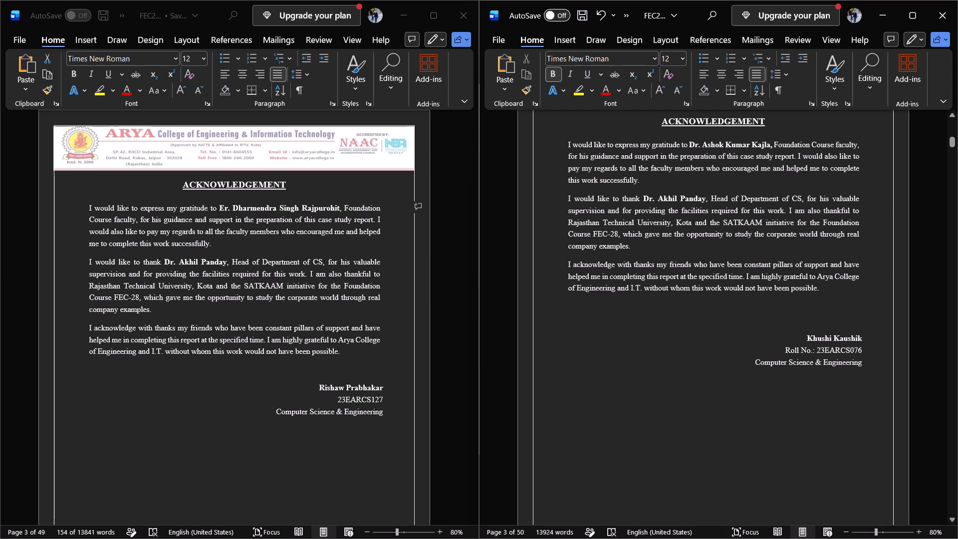
Delete the surname in the Acknowledgement's signature block, keeping only the first name Khushi.
left_click(862, 337)
key("BackSpace")
key("BackSpace")
key("BackSpace")
key("BackSpace")
key("BackSpace")
key("BackSpace")
key("BackSpace")
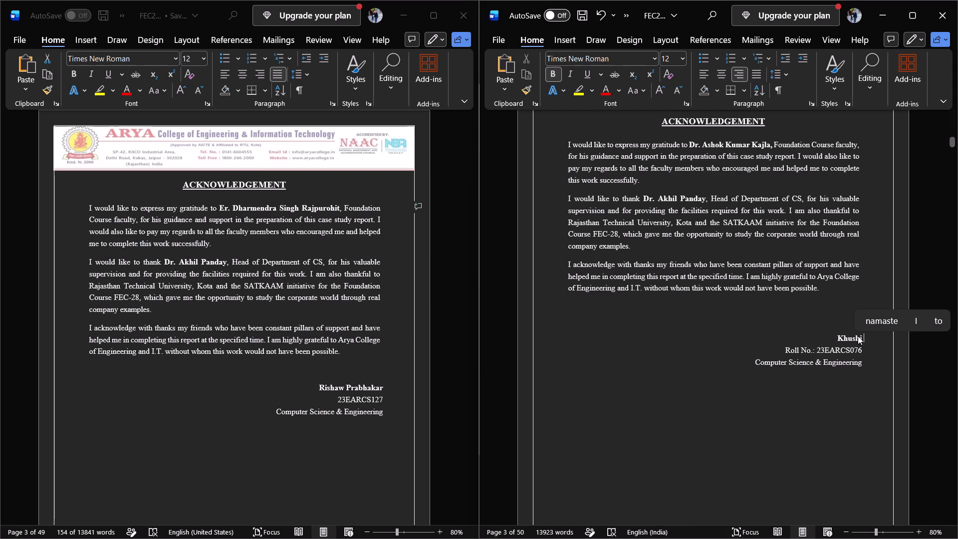
Shift the first name in the signature block with tabs and spaces so it sits at the right end above the roll number.
left_click(839, 337)
key("BackSpace")
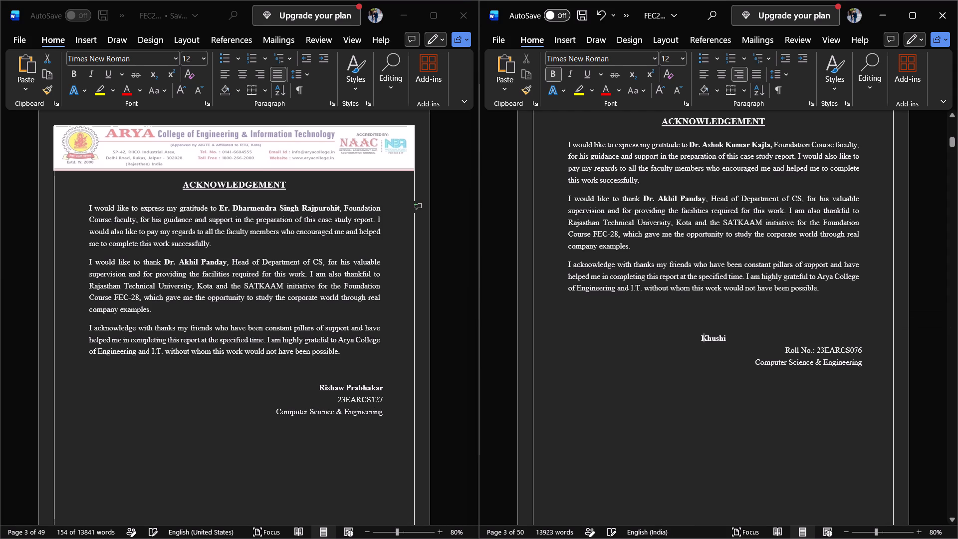
key("Tab")
key("Tab")
key("Tab")
key("Tab")
key("Tab")
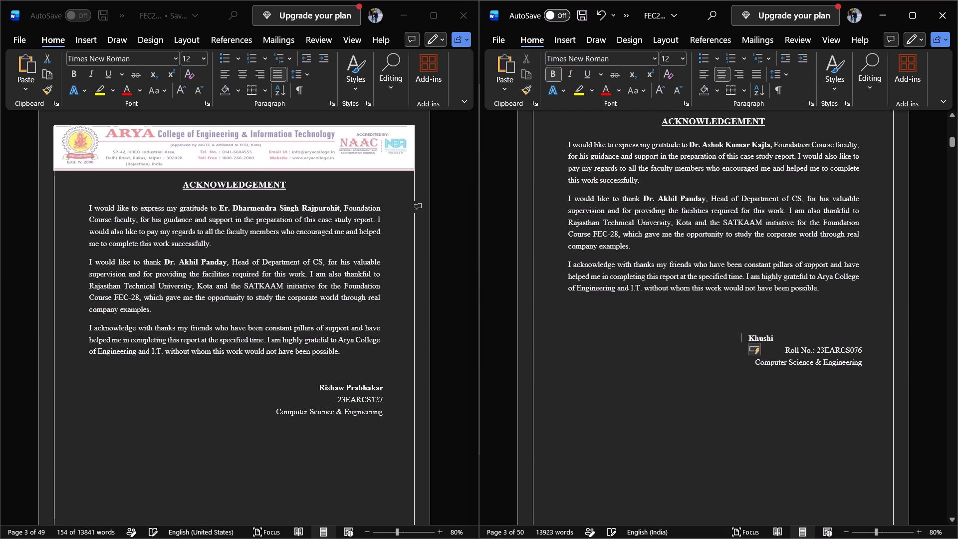
key("Tab")
key("Tab")
key("Tab")
key("Tab")
key("Tab")
key("Tab")
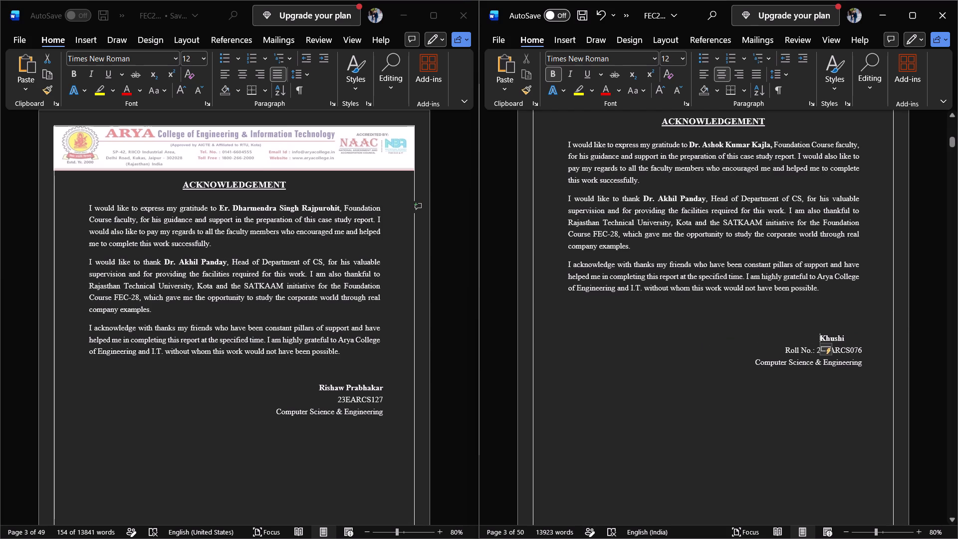
scroll(780, 431, "down", 2)
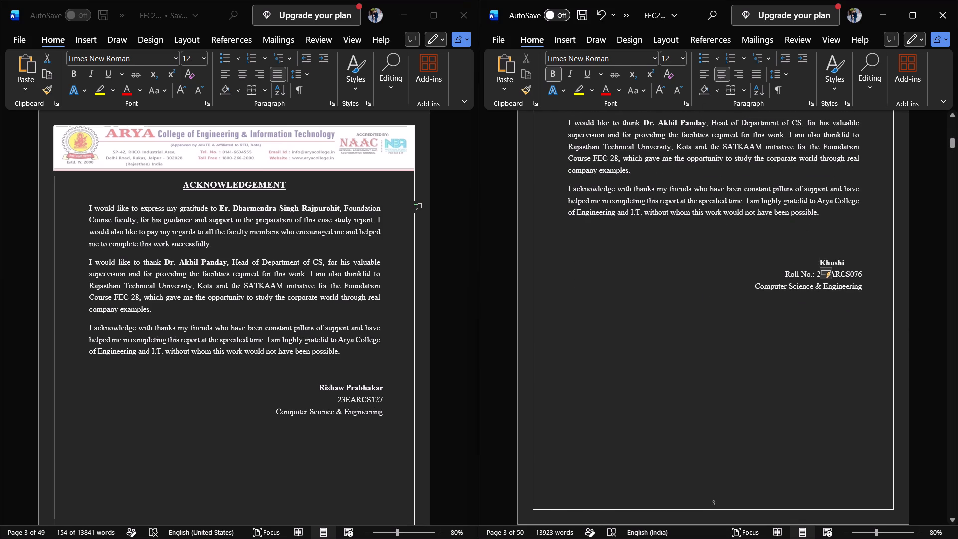
key("Tab")
key("space")
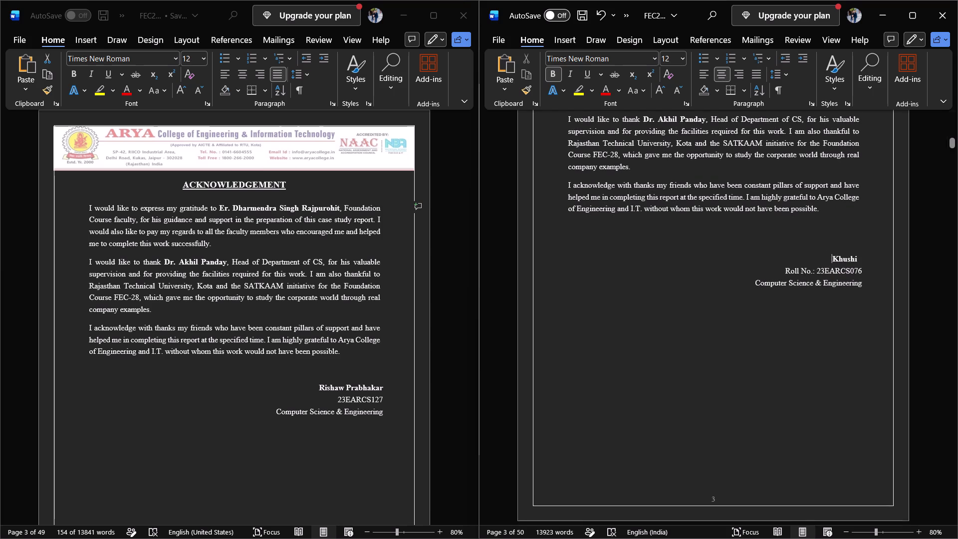
key("space")
Compare the Abstract and Chapter I pages of the reference report with Khushi's, checking the headers, headings, text and tables.
scroll(780, 431, "down", 3)
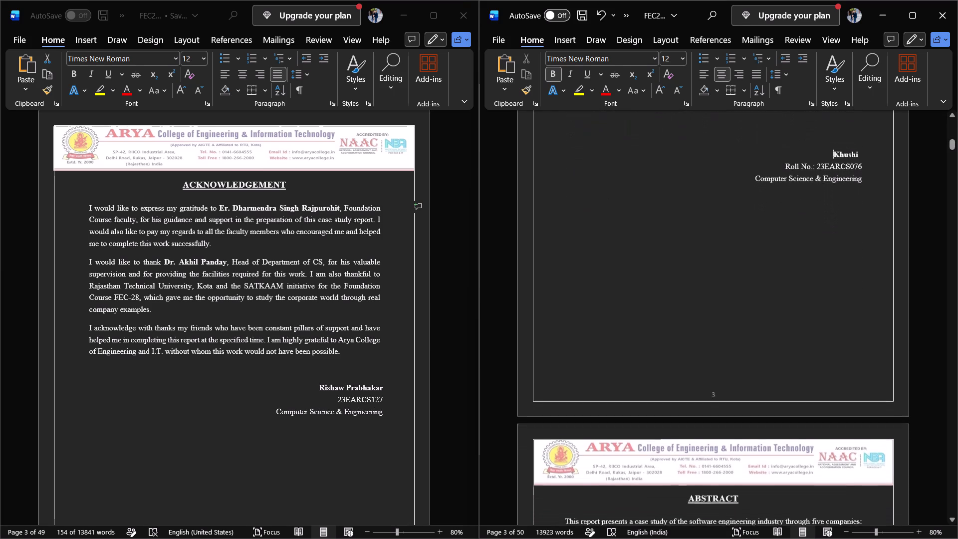
scroll(780, 431, "down", 3)
scroll(251, 376, "down", 1)
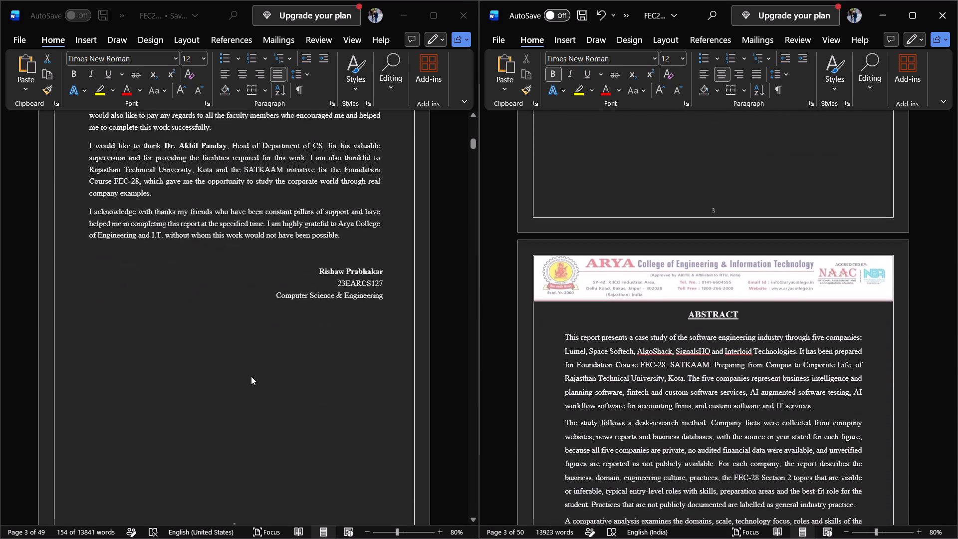
scroll(251, 376, "down", 7)
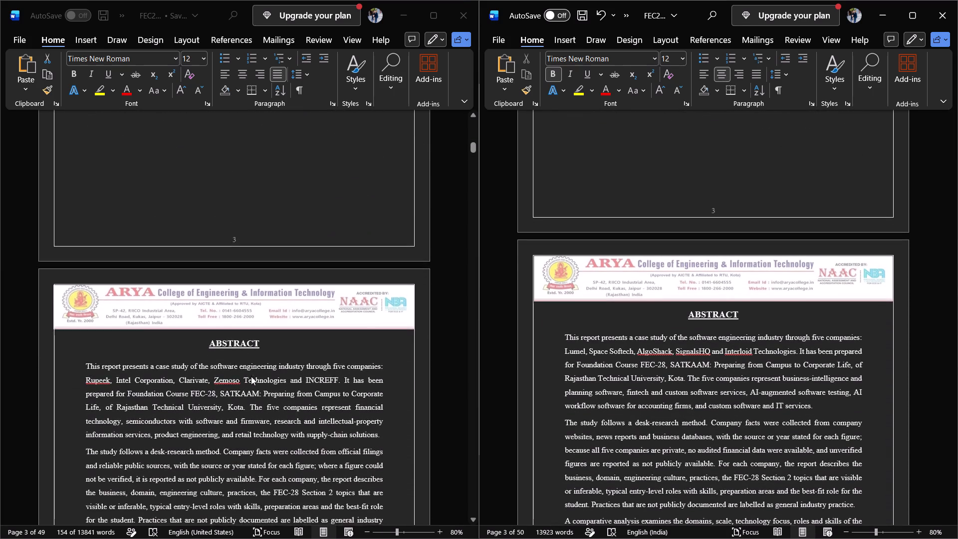
scroll(251, 376, "down", 3)
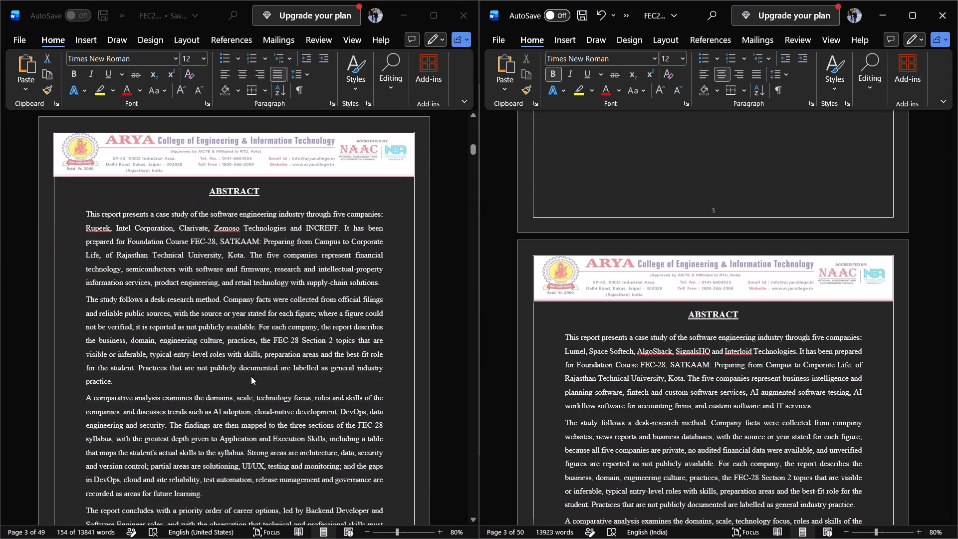
scroll(591, 402, "down", 6)
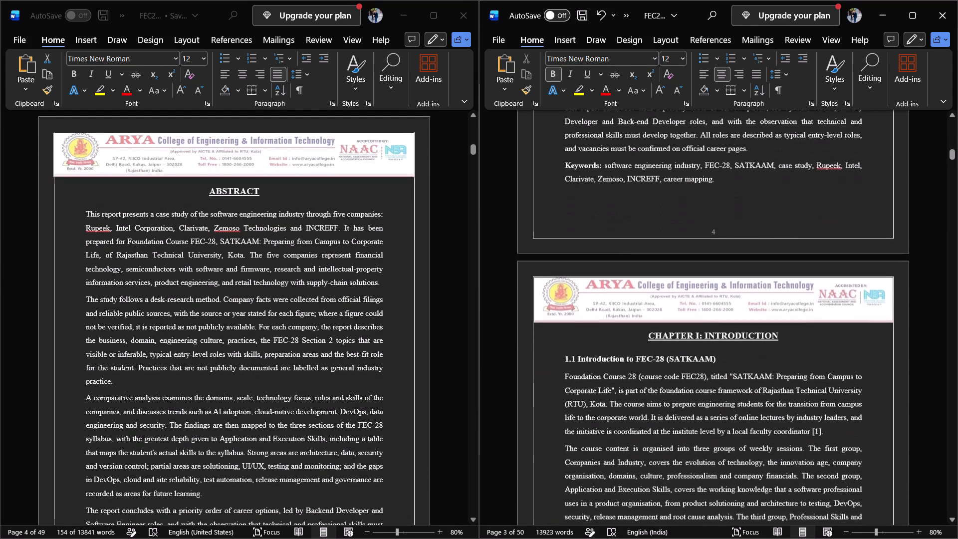
scroll(591, 402, "down", 1)
scroll(335, 384, "down", 3)
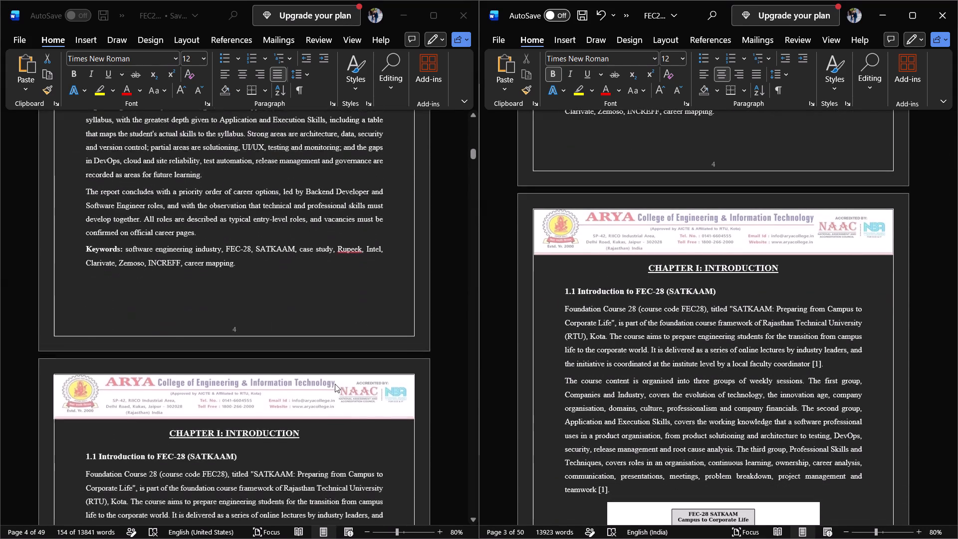
scroll(335, 384, "down", 8)
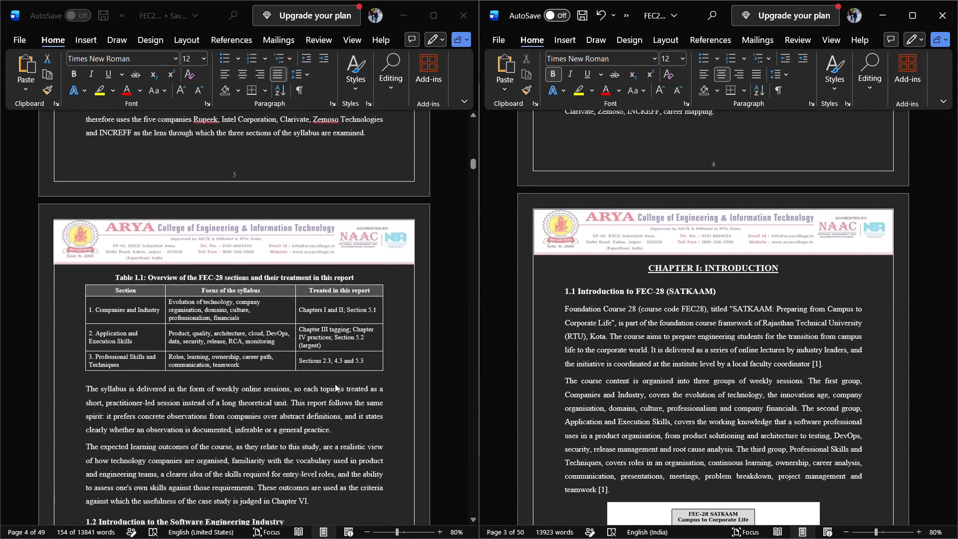
scroll(335, 384, "down", 2)
scroll(310, 251, "down", 1)
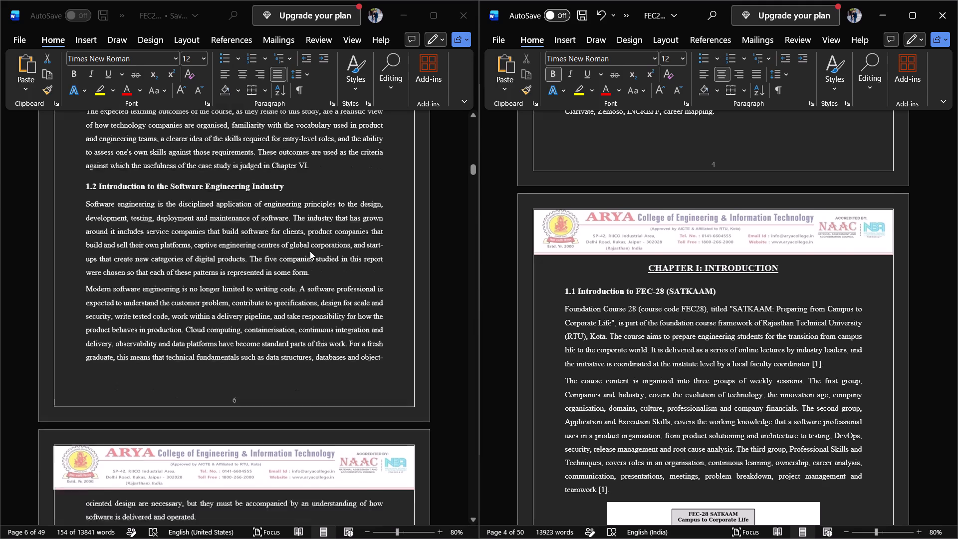
scroll(310, 251, "down", 9)
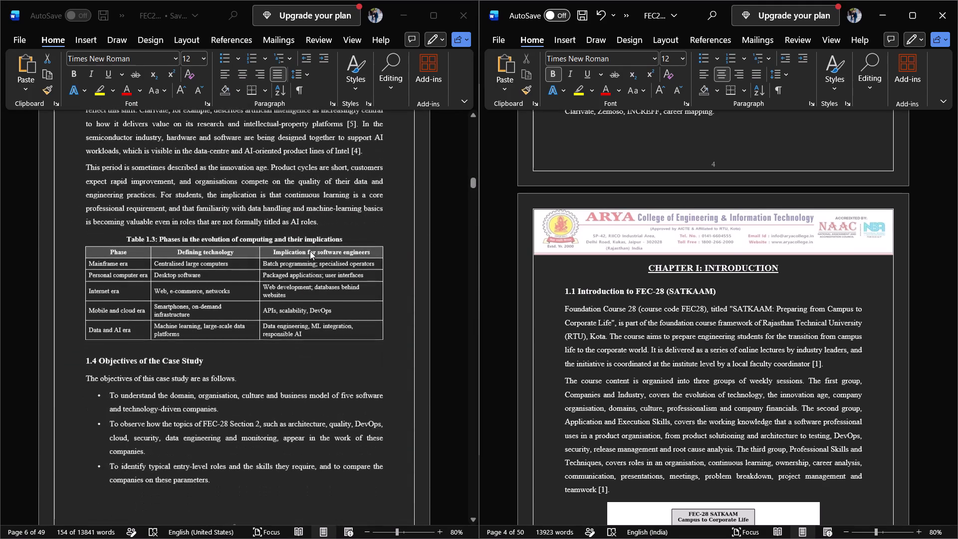
scroll(310, 251, "down", 2)
Review the Chapter I and Chapter II pages of Khushi's report, checking the banner headers, page breaks, tables and Figure 2.1.
scroll(669, 363, "down", 7)
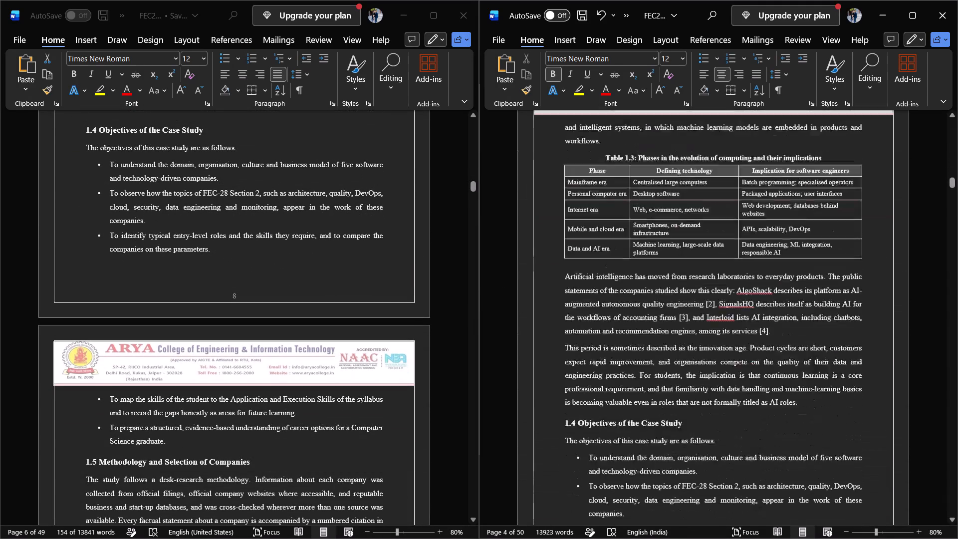
scroll(669, 363, "down", 4)
scroll(669, 363, "up", 1)
scroll(669, 363, "down", 3)
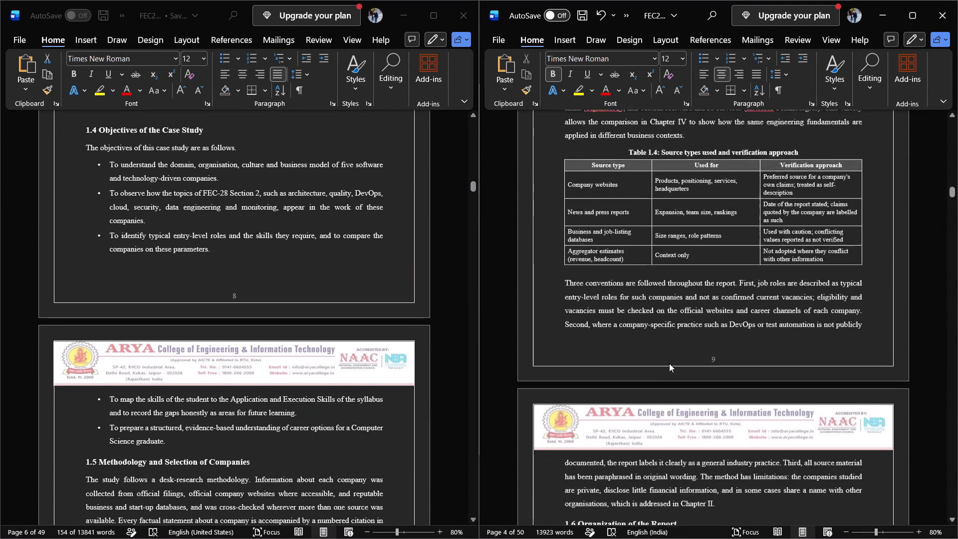
scroll(669, 363, "down", 8)
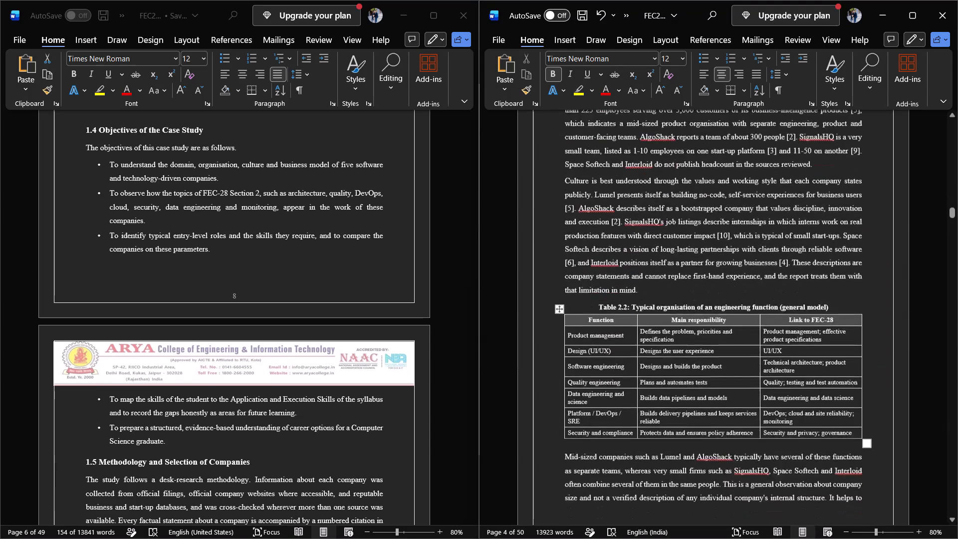
scroll(669, 363, "down", 7)
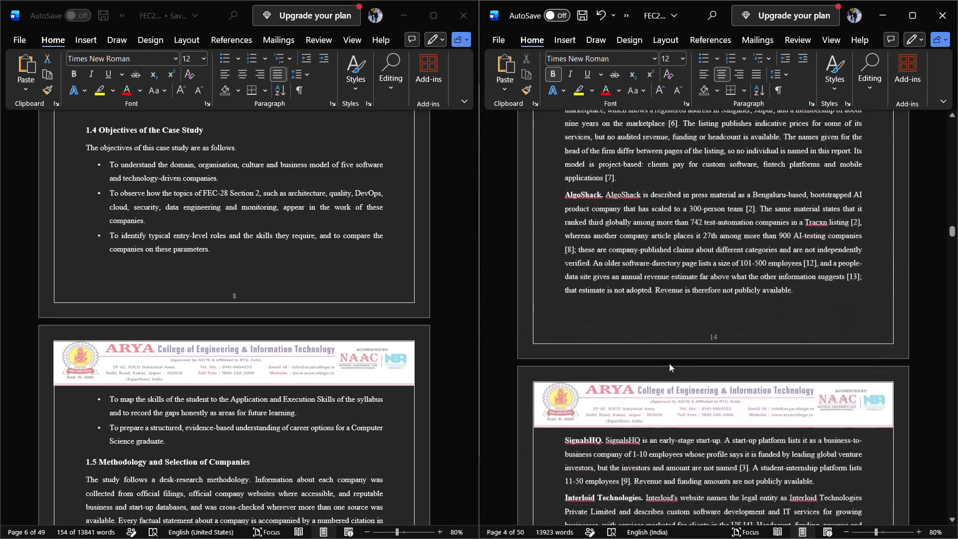
scroll(669, 363, "down", 7)
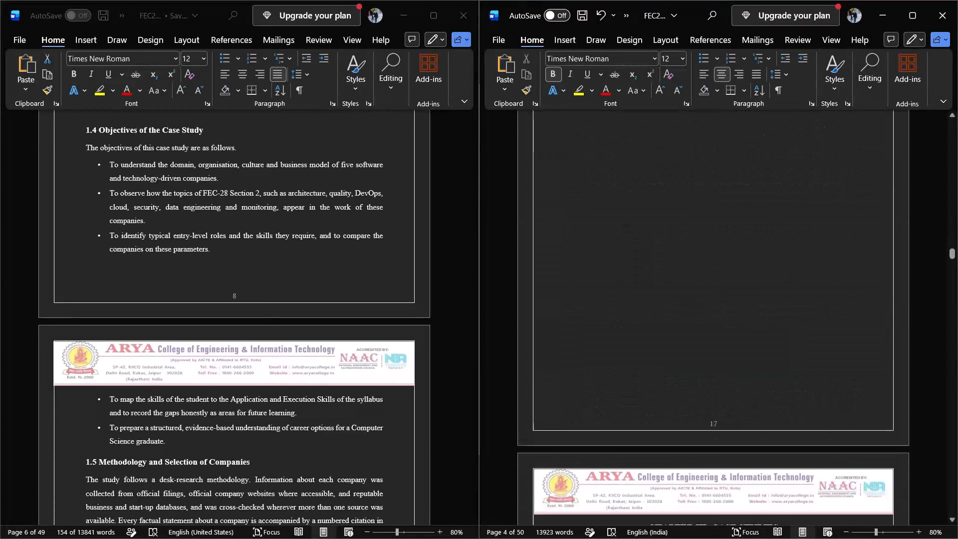
scroll(669, 363, "up", 3)
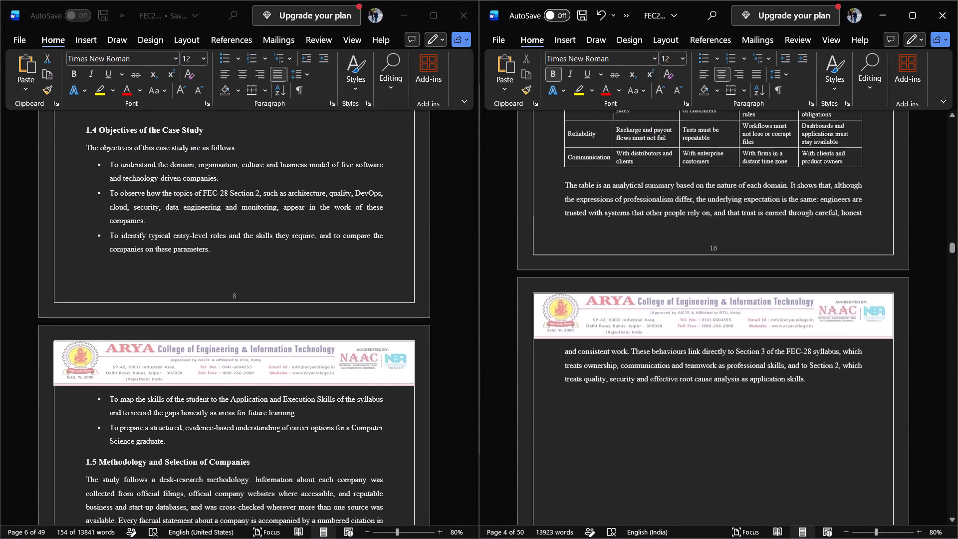
scroll(669, 363, "up", 3)
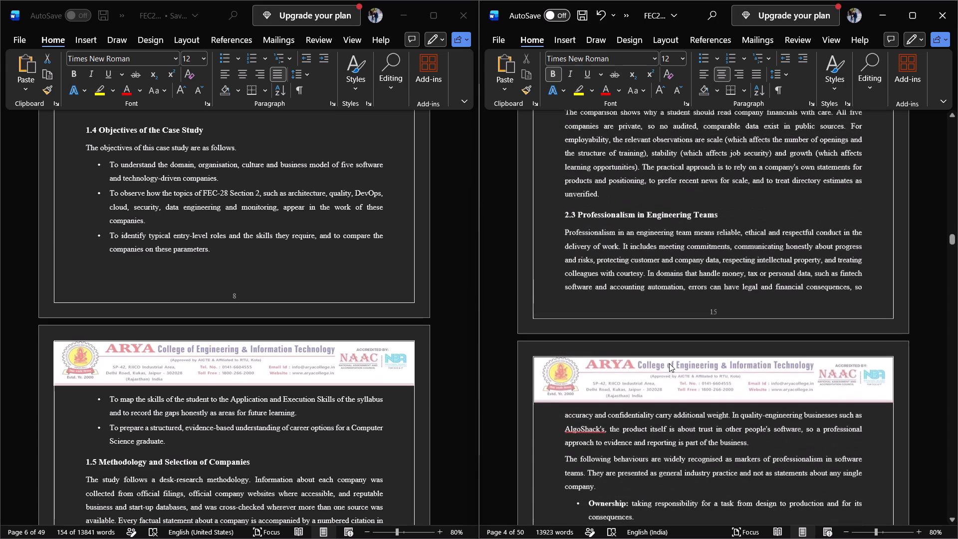
scroll(669, 363, "up", 8)
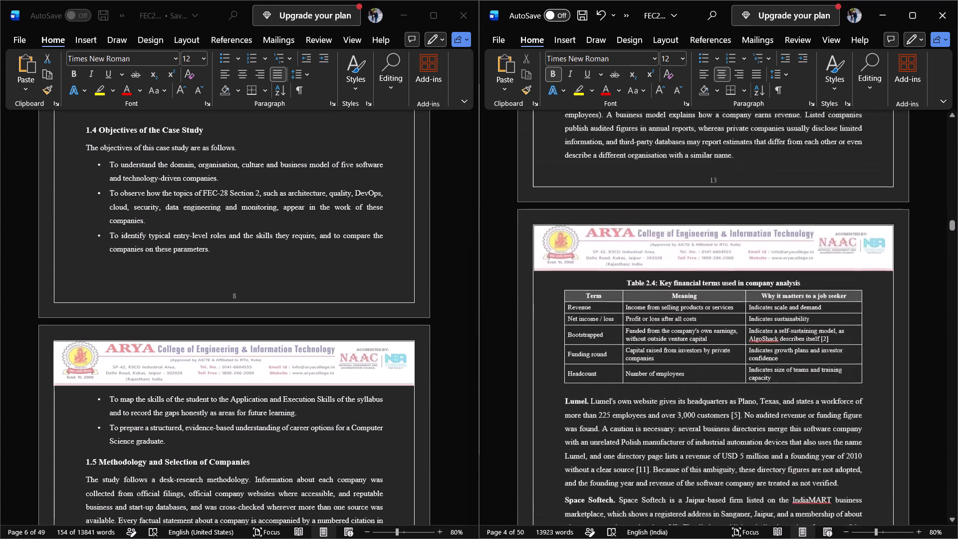
scroll(669, 363, "up", 8)
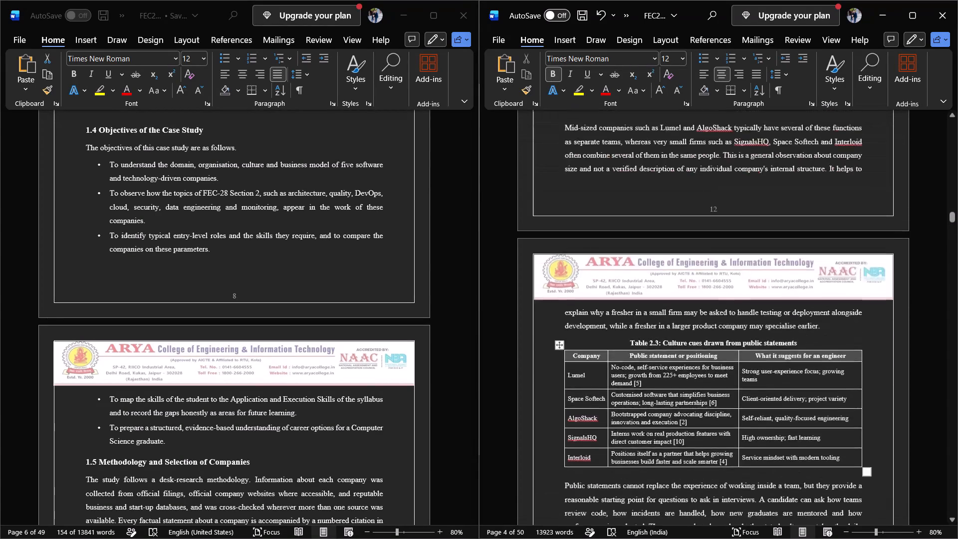
scroll(669, 363, "up", 7)
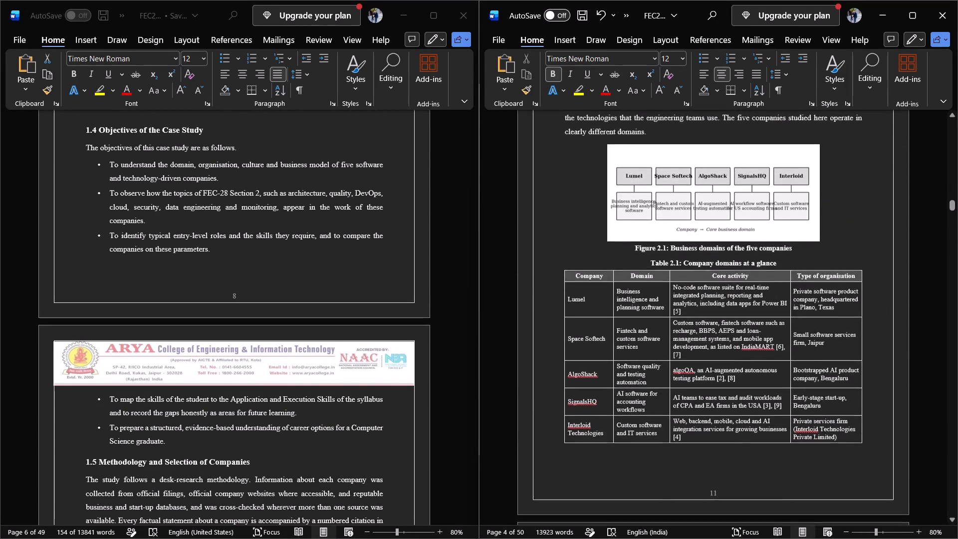
Select all five company rows below the header row in Table 2.1, Company domains at a glance, in Khushi's report.
scroll(669, 363, "down", 3)
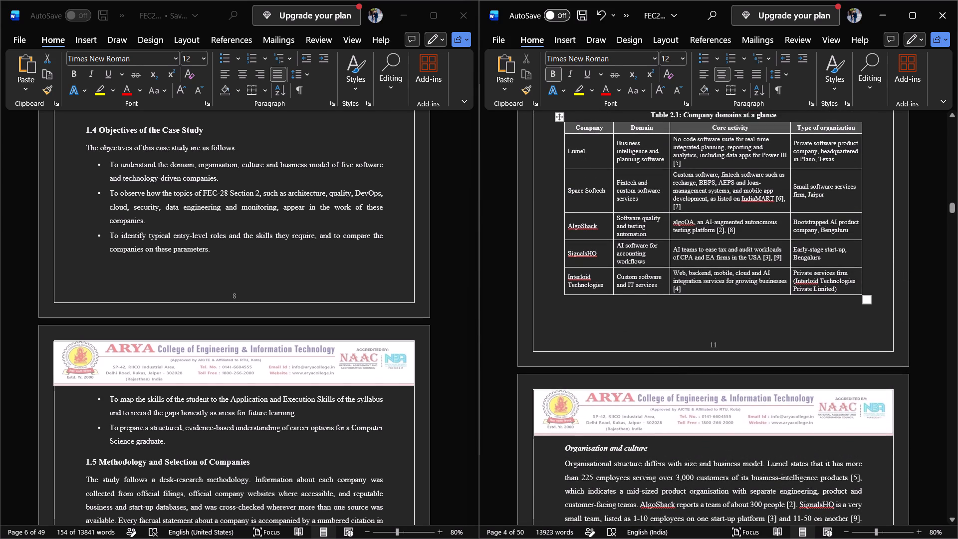
left_click_drag(569, 126, 806, 259)
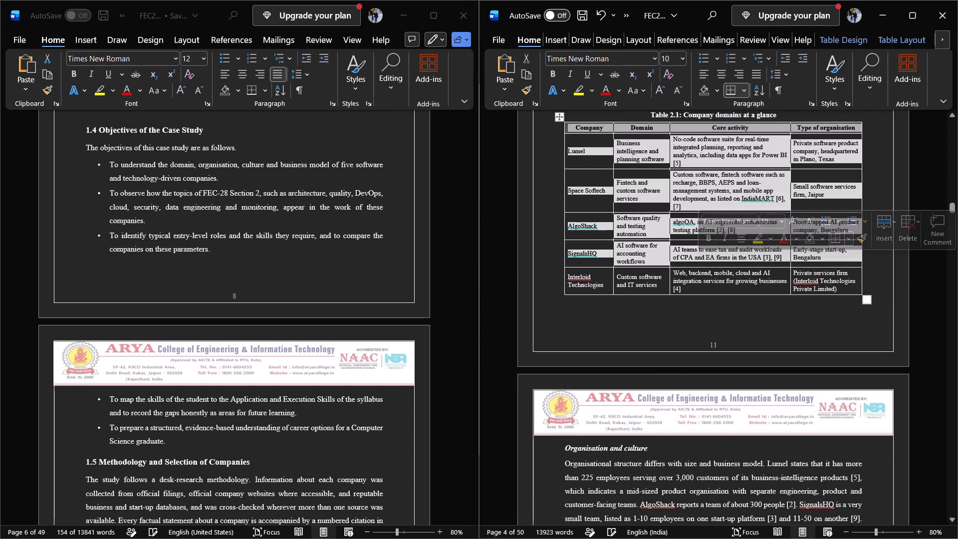
left_click(837, 283)
left_click_drag(840, 288, 572, 138)
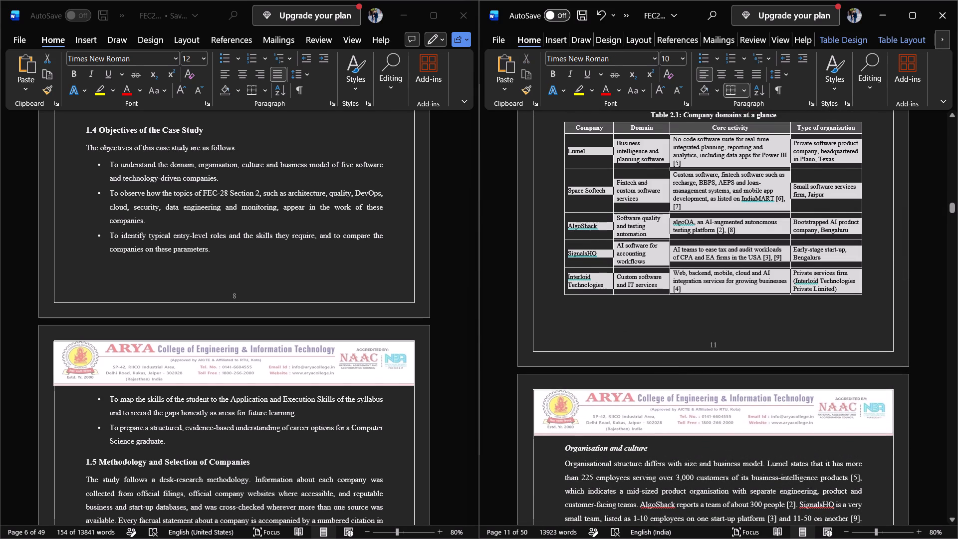
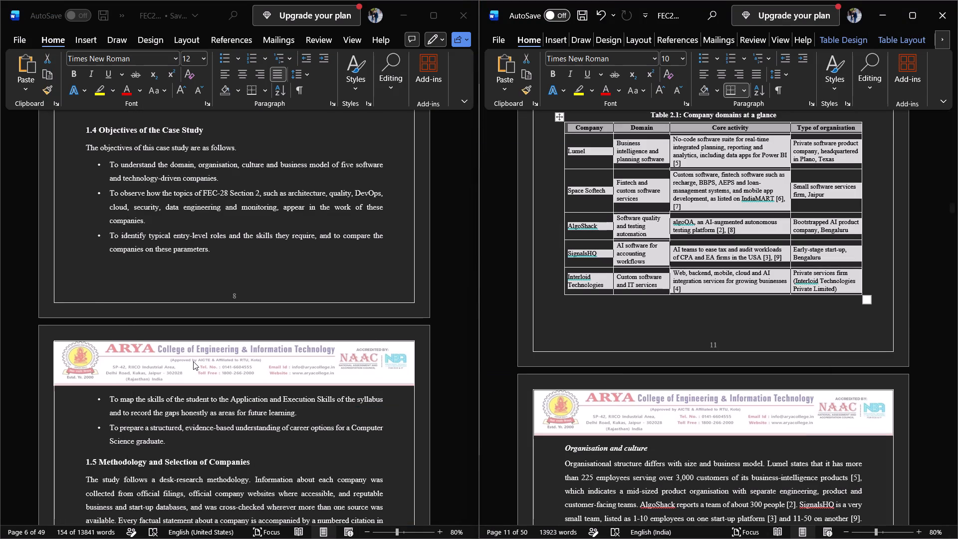
scroll(193, 360, "down", 9)
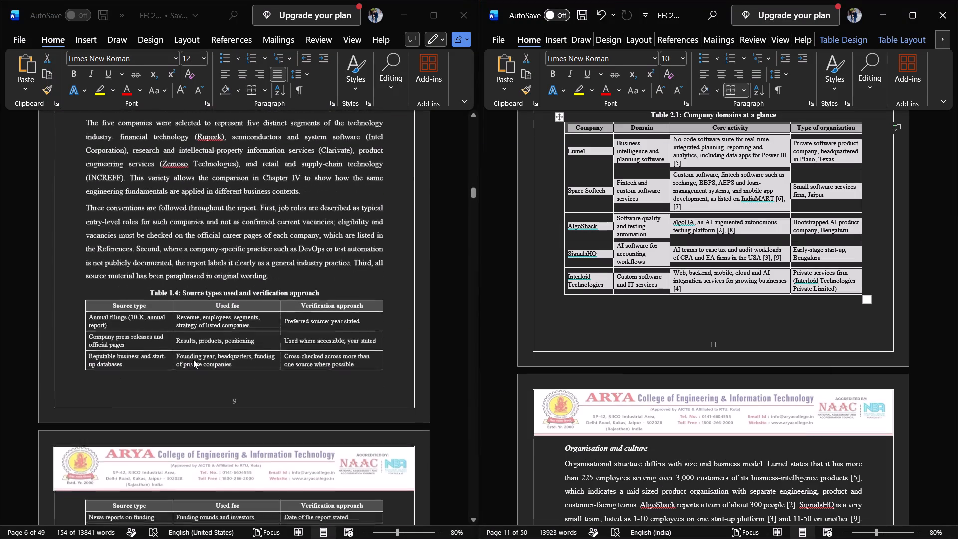
scroll(193, 360, "down", 3)
scroll(599, 400, "down", 7)
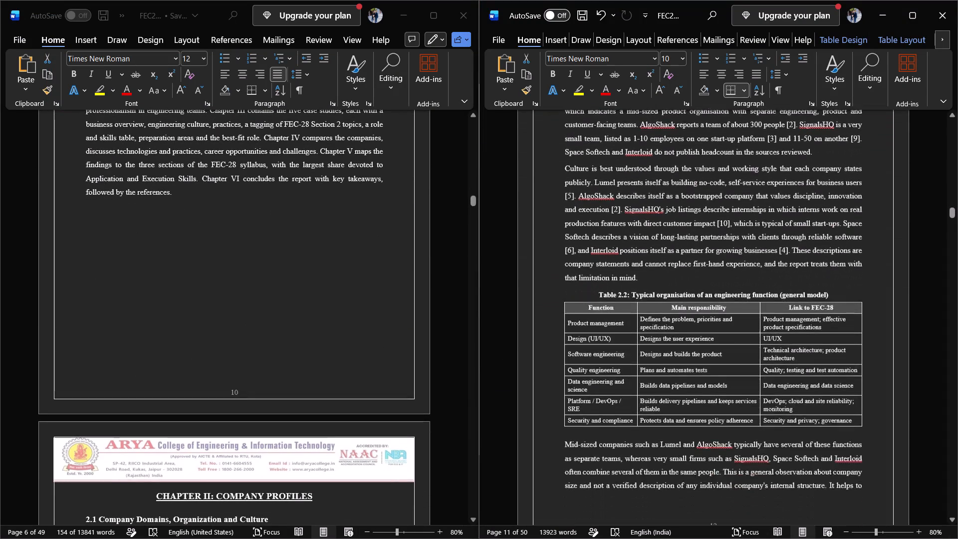
scroll(599, 400, "down", 10)
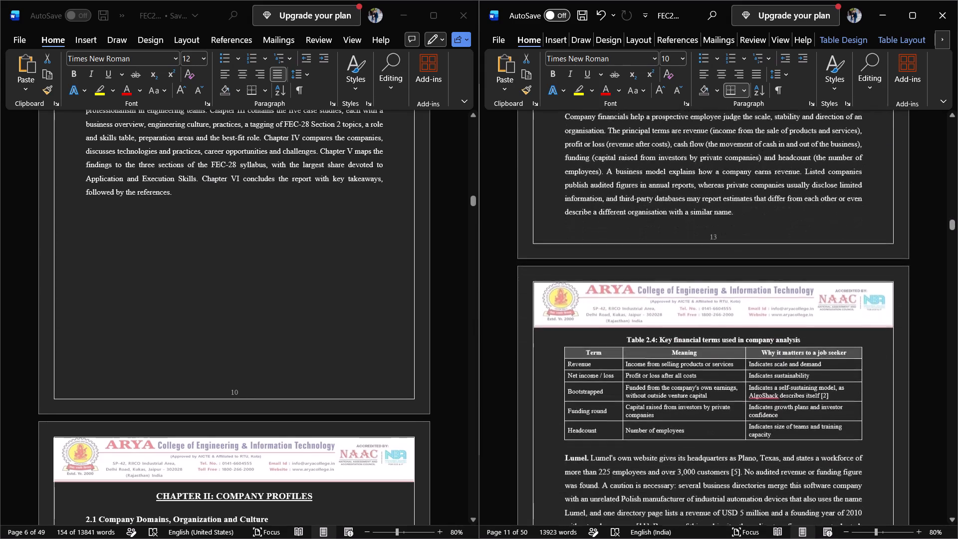
scroll(599, 400, "down", 11)
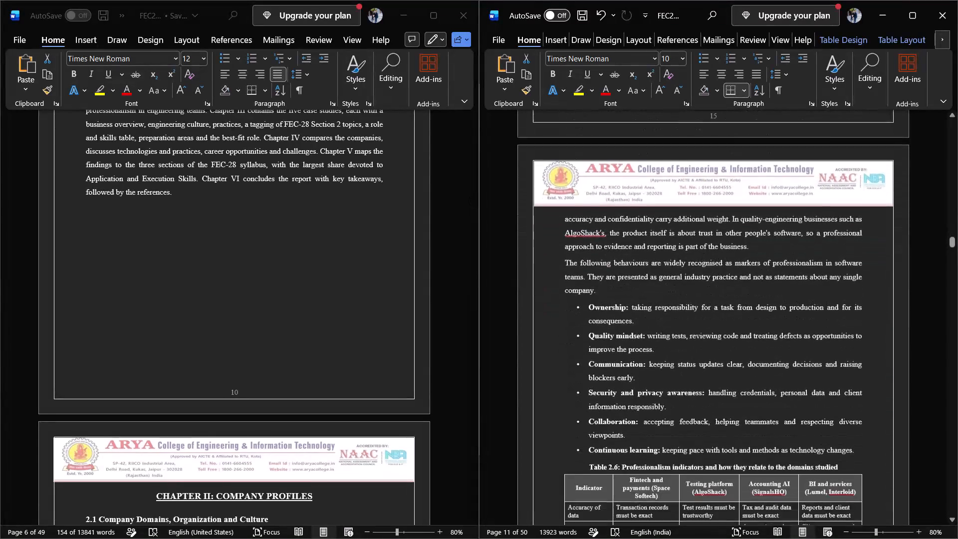
scroll(599, 400, "down", 4)
scroll(599, 400, "up", 1)
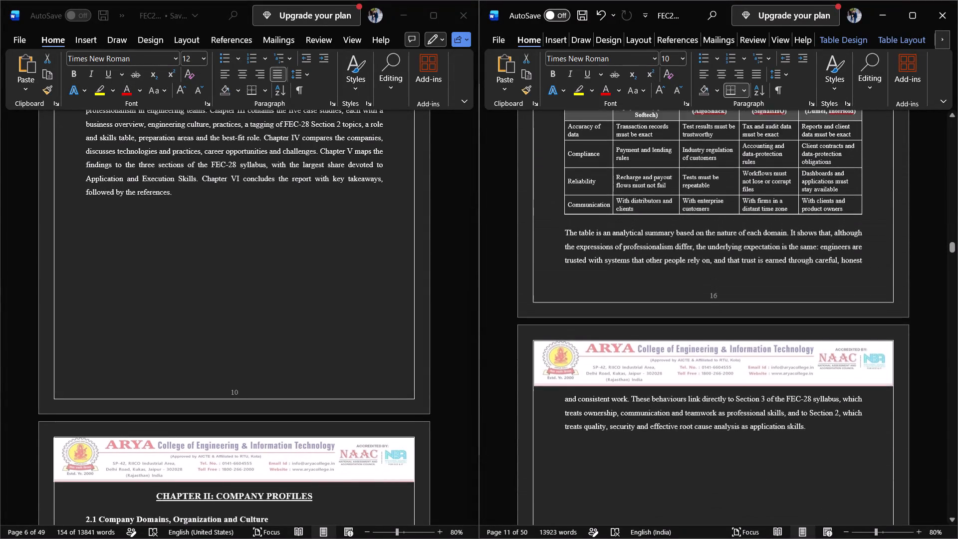
scroll(599, 400, "up", 2)
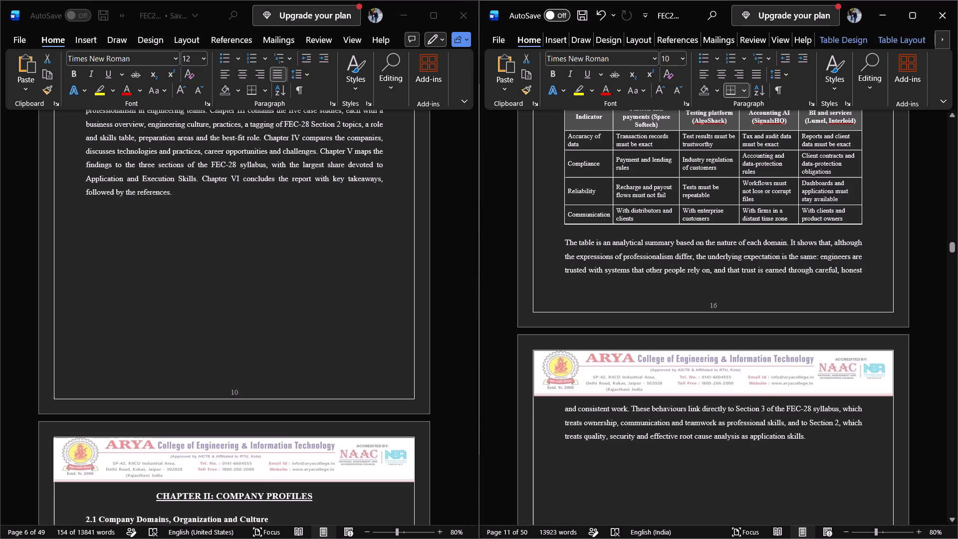
Remove ", honest and consistent work." from the paragraph below Table 2.6 in Khushi's report and end that sentence with "careful.".
left_click(630, 409)
key("BackSpace")
key("BackSpace")
key("BackSpace")
key("BackSpace")
key("BackSpace")
key("BackSpace")
key("BackSpace")
key("BackSpace")
key("BackSpace")
key("BackSpace")
key("BackSpace")
key("BackSpace")
key("BackSpace")
key("BackSpace")
key("BackSpace")
key("BackSpace")
key("BackSpace")
key("BackSpace")
key("BackSpace")
key("BackSpace")
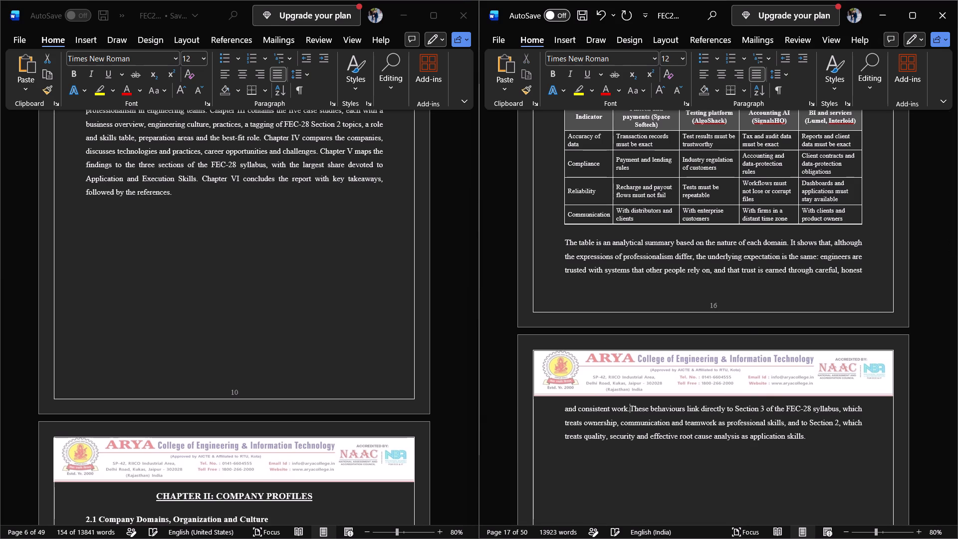
key("BackSpace")
key("BackSpace")
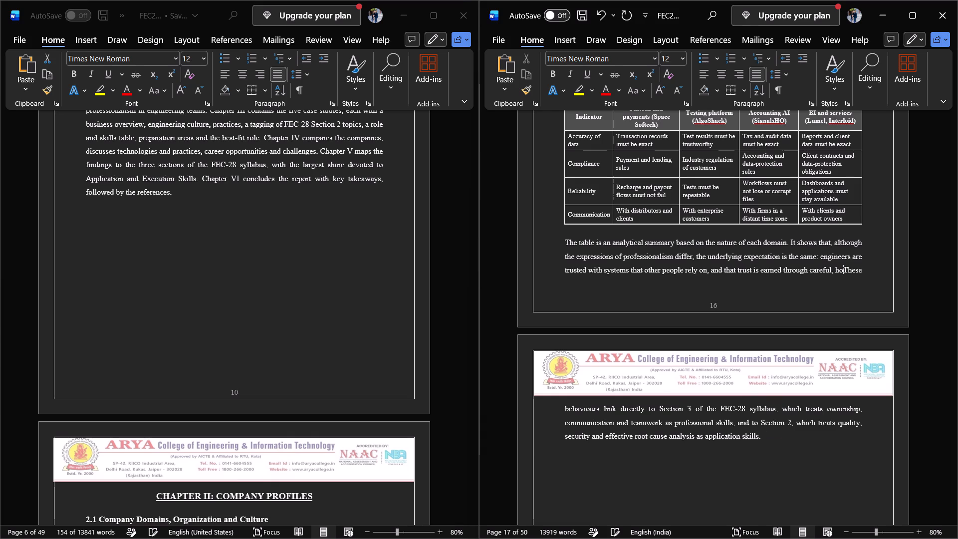
key("BackSpace")
key("BackSpace")
key("BackSpace")
key("BackSpace")
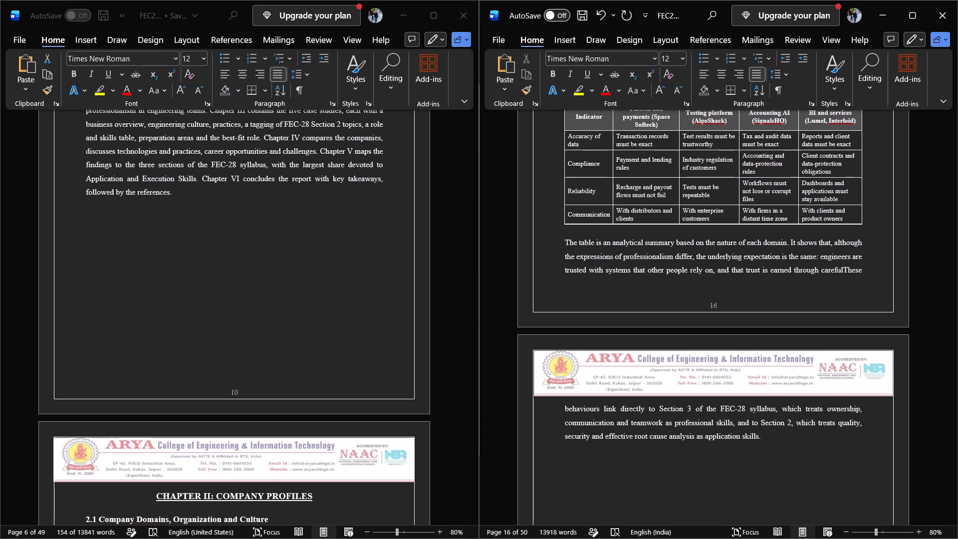
key("period")
Delete the rest of that paragraph, from "These behaviours link directly to Section 3" through "application skills.".
left_click_drag(761, 444, 844, 285)
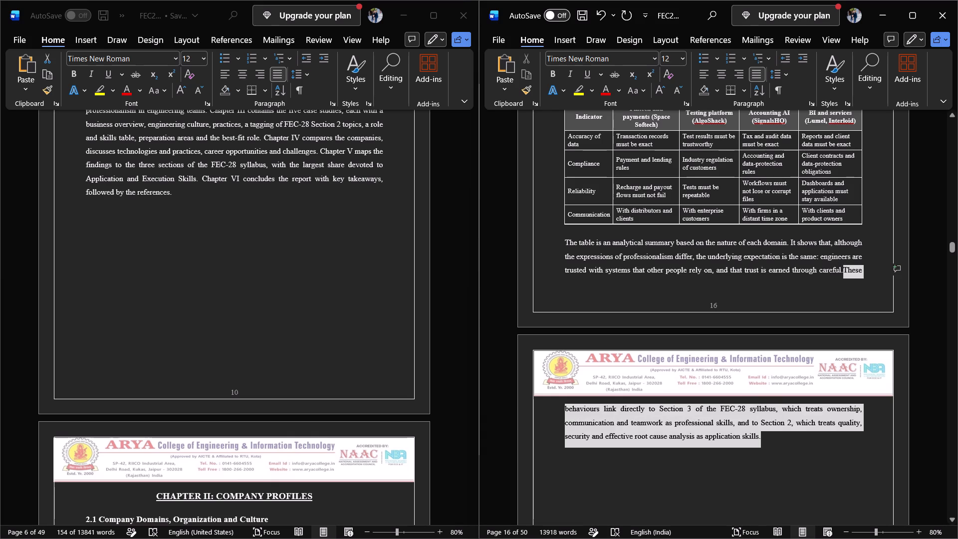
left_click_drag(844, 285, 846, 270)
key("BackSpace")
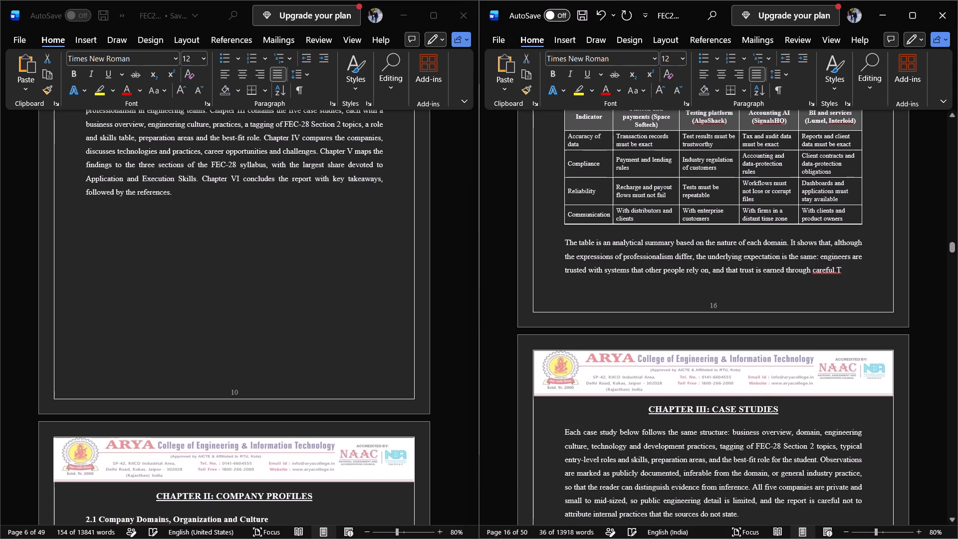
key("BackSpace")
Review Khushi's report from Chapter III's company case studies through the Chapter VI conclusion, checking page layout, tables and headers.
scroll(733, 424, "down", 1)
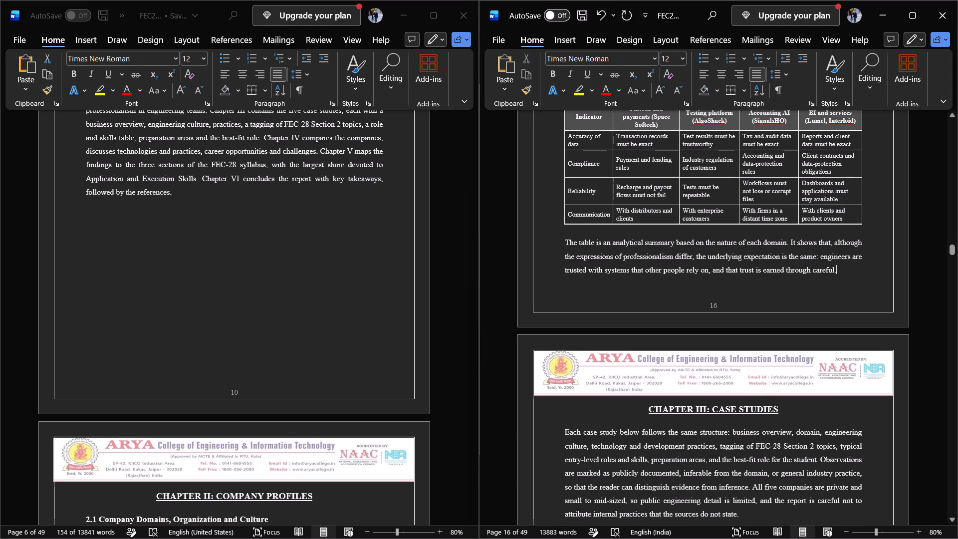
scroll(733, 424, "down", 5)
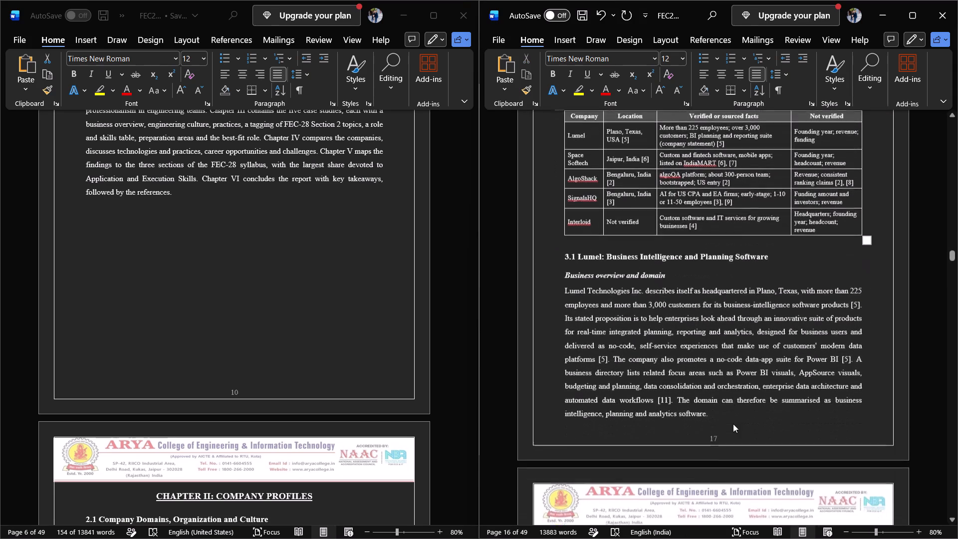
scroll(733, 424, "down", 9)
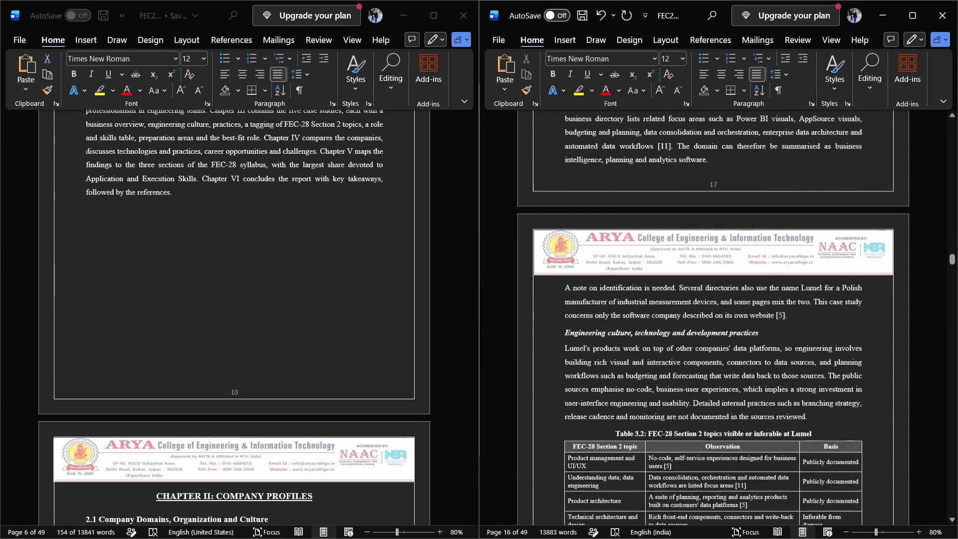
scroll(733, 424, "down", 8)
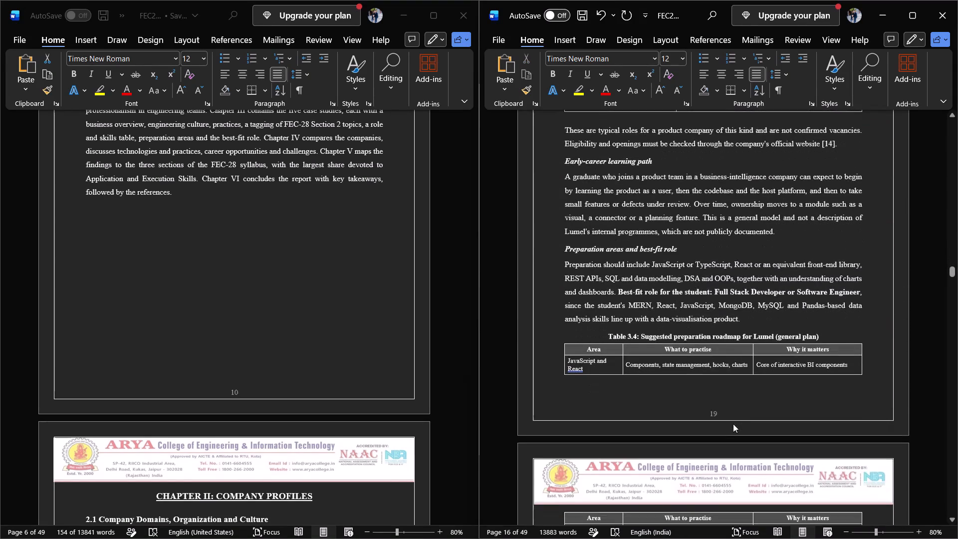
scroll(733, 424, "down", 2)
scroll(733, 424, "up", 2)
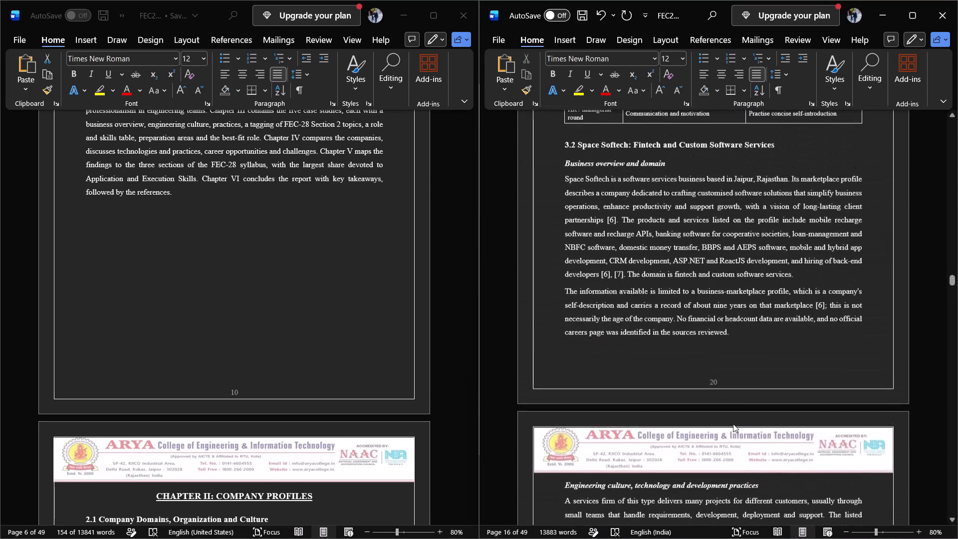
scroll(733, 424, "up", 1)
scroll(733, 424, "down", 6)
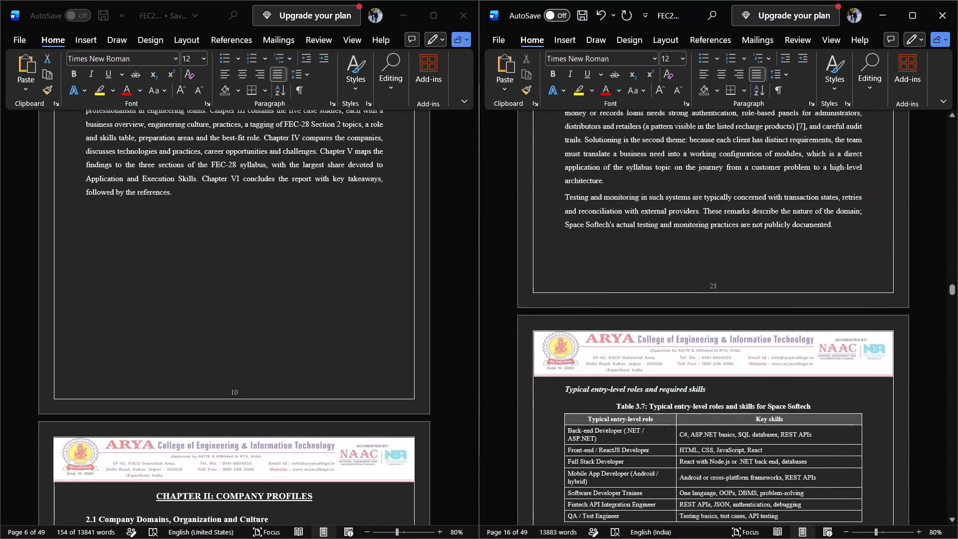
scroll(733, 424, "down", 10)
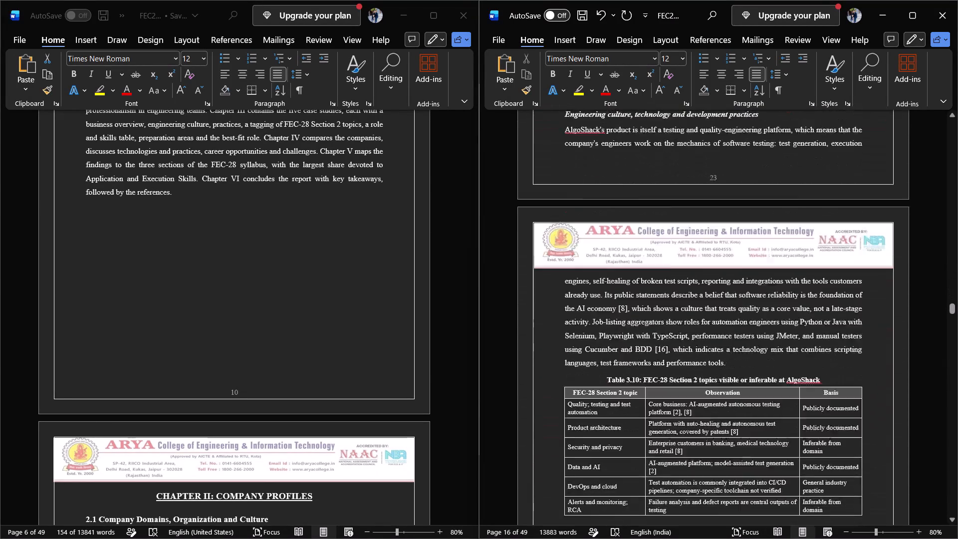
scroll(733, 424, "down", 10)
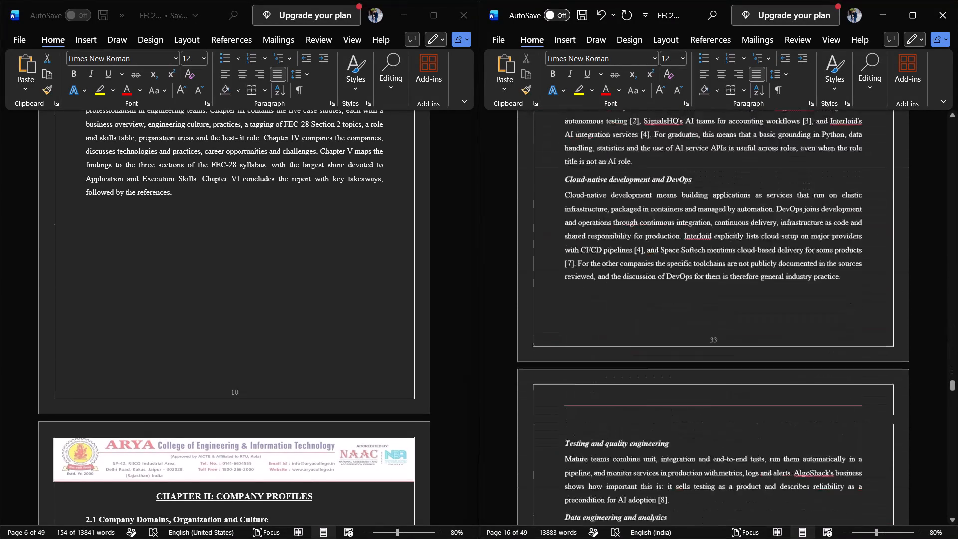
scroll(733, 424, "down", 10)
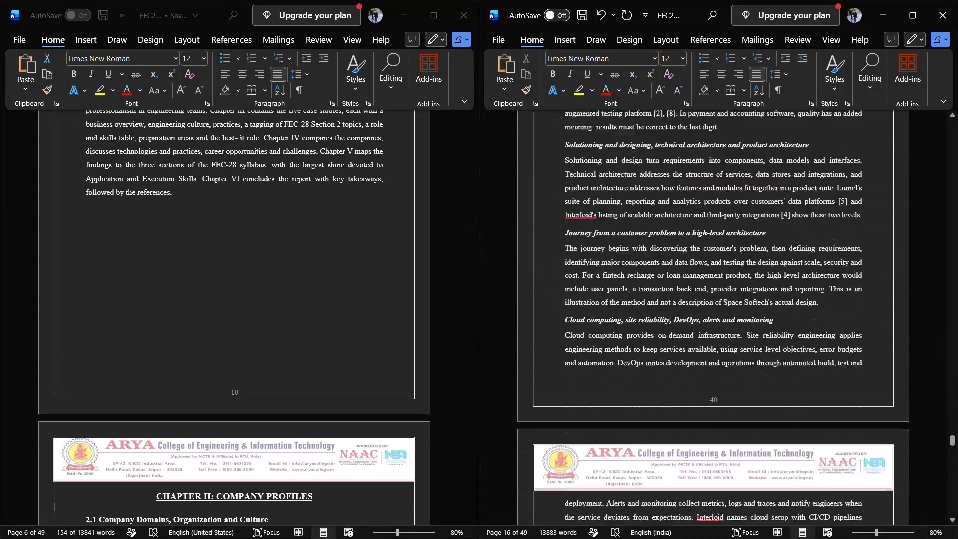
scroll(733, 424, "down", 5)
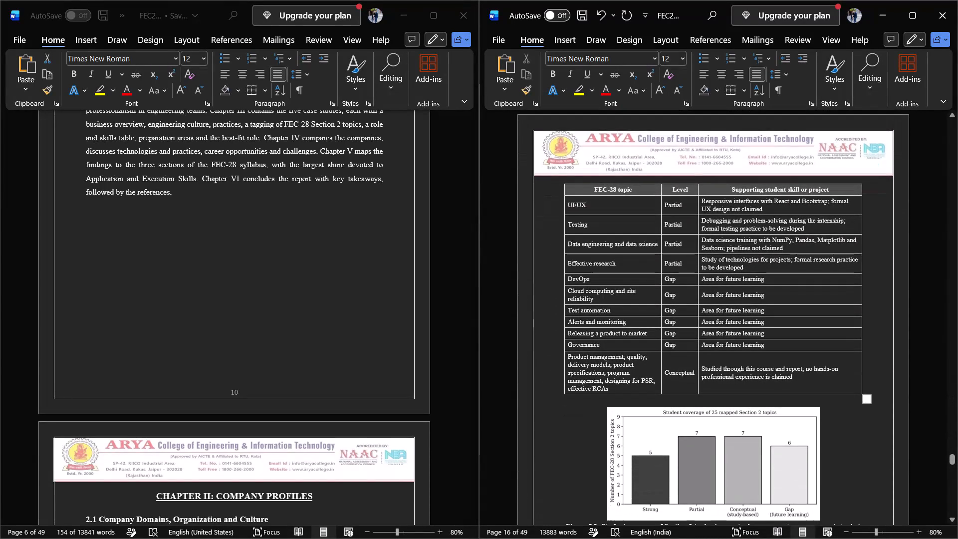
scroll(733, 424, "down", 6)
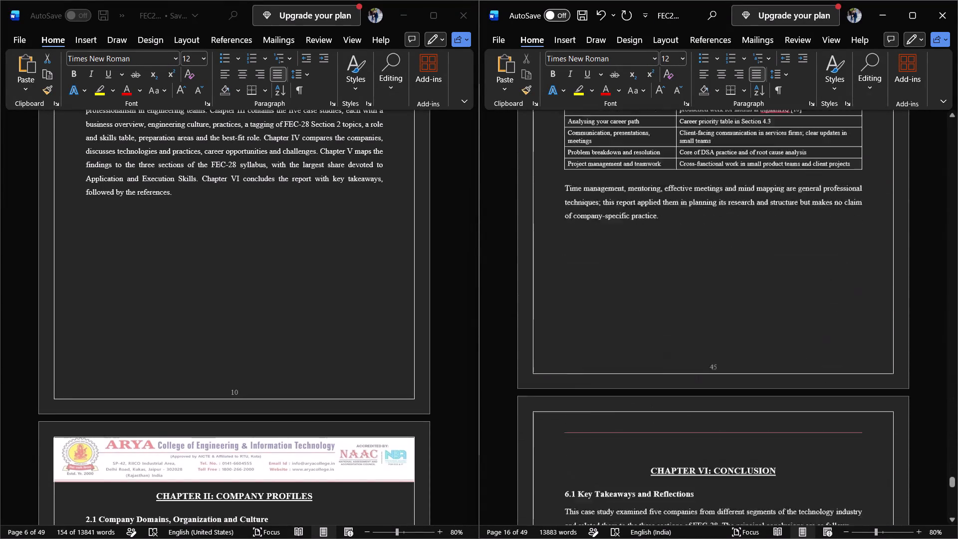
scroll(733, 424, "down", 4)
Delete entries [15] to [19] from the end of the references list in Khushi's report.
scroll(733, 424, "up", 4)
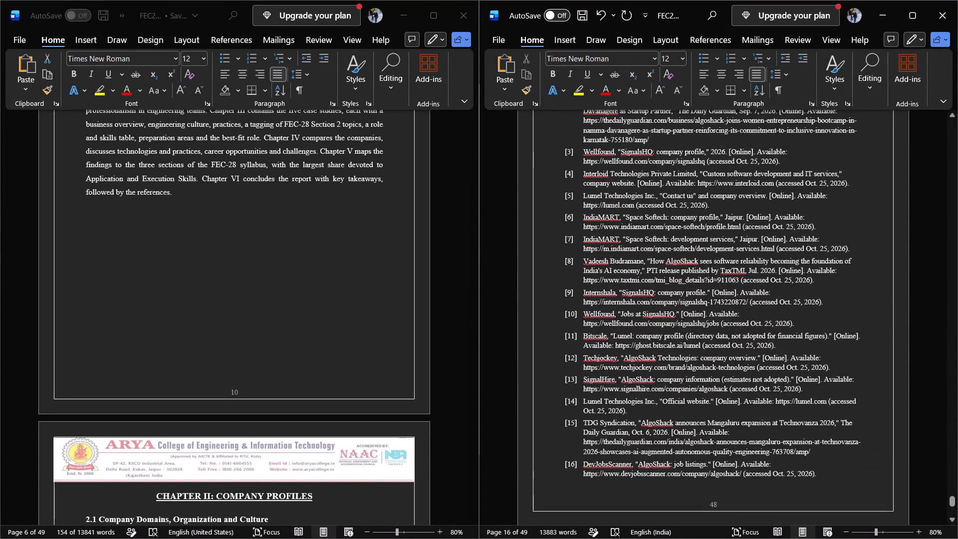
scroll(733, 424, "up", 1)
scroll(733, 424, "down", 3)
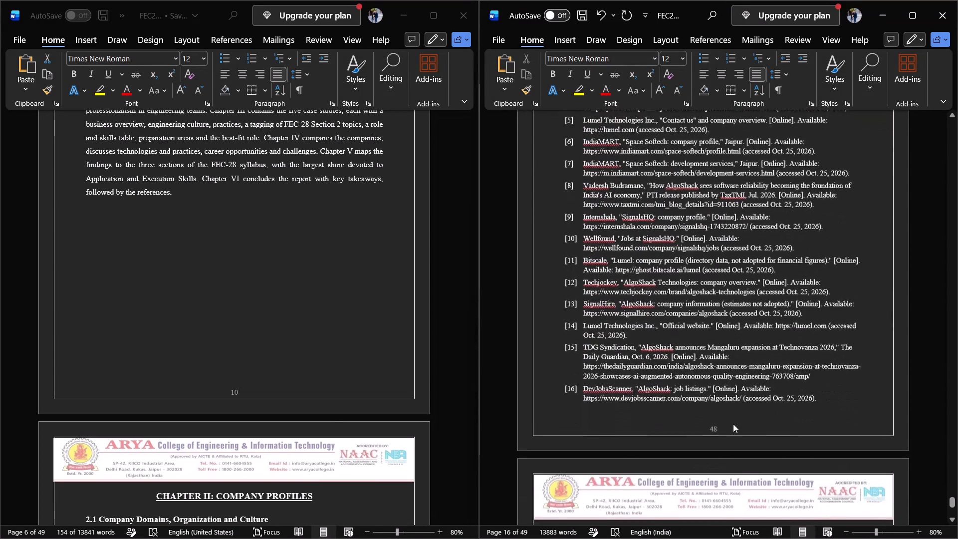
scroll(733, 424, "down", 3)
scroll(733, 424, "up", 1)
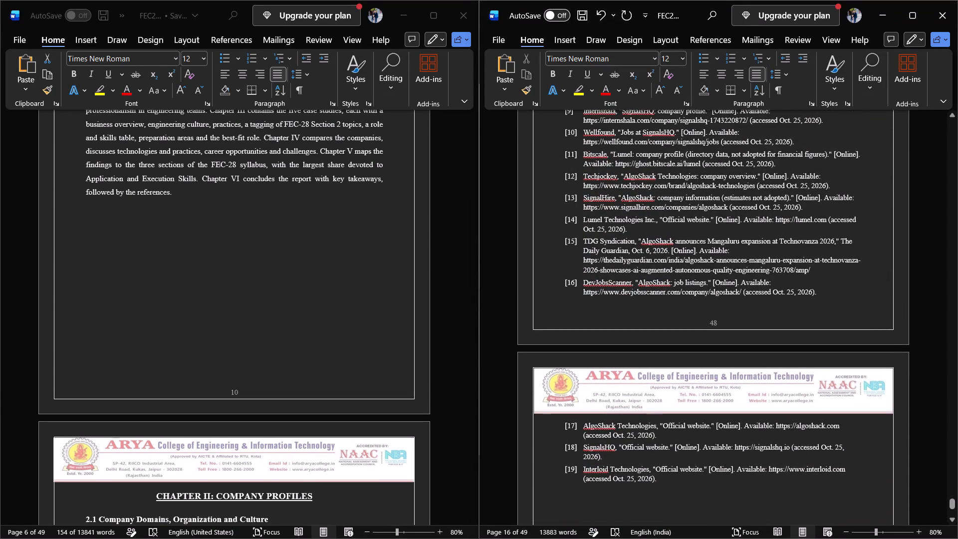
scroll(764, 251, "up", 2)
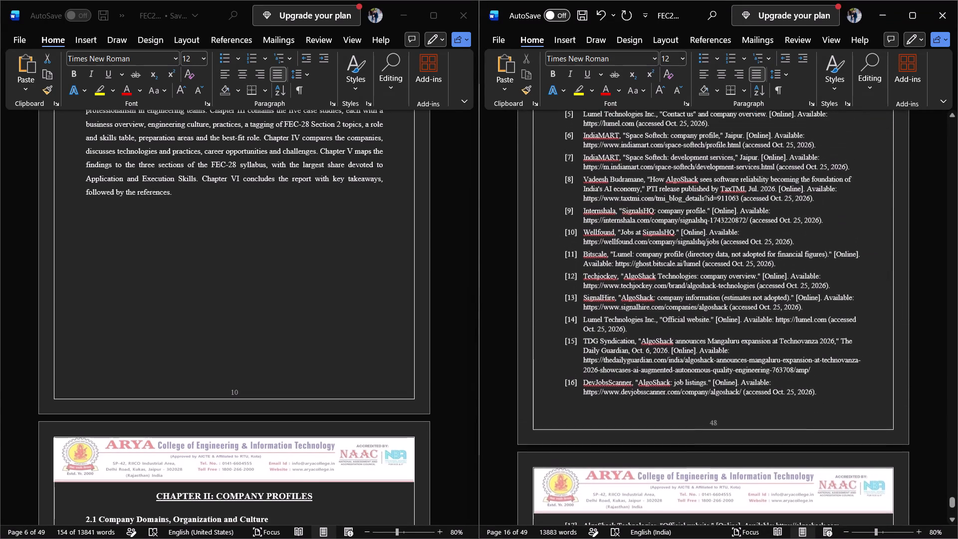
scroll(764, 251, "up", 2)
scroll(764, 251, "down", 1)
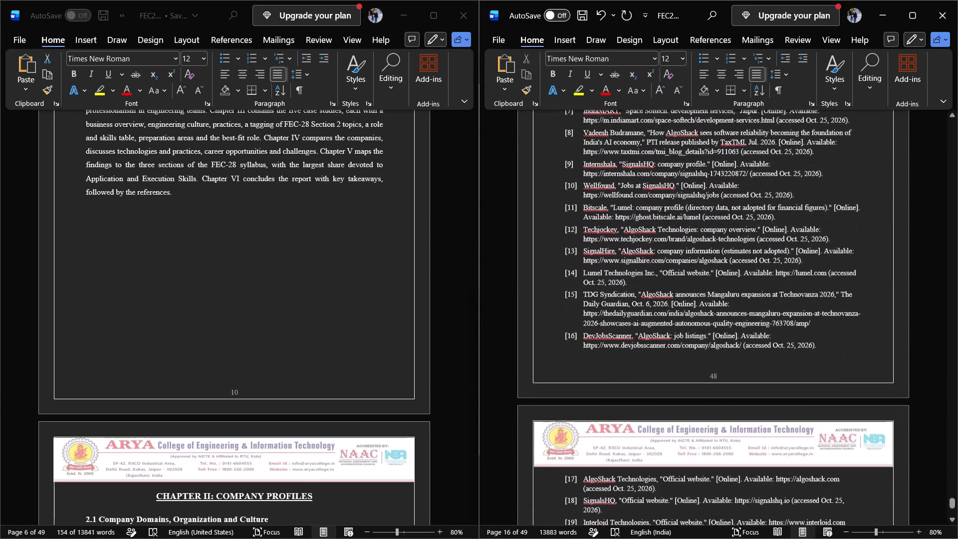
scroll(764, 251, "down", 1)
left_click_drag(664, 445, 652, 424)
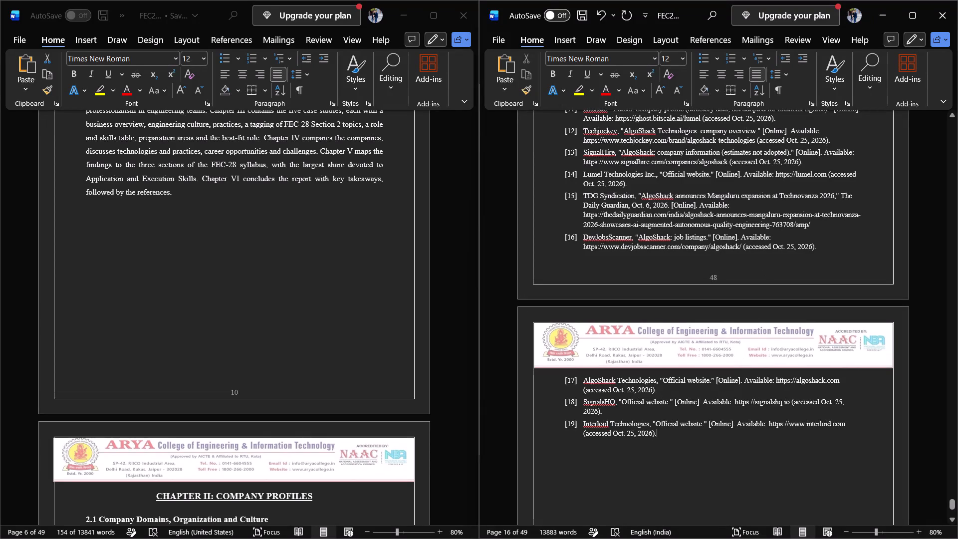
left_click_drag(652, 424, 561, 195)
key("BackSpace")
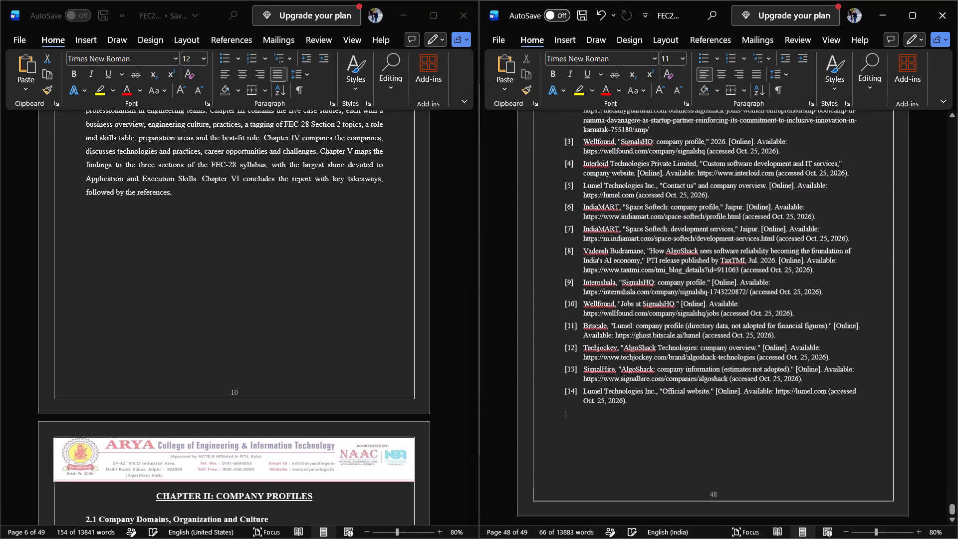
Review the conclusion, contents and cover pages of Khushi's report, and the Chapter I pages of the reference report.
scroll(561, 195, "up", 20)
scroll(561, 195, "up", 1)
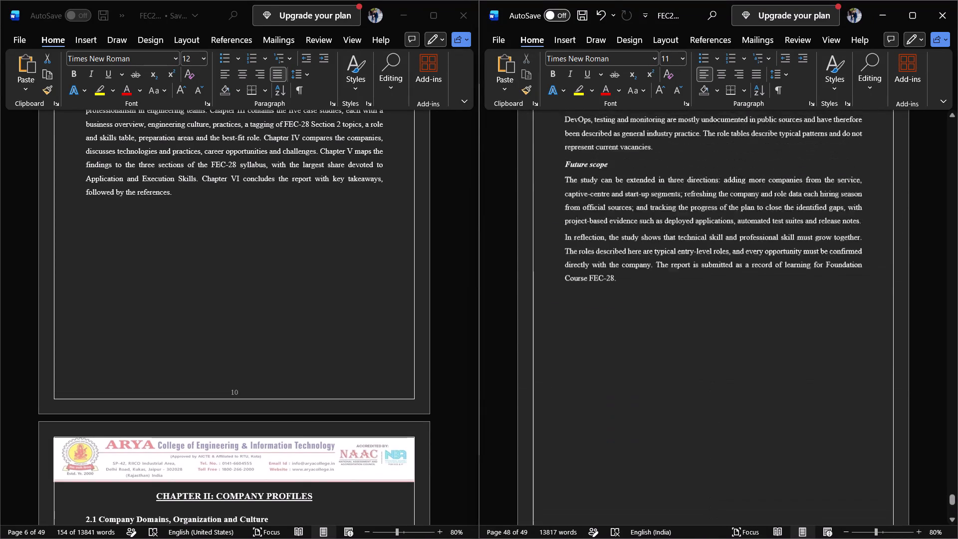
scroll(561, 195, "up", 20)
scroll(561, 195, "up", 11)
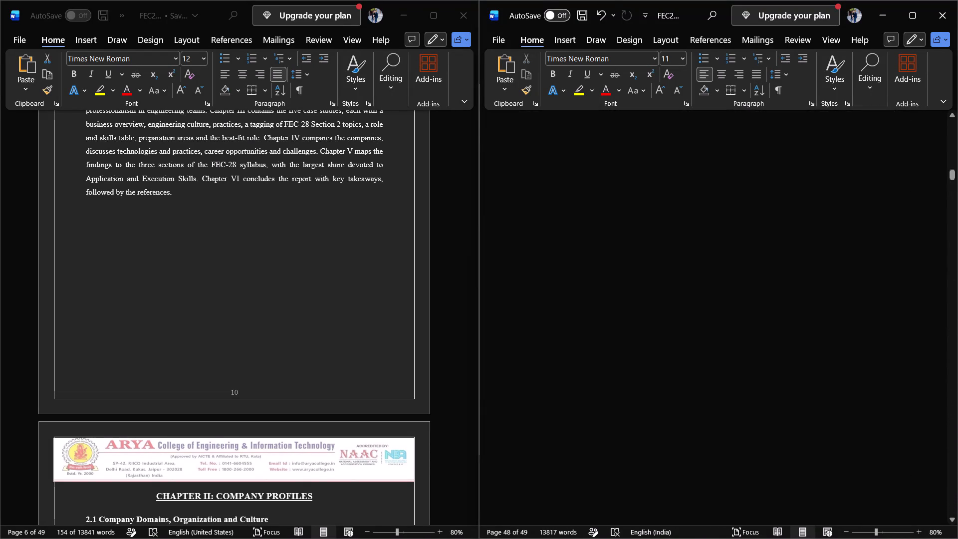
scroll(561, 195, "up", 2)
scroll(561, 195, "down", 2)
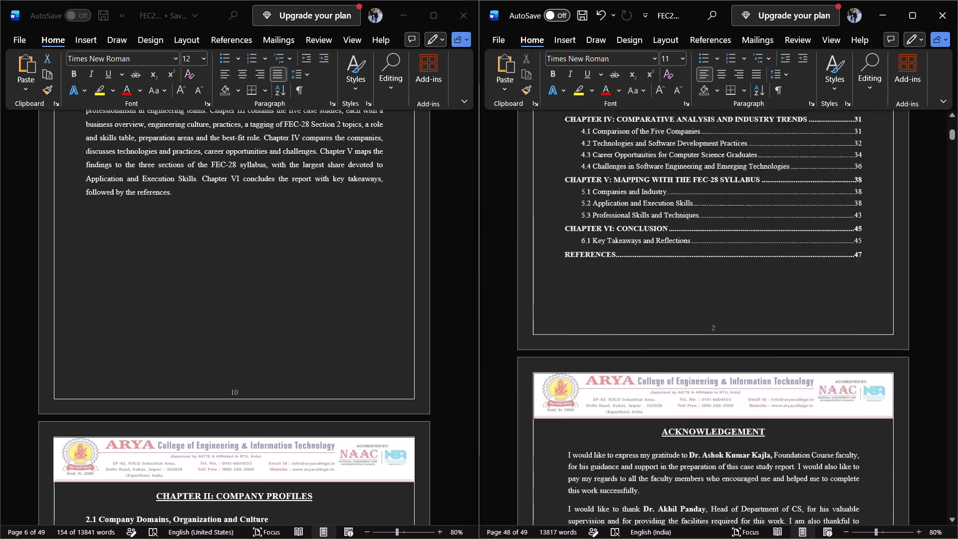
scroll(561, 195, "down", 2)
scroll(561, 195, "up", 1)
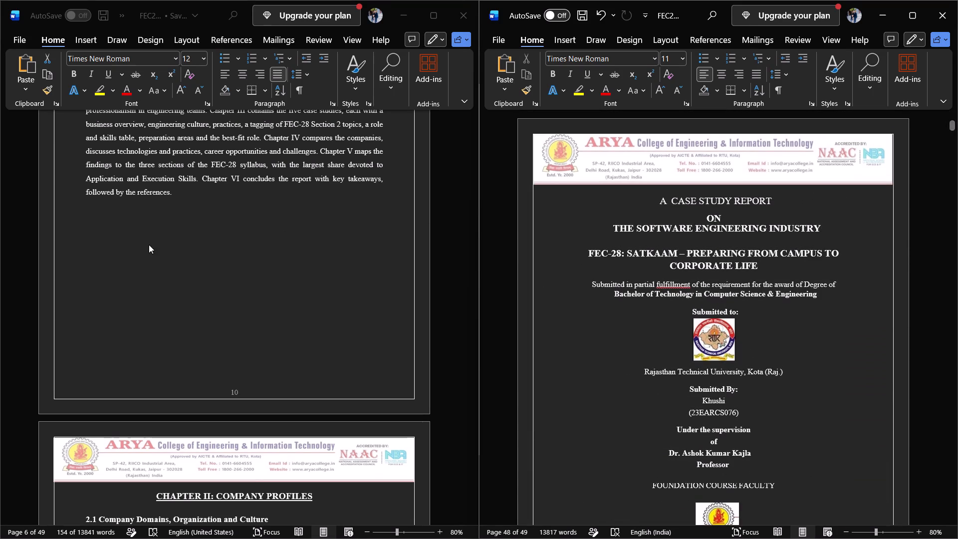
scroll(168, 259, "down", 8)
scroll(168, 259, "up", 10)
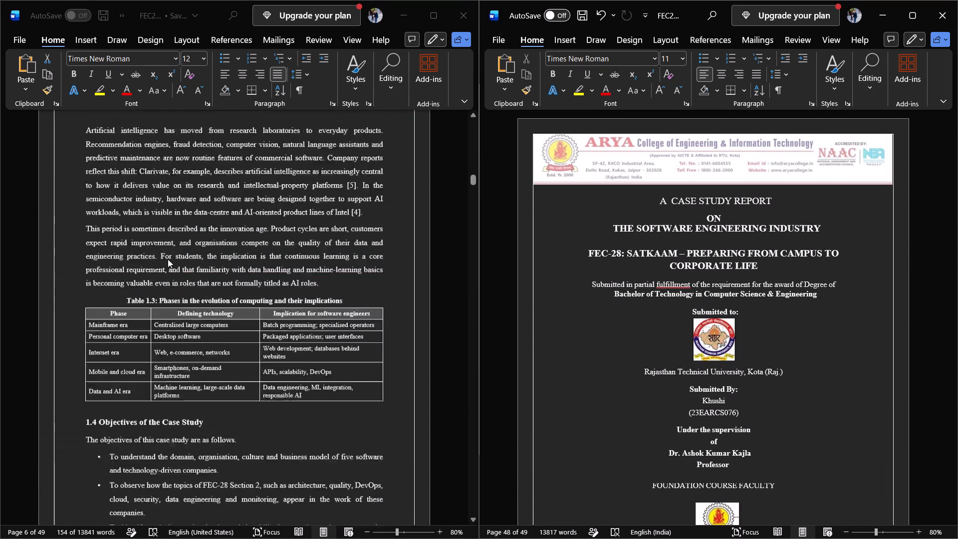
scroll(168, 259, "up", 4)
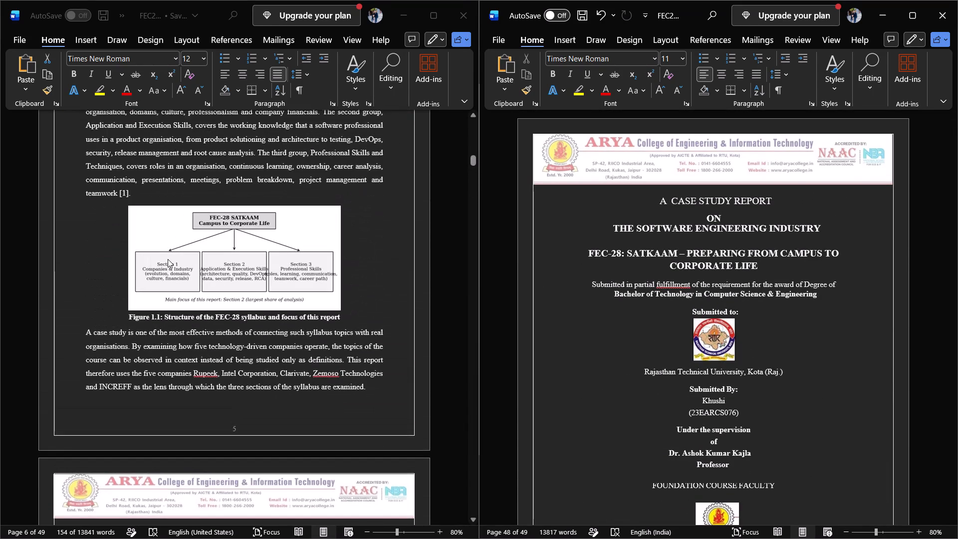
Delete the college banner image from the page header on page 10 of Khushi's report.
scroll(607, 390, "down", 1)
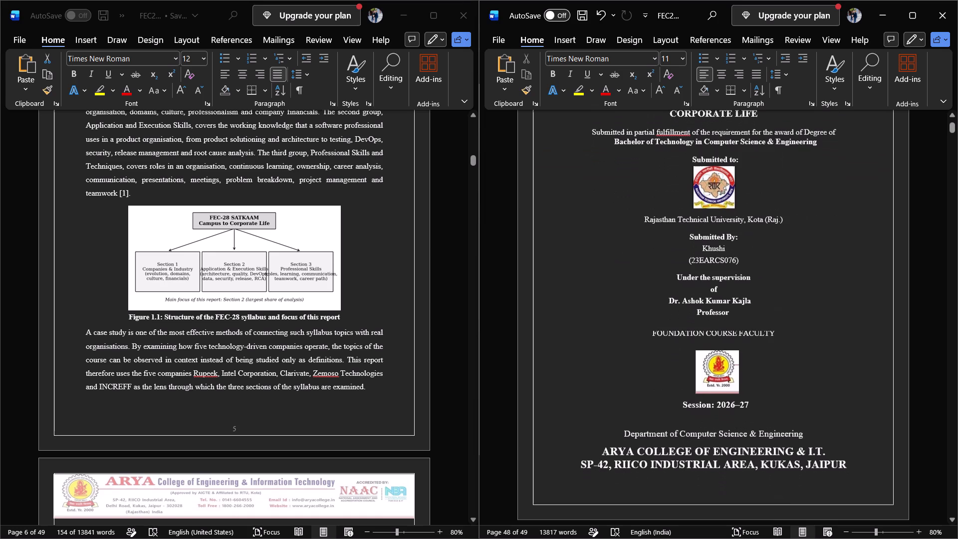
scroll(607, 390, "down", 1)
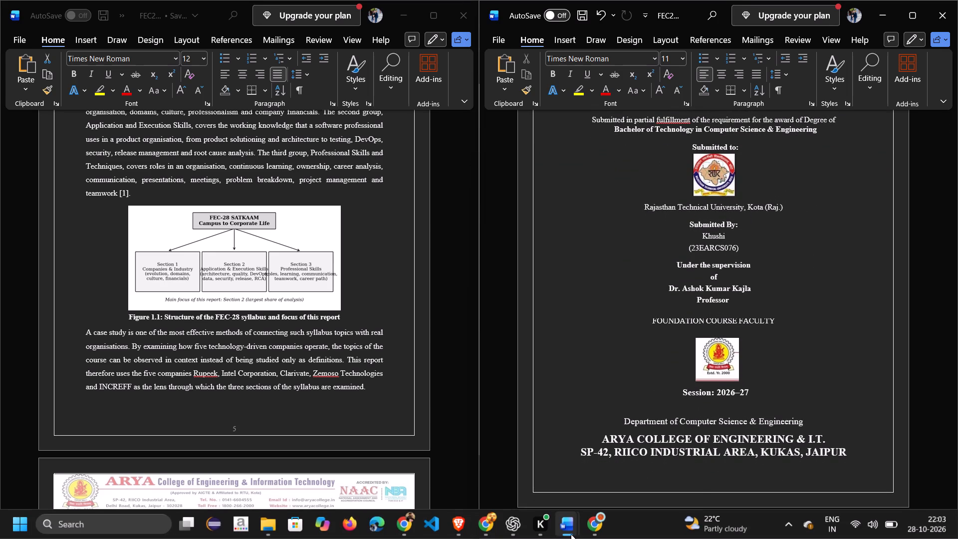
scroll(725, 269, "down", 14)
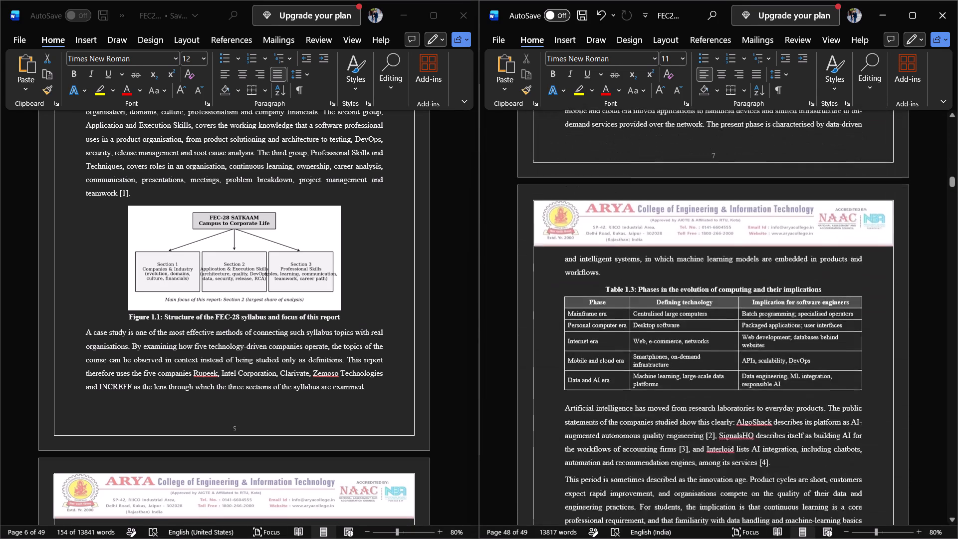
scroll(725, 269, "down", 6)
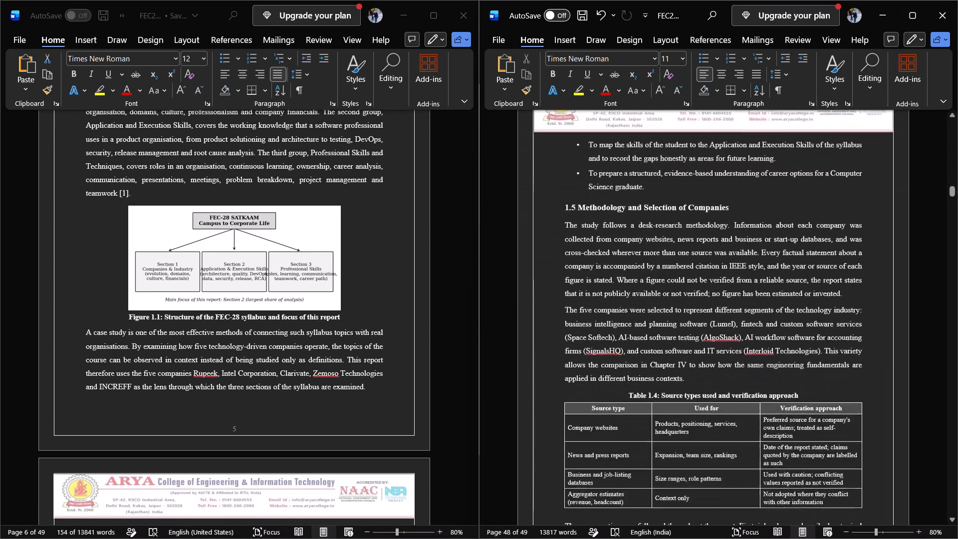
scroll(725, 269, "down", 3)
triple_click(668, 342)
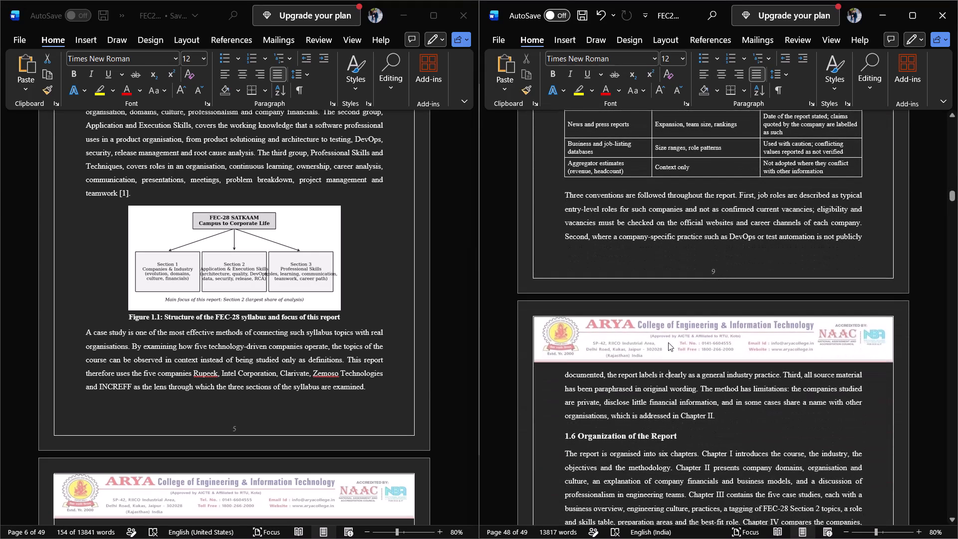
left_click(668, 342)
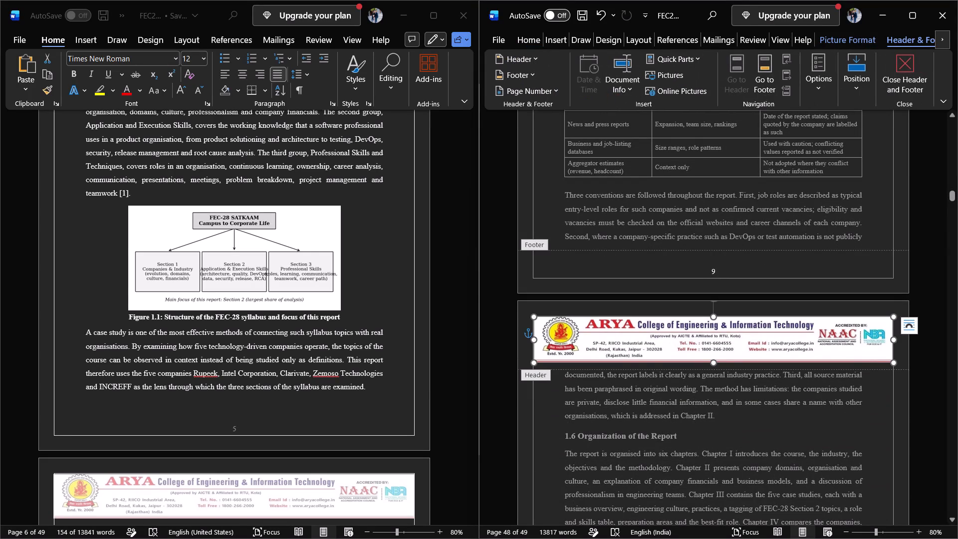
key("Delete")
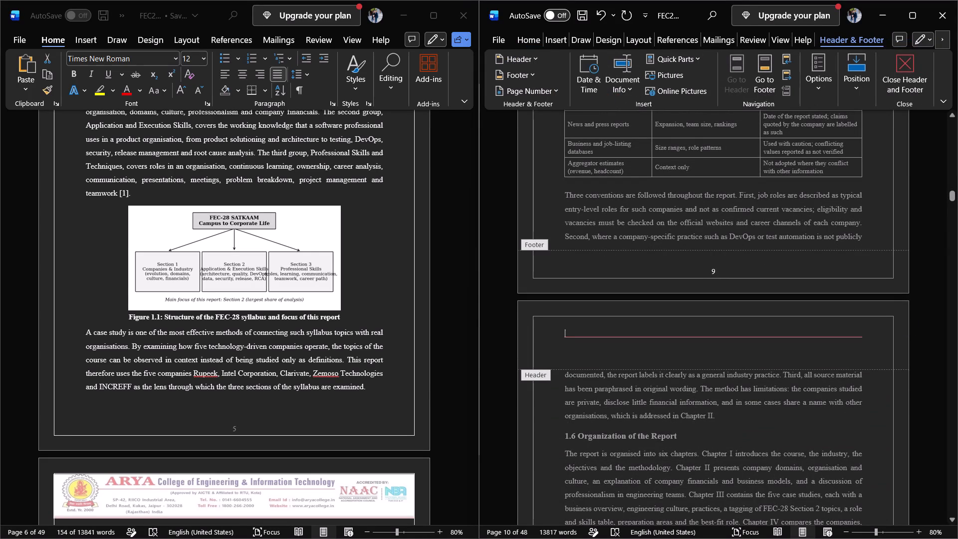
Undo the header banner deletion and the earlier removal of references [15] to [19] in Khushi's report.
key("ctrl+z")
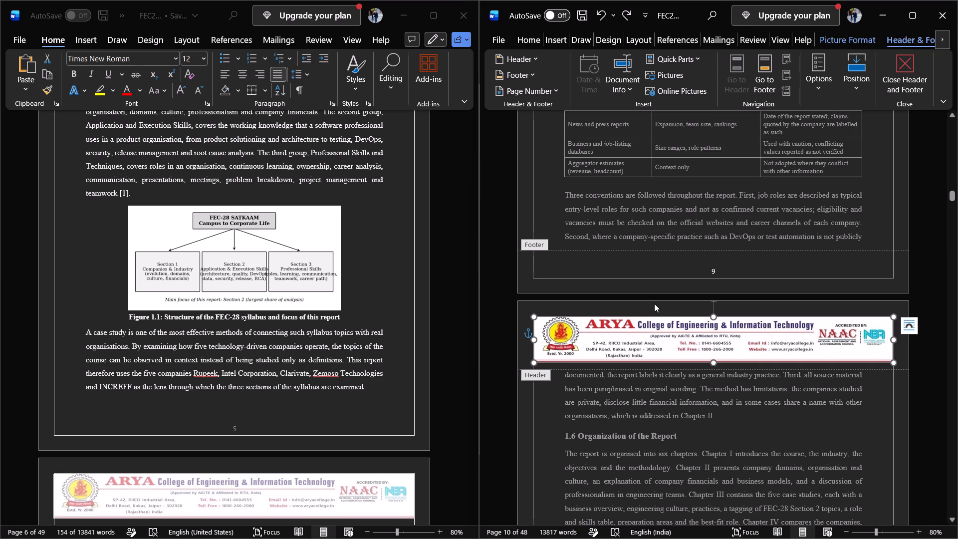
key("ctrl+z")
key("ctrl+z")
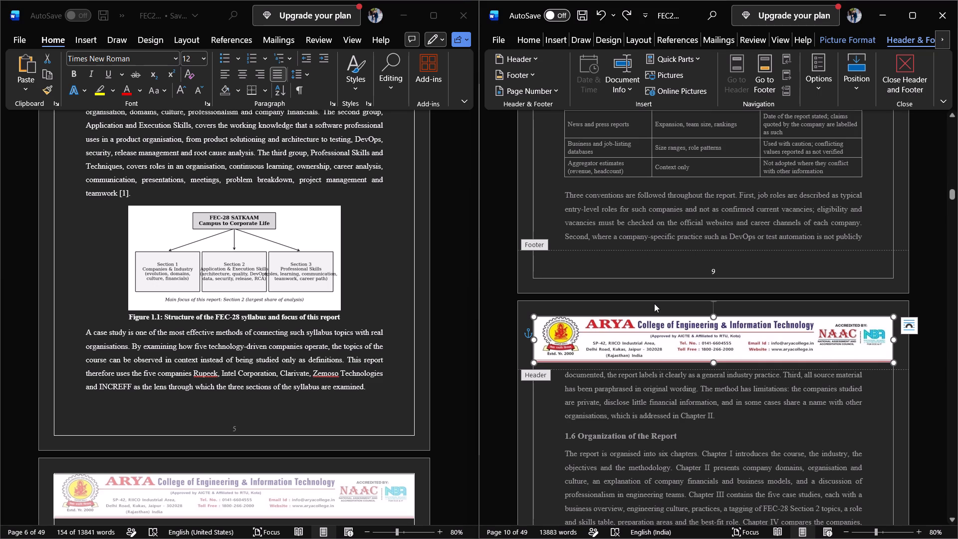
Delete the college banner image from the header above the 1.6 Organization of the Report page in Khushi's report.
left_click(655, 337)
key("Delete")
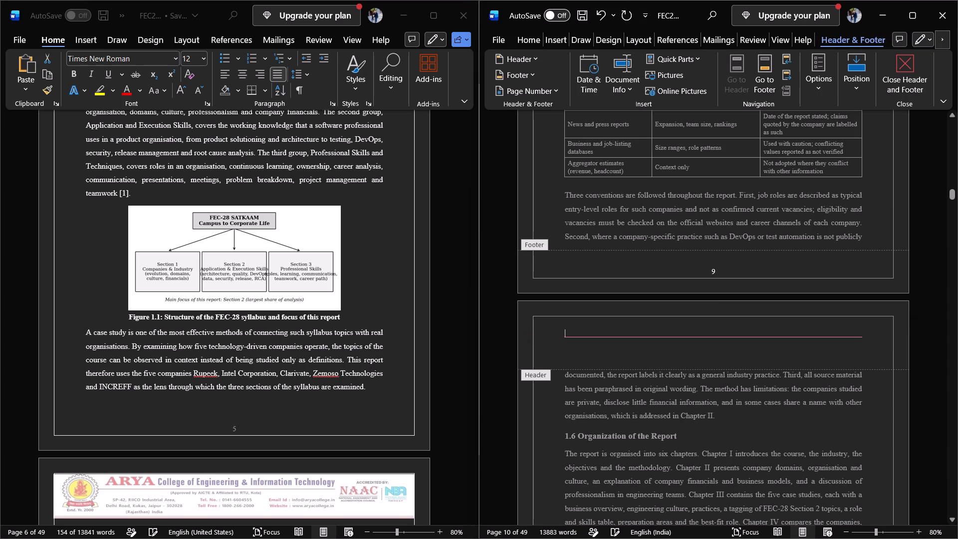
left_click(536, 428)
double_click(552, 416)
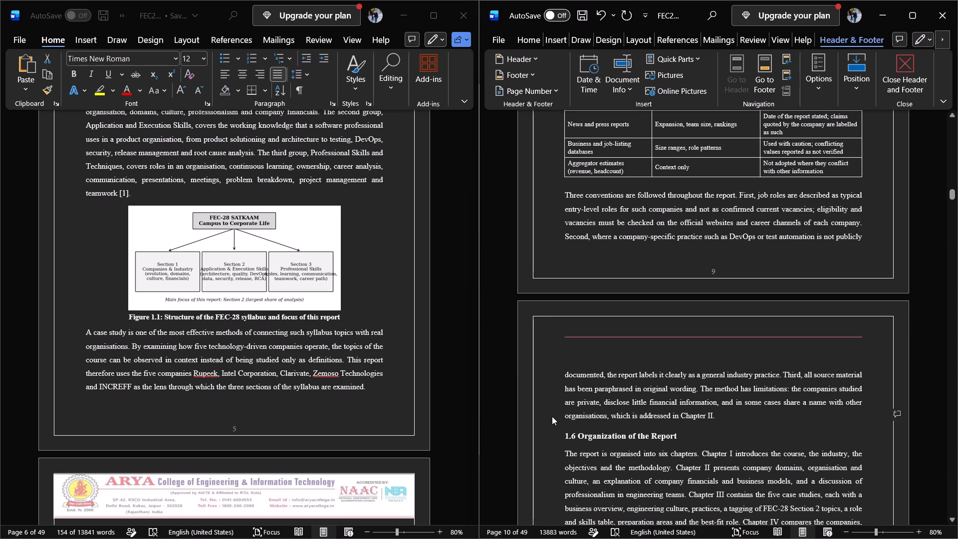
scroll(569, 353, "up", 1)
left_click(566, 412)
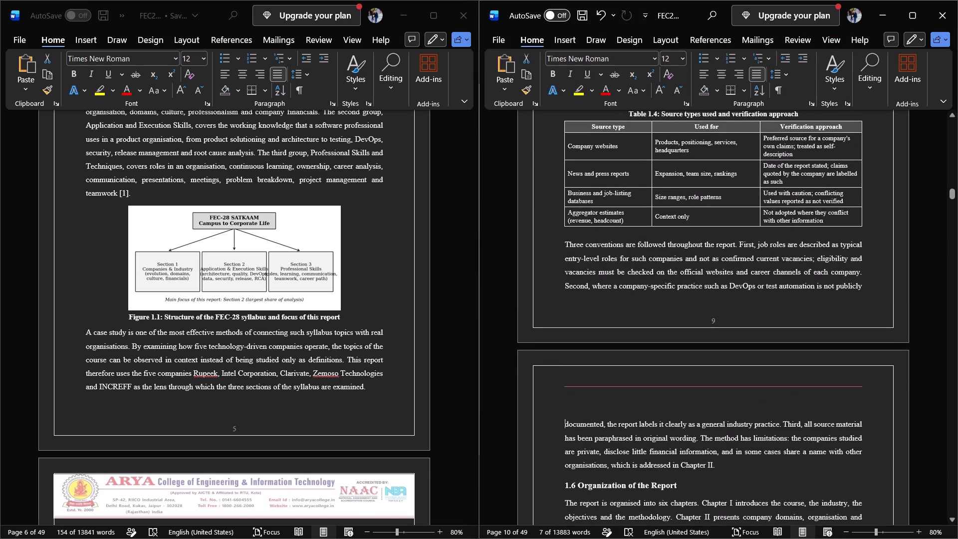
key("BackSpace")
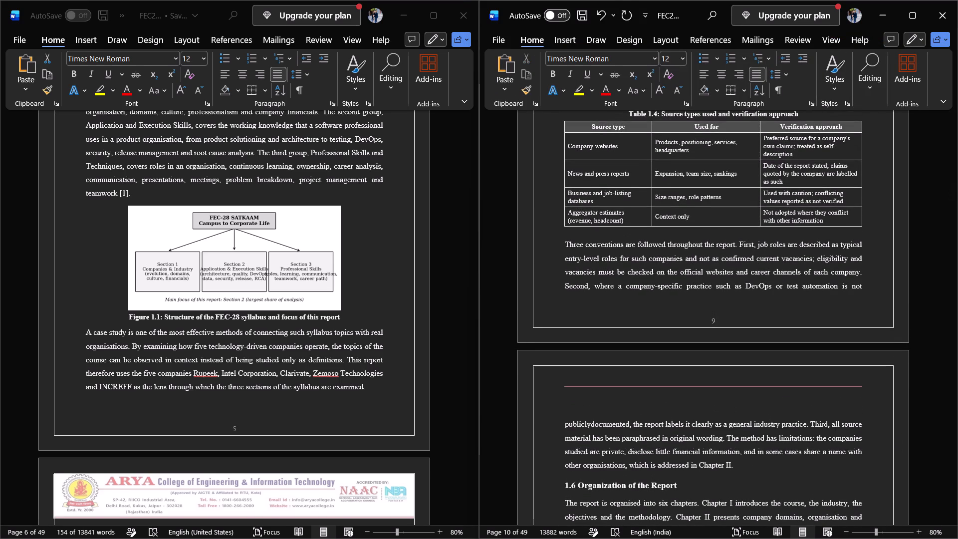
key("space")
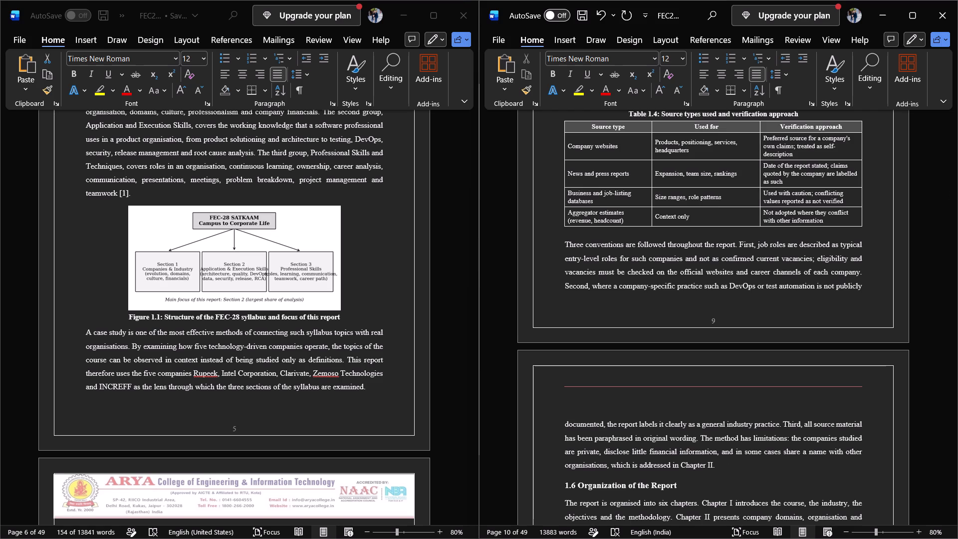
Reopen the header above the 1.6 Organization of the Report page and set the footer's distance from the bottom to 1.6 cm.
left_click(582, 405)
left_click(582, 405)
triple_click(579, 384)
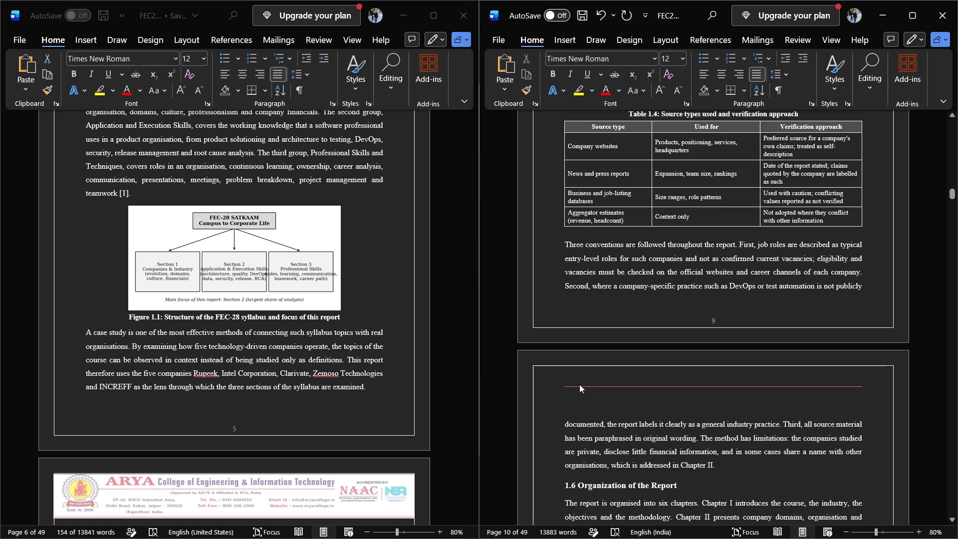
left_click(579, 384)
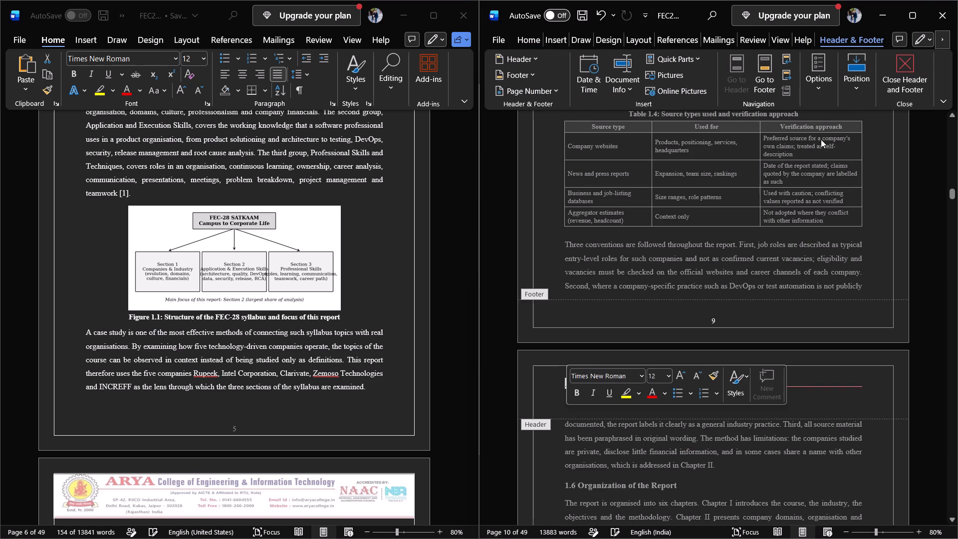
left_click(910, 13)
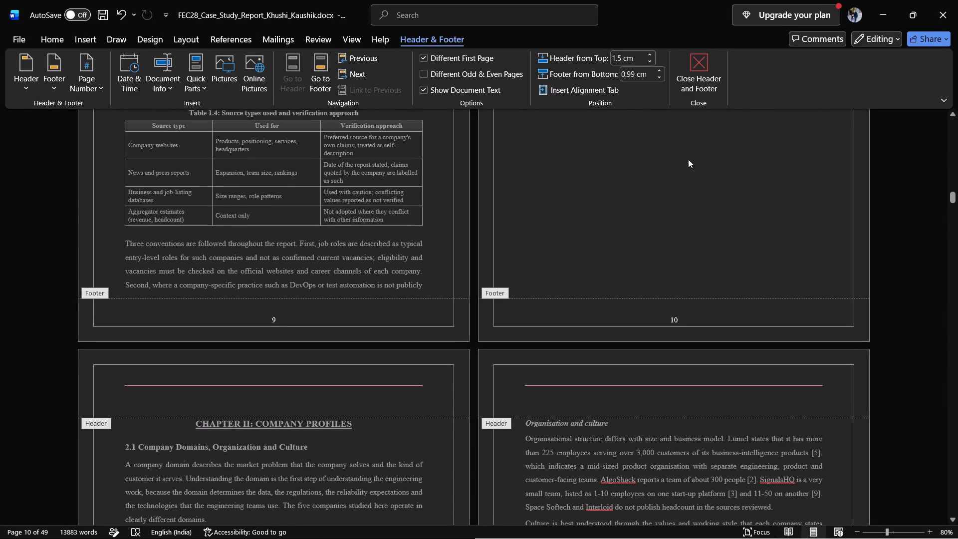
double_click(660, 71)
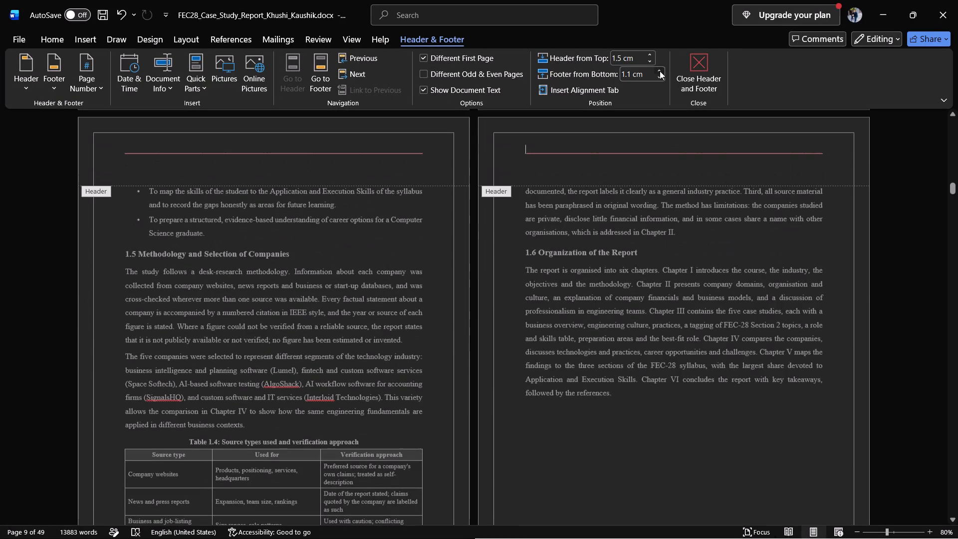
triple_click(660, 71)
left_click(660, 71)
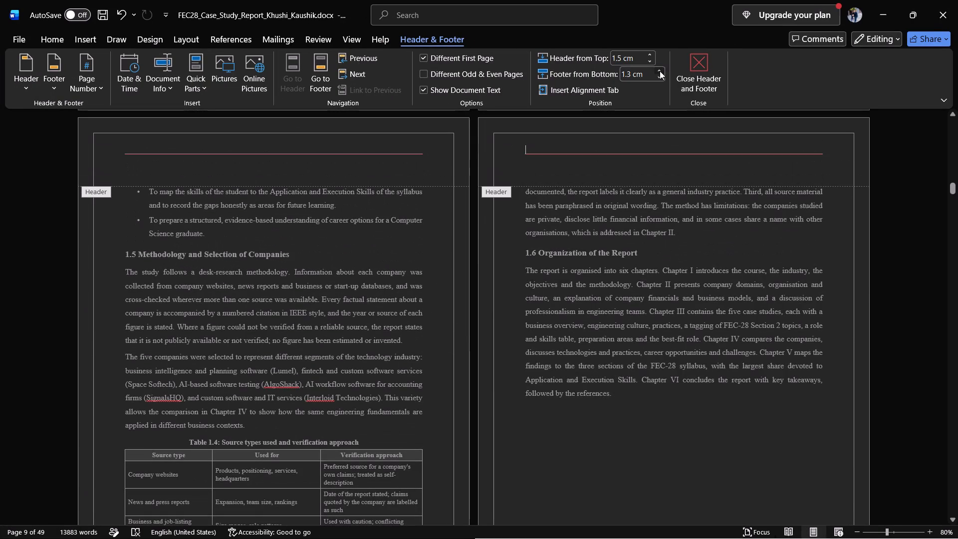
Adjust the header's distance from the top to 1.9 cm and return to the body text.
left_click(650, 54)
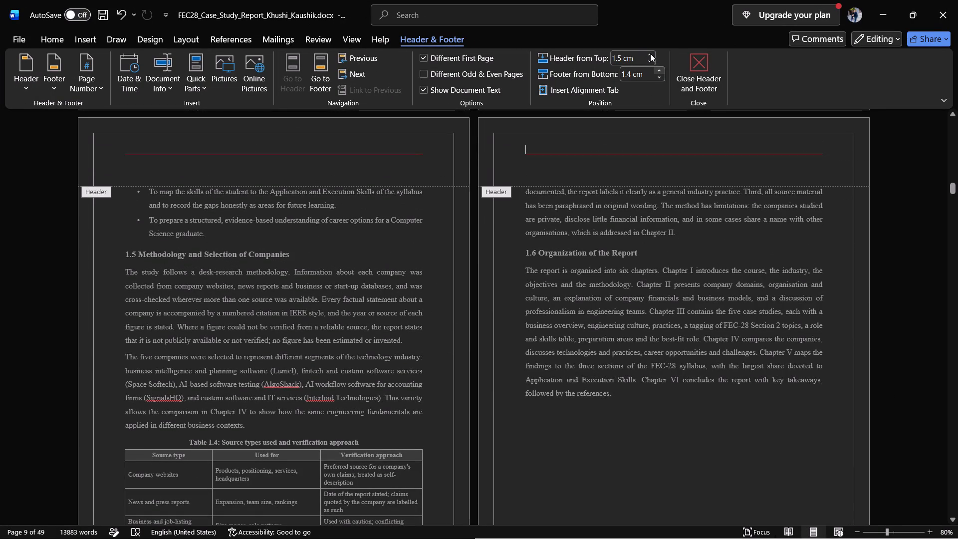
left_click(650, 54)
left_click(650, 54)
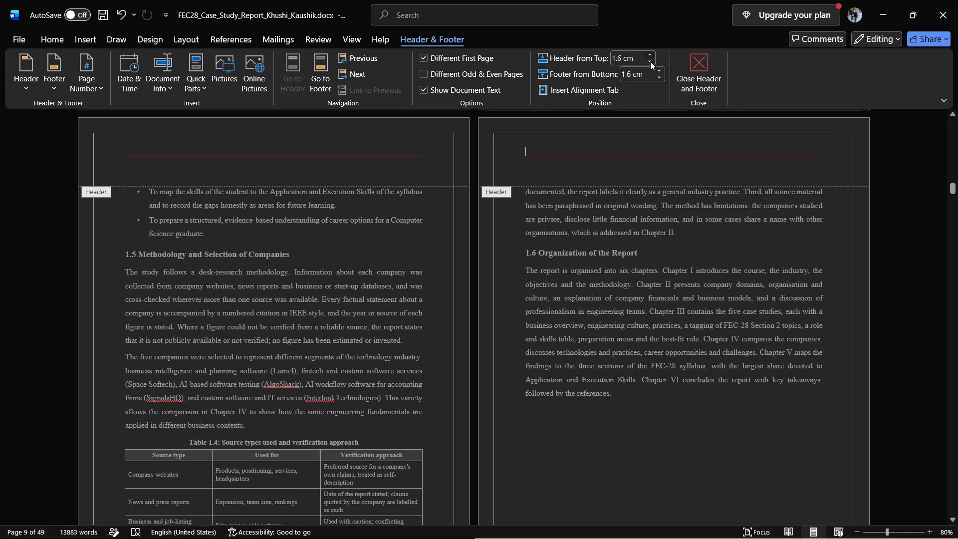
triple_click(650, 61)
triple_click(650, 61)
triple_click(650, 61)
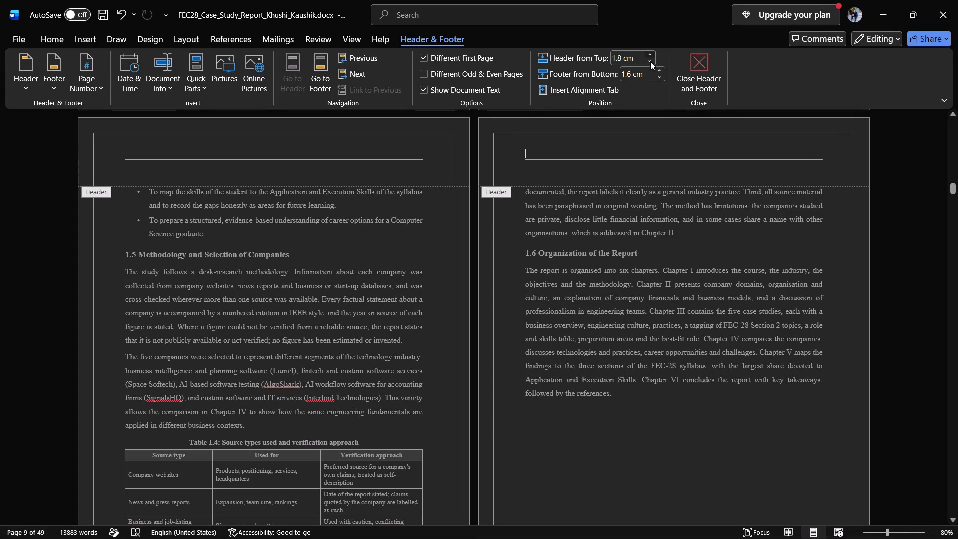
triple_click(650, 61)
triple_click(650, 61)
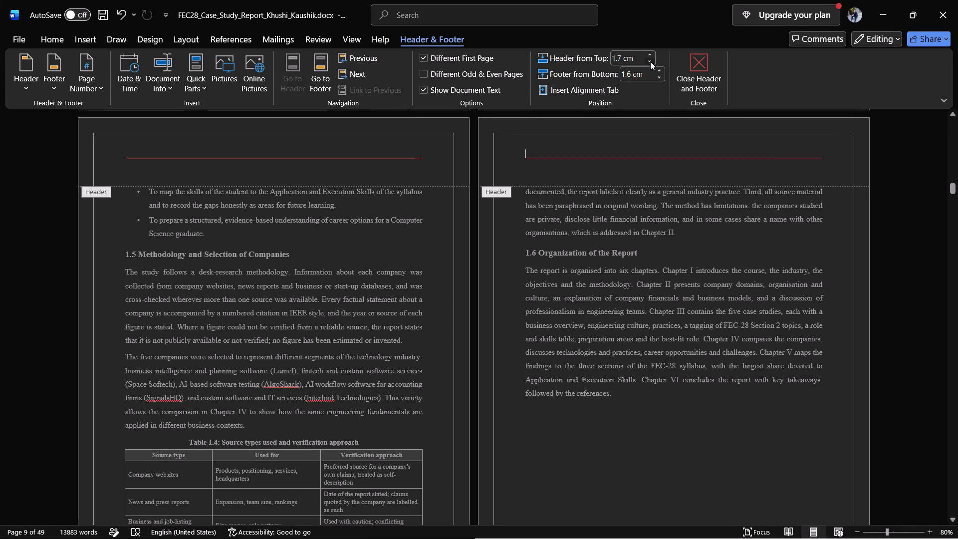
double_click(650, 61)
triple_click(650, 61)
triple_click(650, 61)
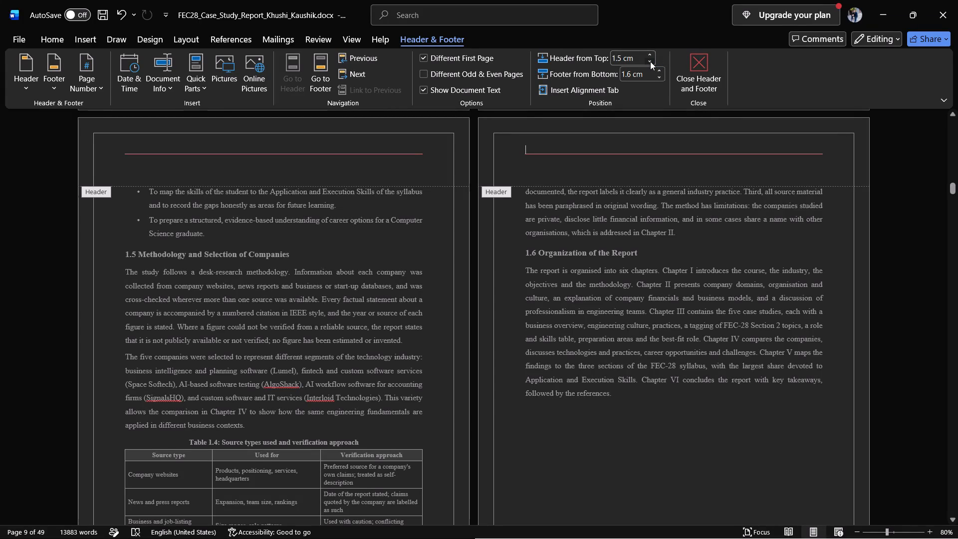
triple_click(650, 61)
triple_click(650, 61)
triple_click(650, 61)
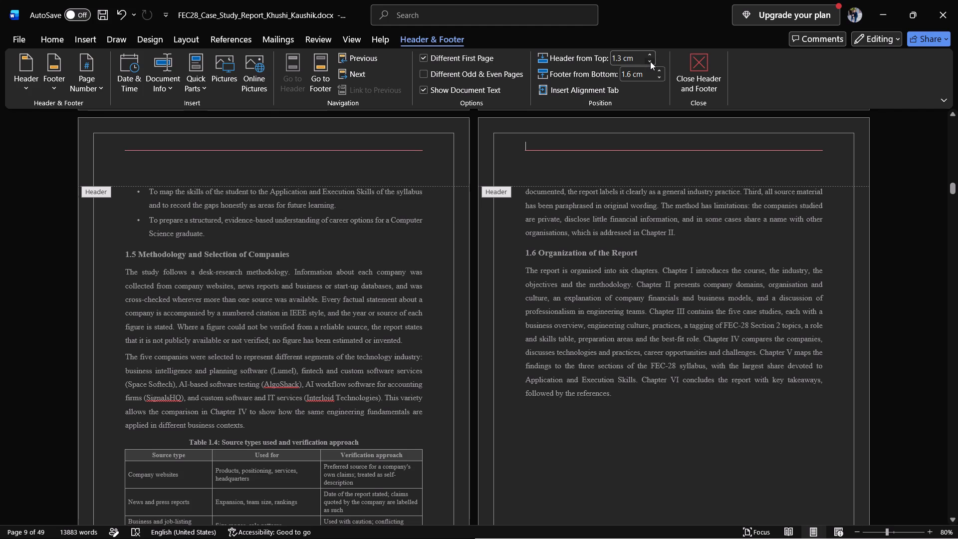
double_click(650, 61)
left_click(650, 61)
triple_click(650, 61)
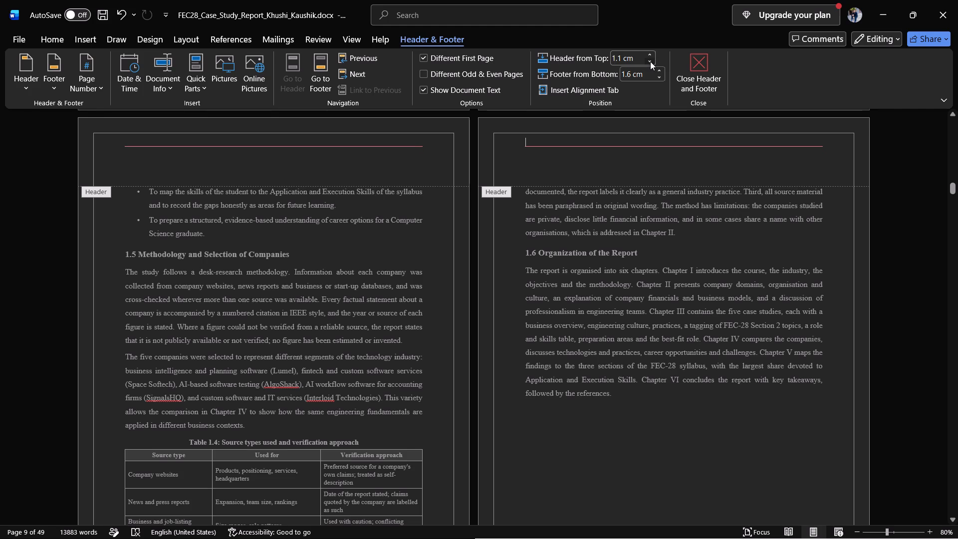
triple_click(650, 61)
triple_click(650, 61)
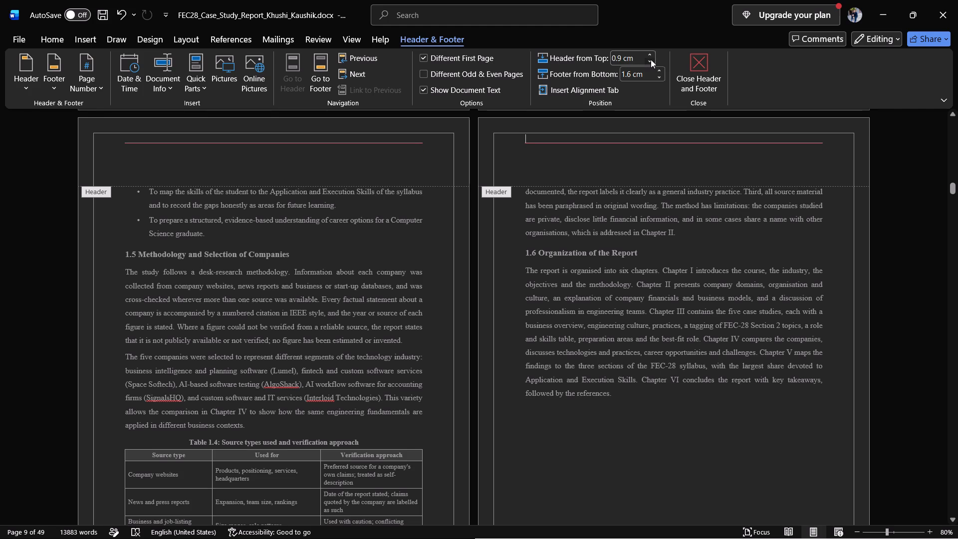
triple_click(651, 55)
triple_click(651, 55)
triple_click(651, 55)
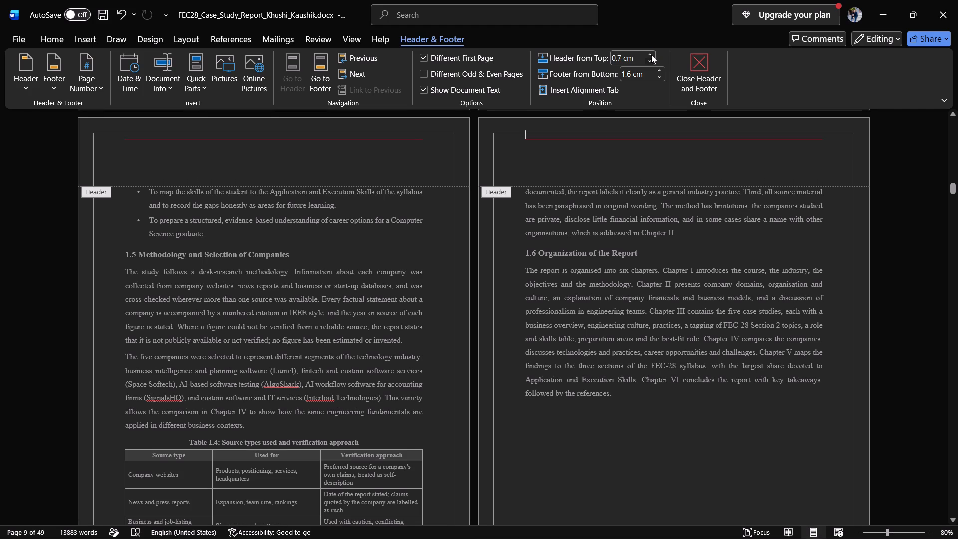
triple_click(651, 55)
triple_click(651, 55)
triple_click(651, 55)
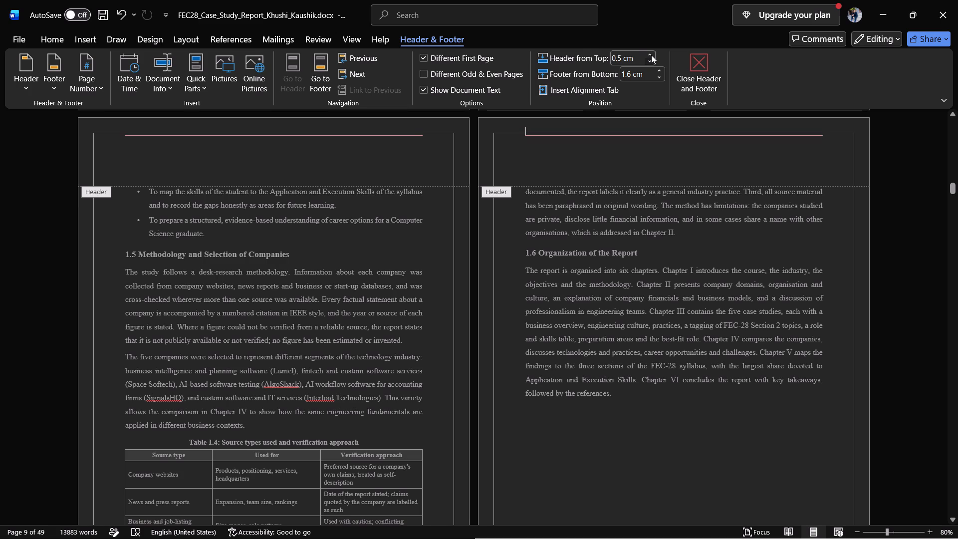
left_click(651, 55)
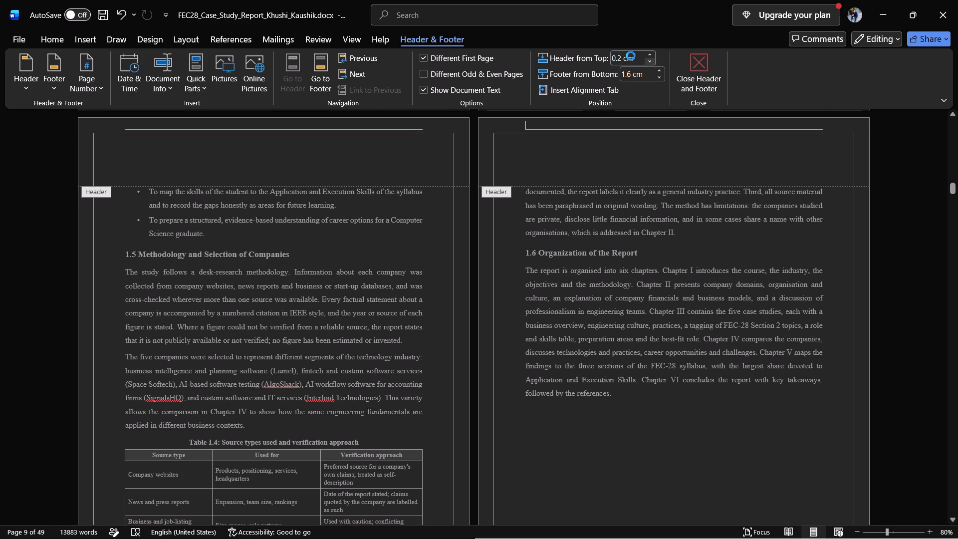
left_click(623, 57)
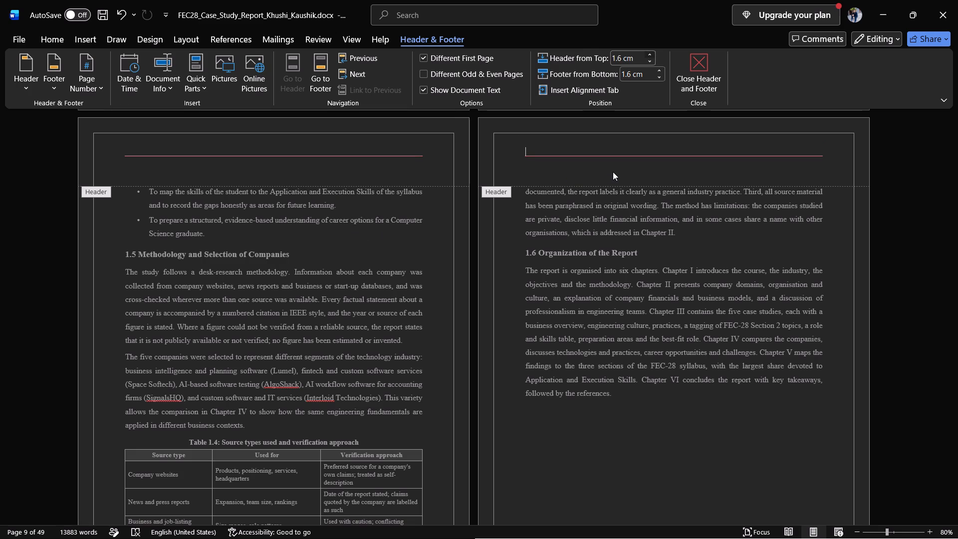
scroll(248, 252, "up", 3)
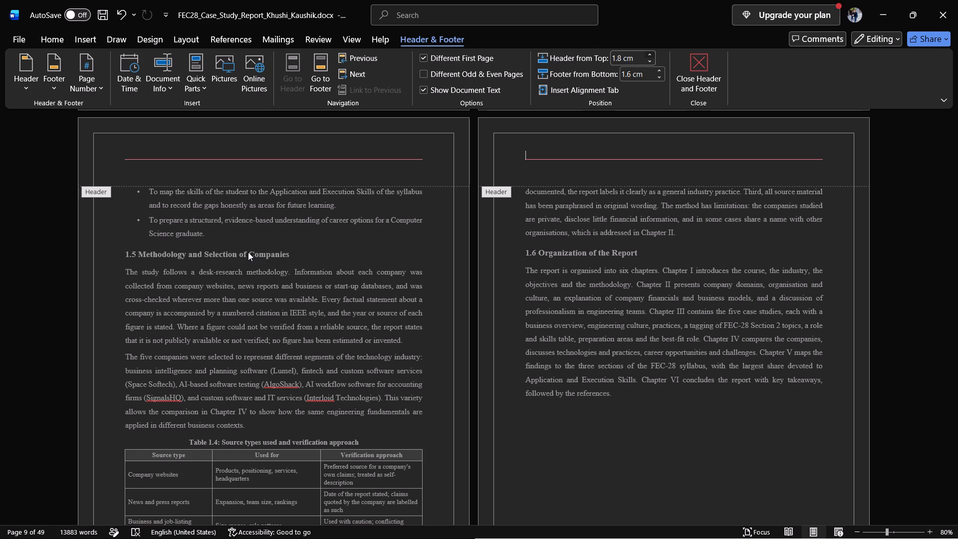
scroll(248, 252, "up", 3)
triple_click(575, 451)
left_click(575, 451)
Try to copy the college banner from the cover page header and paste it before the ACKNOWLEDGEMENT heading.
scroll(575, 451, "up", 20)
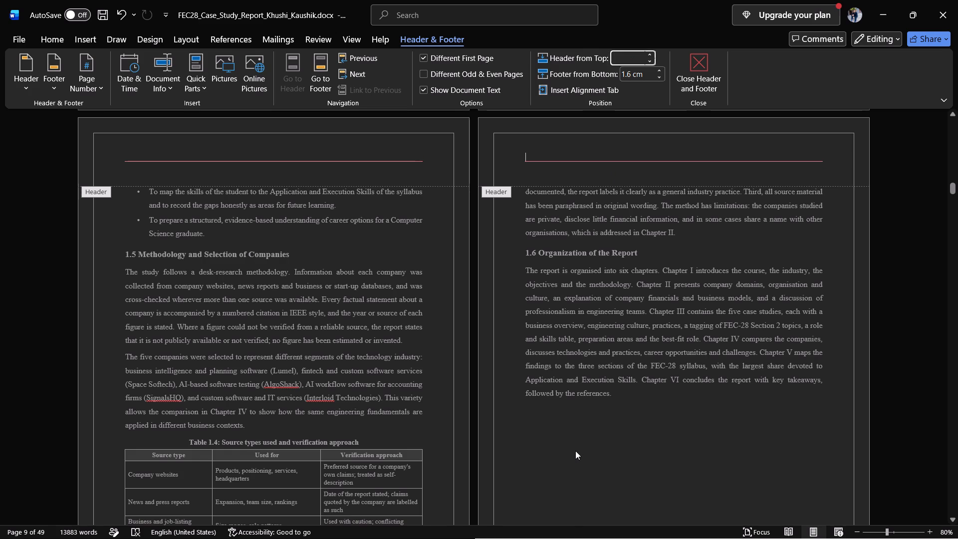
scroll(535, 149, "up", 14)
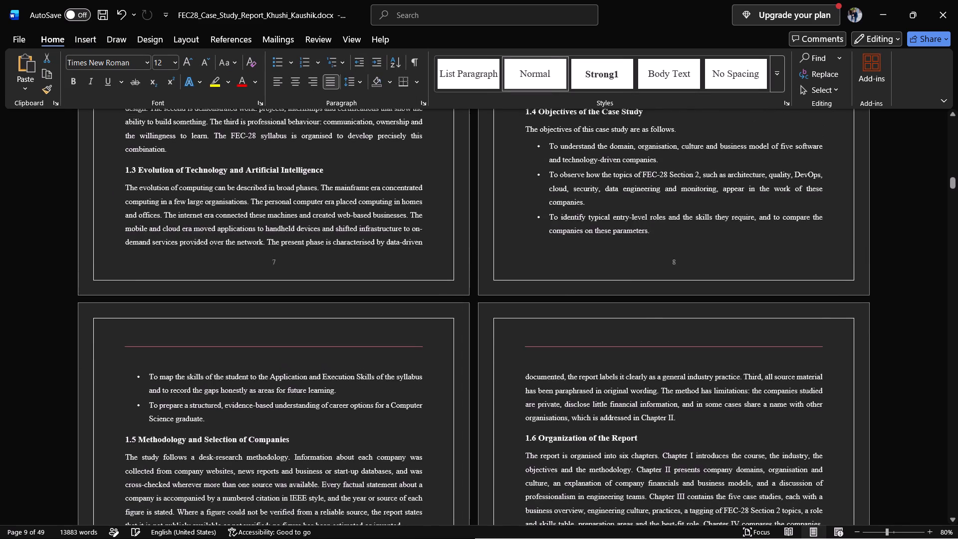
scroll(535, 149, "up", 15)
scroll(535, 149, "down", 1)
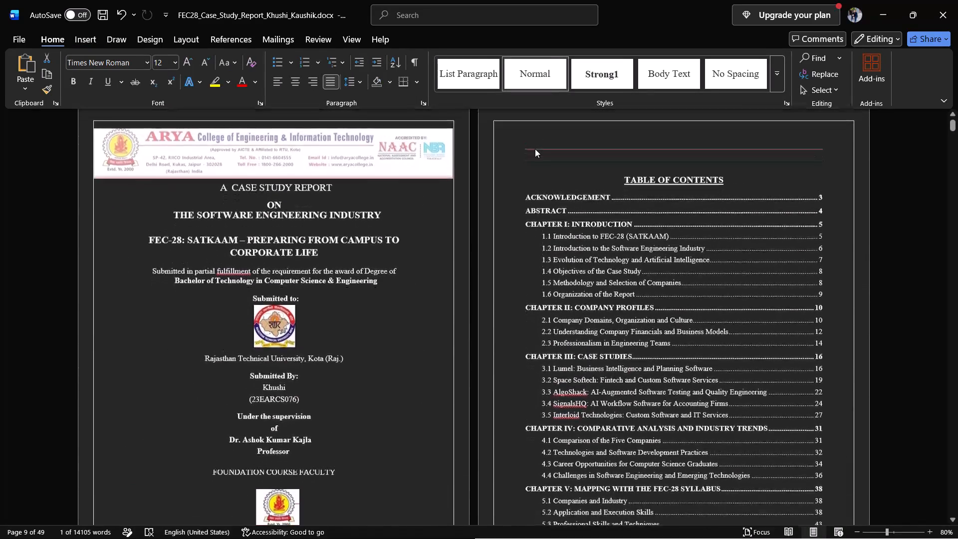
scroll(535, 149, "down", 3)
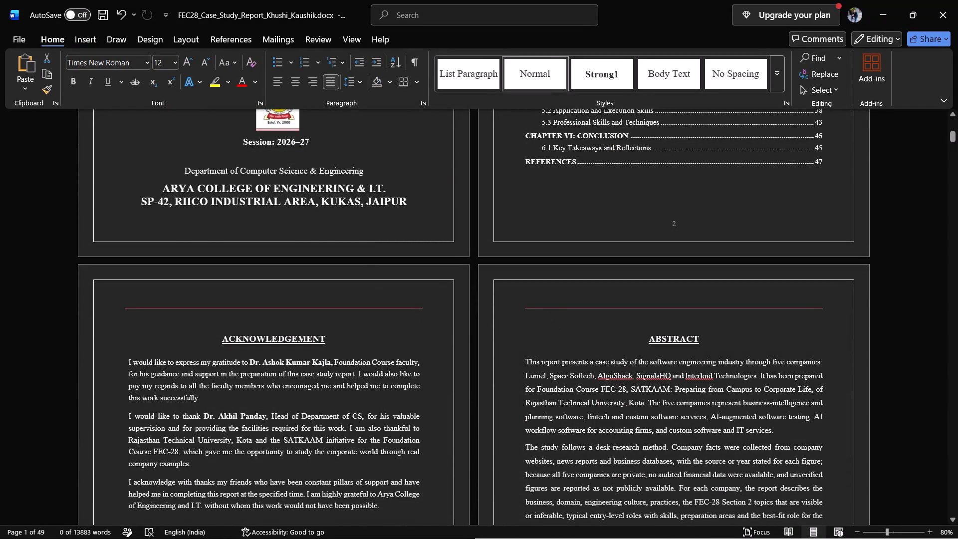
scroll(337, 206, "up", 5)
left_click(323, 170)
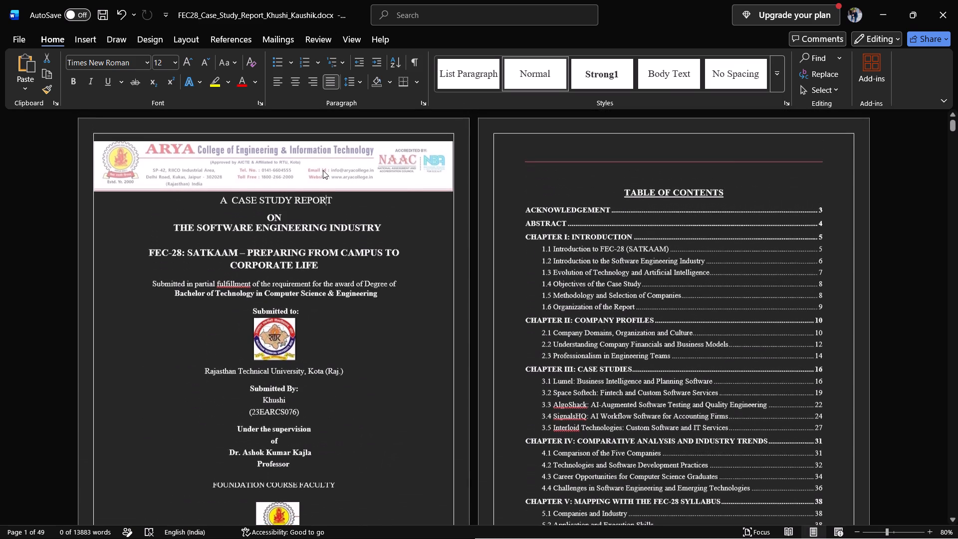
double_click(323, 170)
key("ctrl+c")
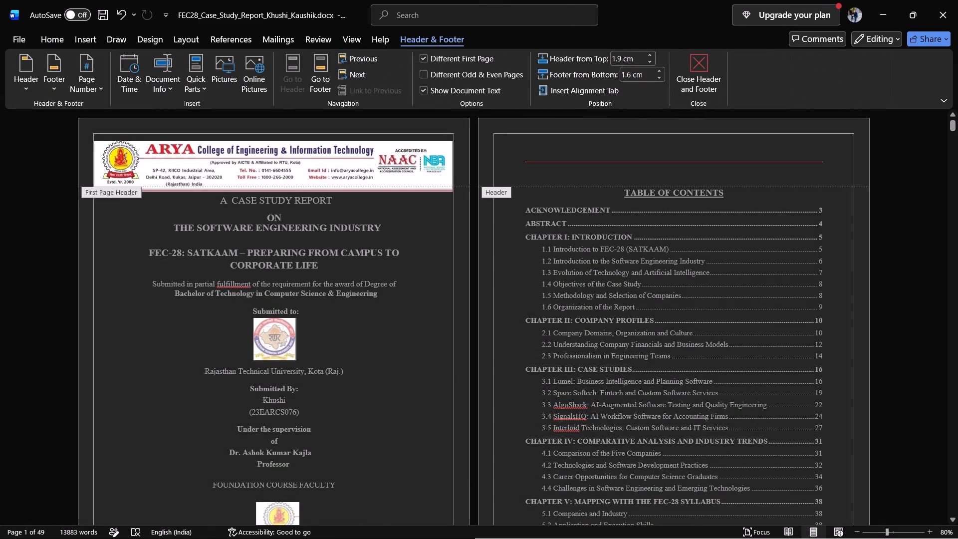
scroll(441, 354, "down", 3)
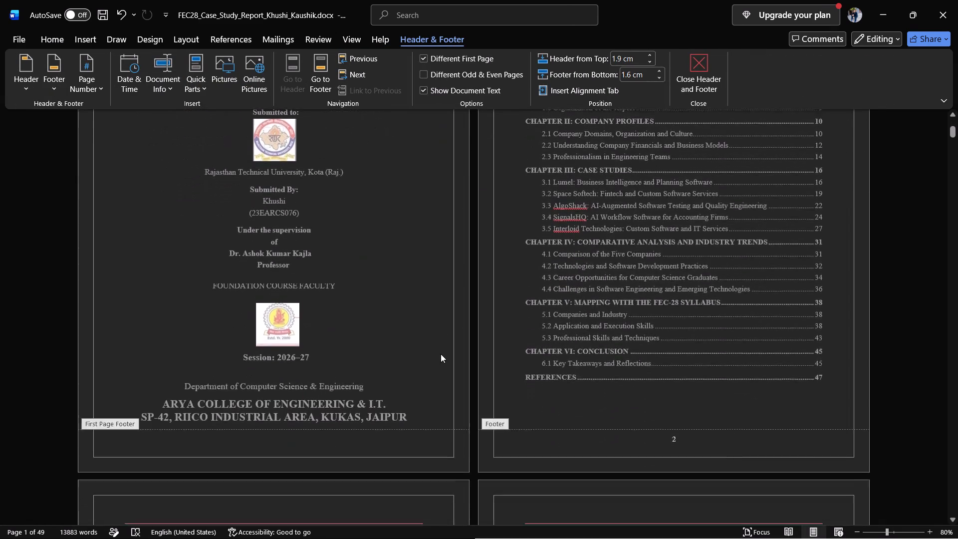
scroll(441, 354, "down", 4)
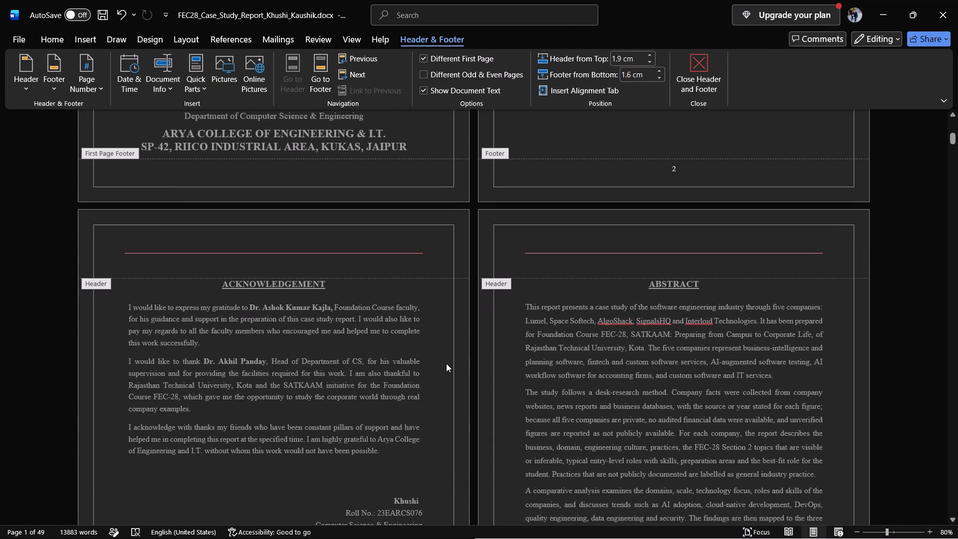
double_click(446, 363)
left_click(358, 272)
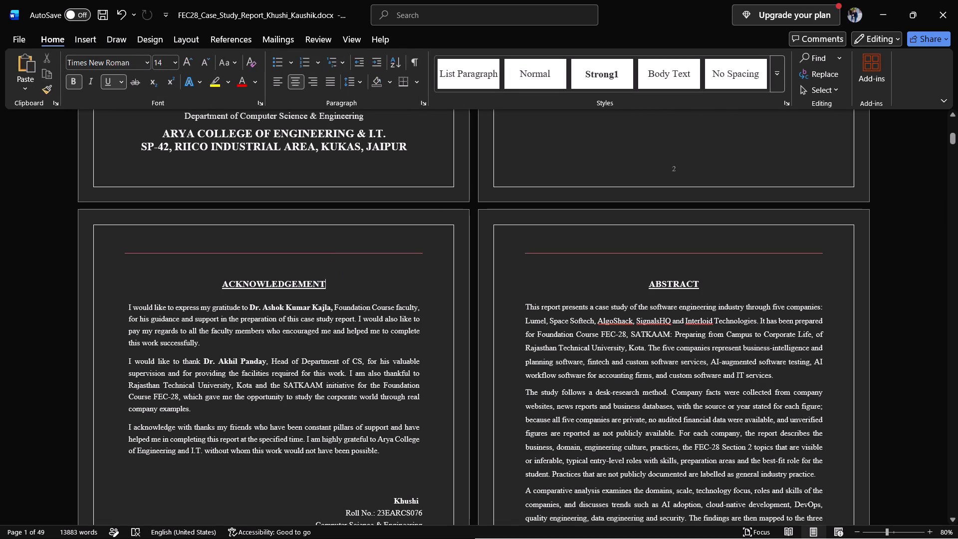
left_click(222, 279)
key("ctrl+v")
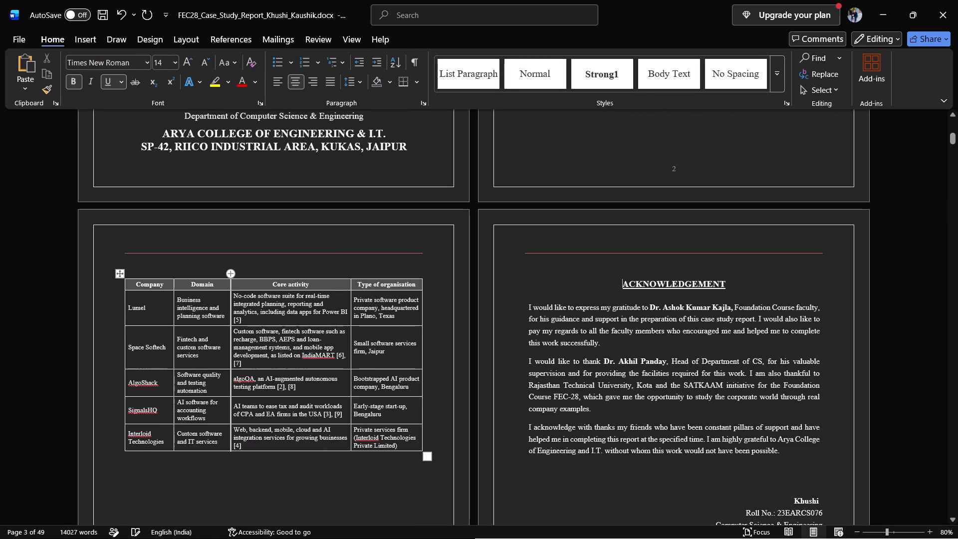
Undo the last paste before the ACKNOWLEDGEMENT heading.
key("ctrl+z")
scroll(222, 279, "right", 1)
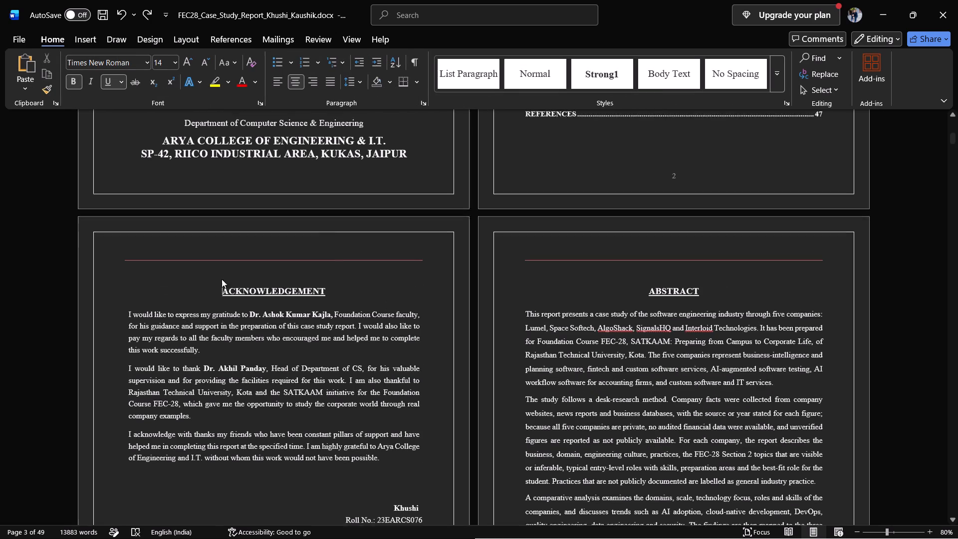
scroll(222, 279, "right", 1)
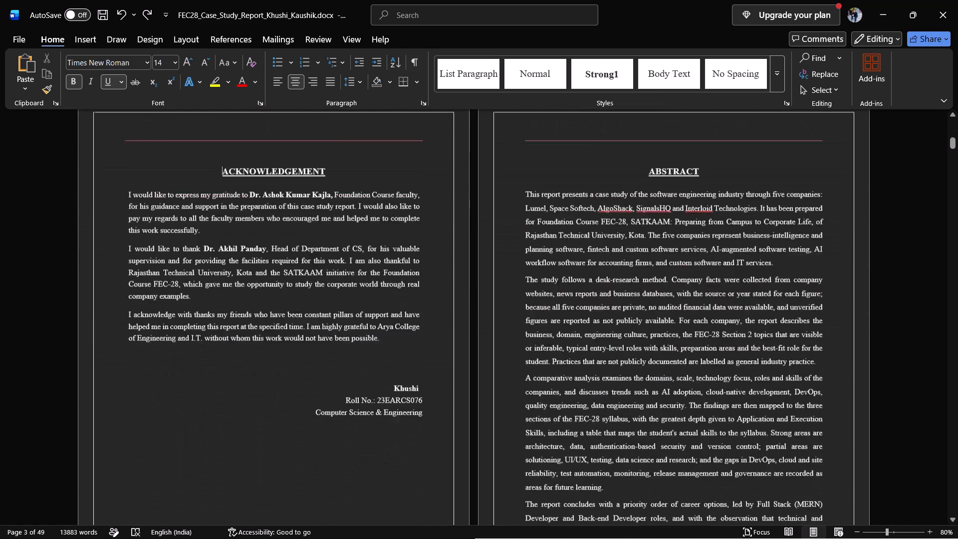
Review the case study report's cover, front matter and Chapter I pages for header banner and layout consistency.
scroll(222, 279, "right", 1)
scroll(222, 279, "up", 5)
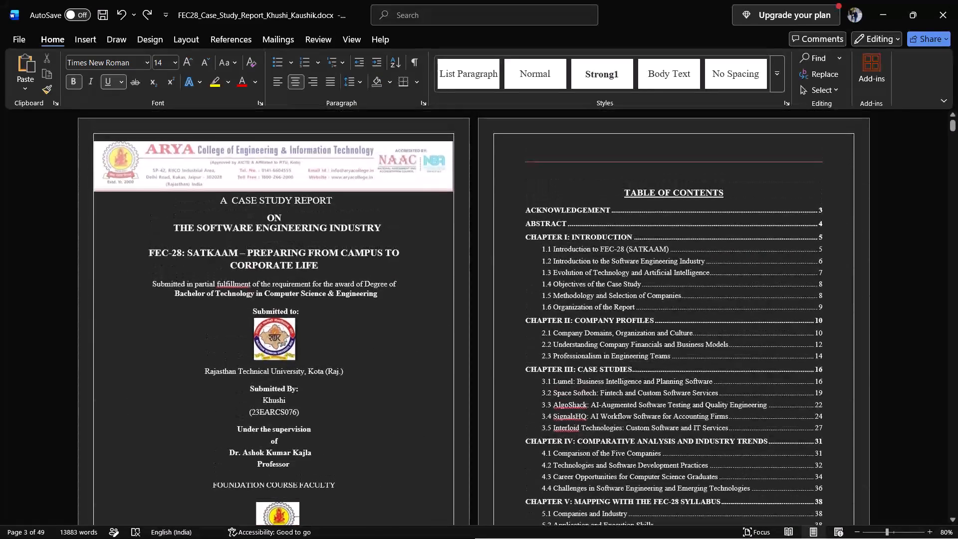
scroll(222, 279, "up", 1)
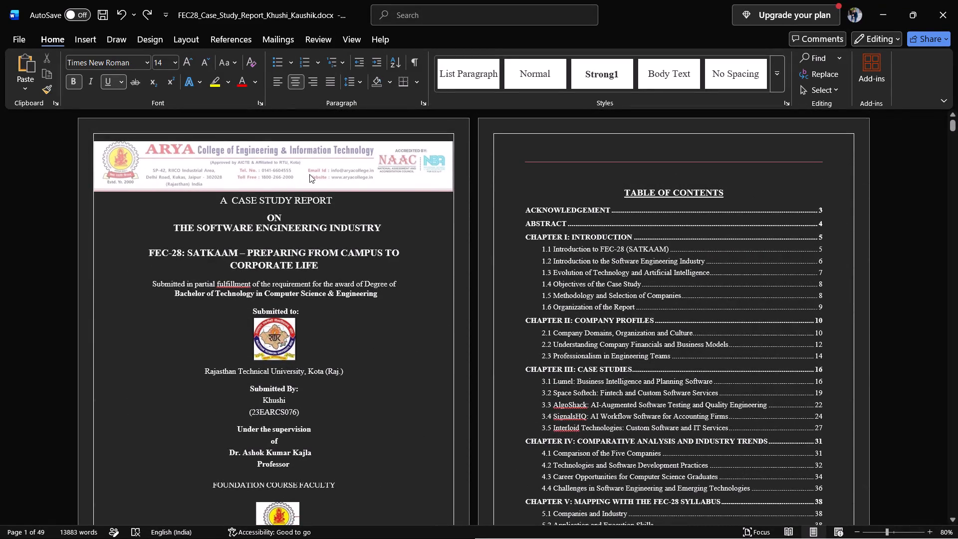
left_click(309, 174)
scroll(314, 261, "down", 2)
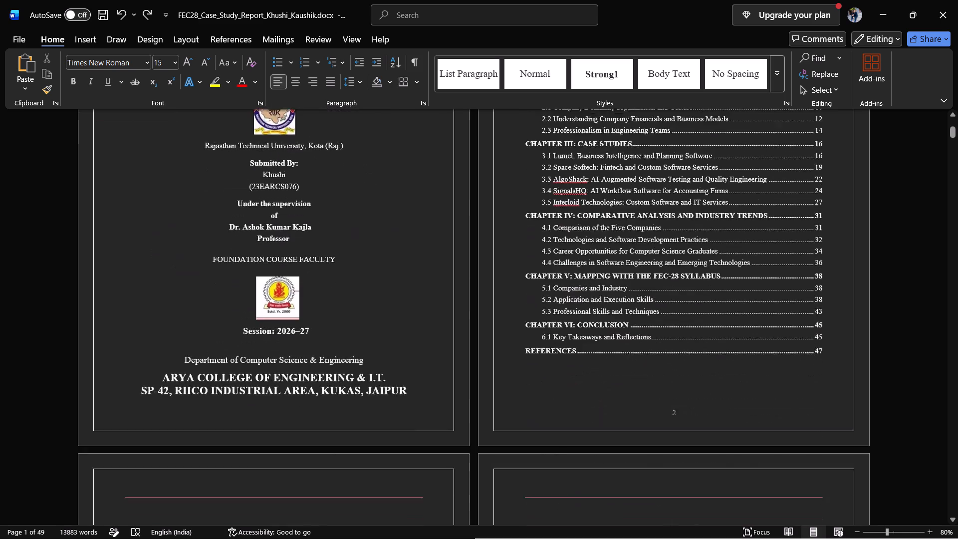
scroll(314, 261, "down", 7)
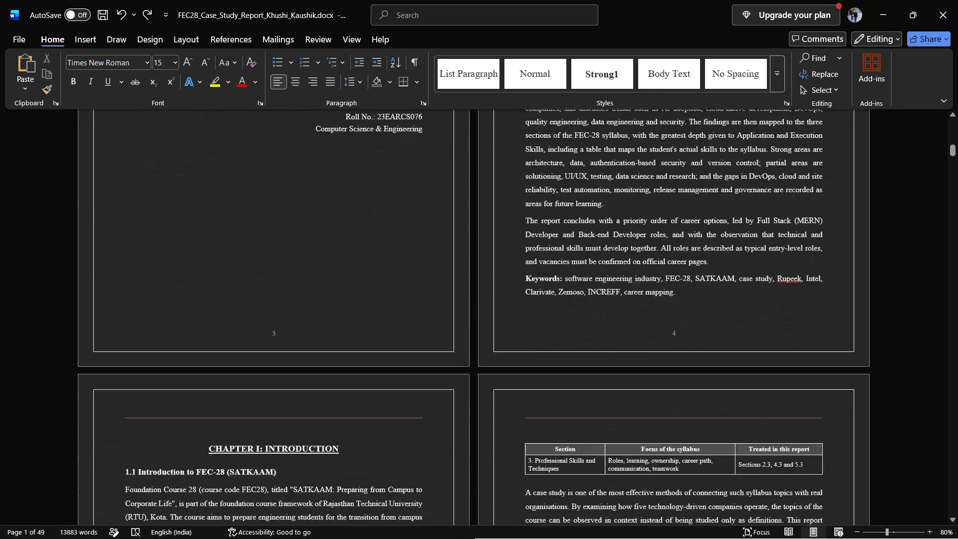
scroll(314, 261, "down", 6)
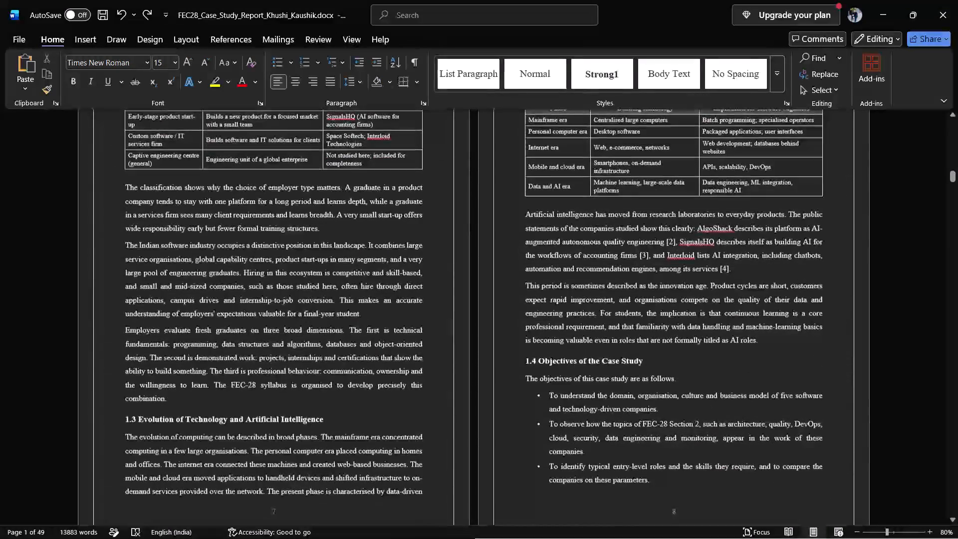
scroll(314, 261, "down", 1)
scroll(314, 261, "up", 6)
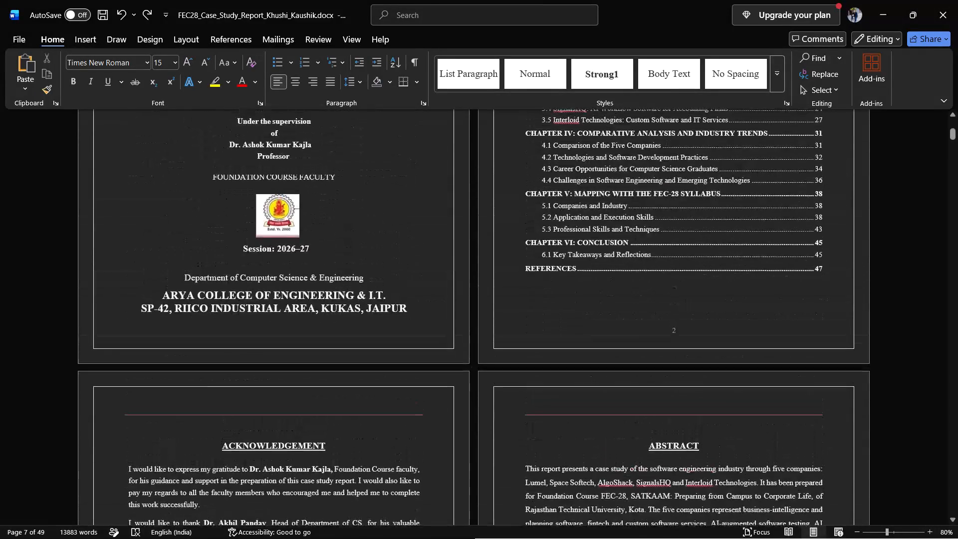
scroll(314, 261, "down", 1)
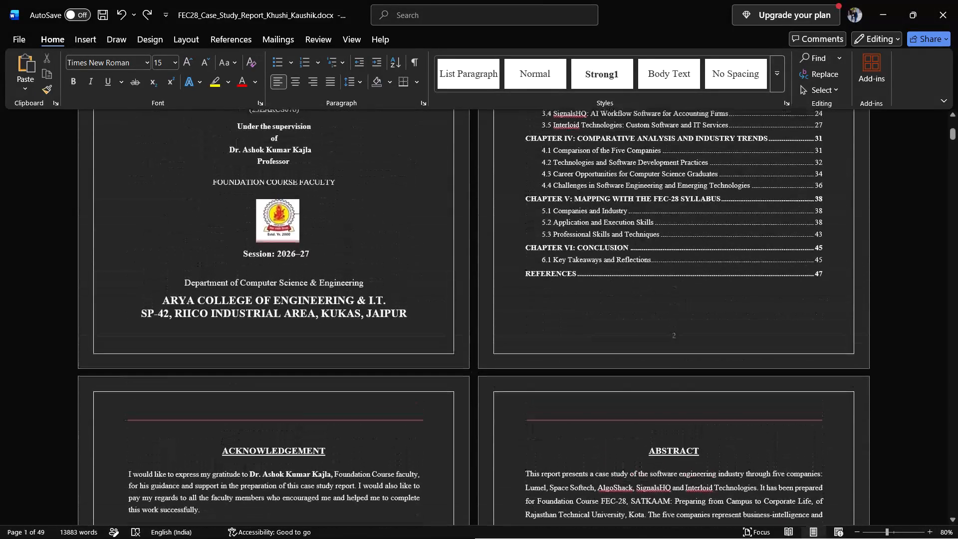
scroll(314, 261, "down", 4)
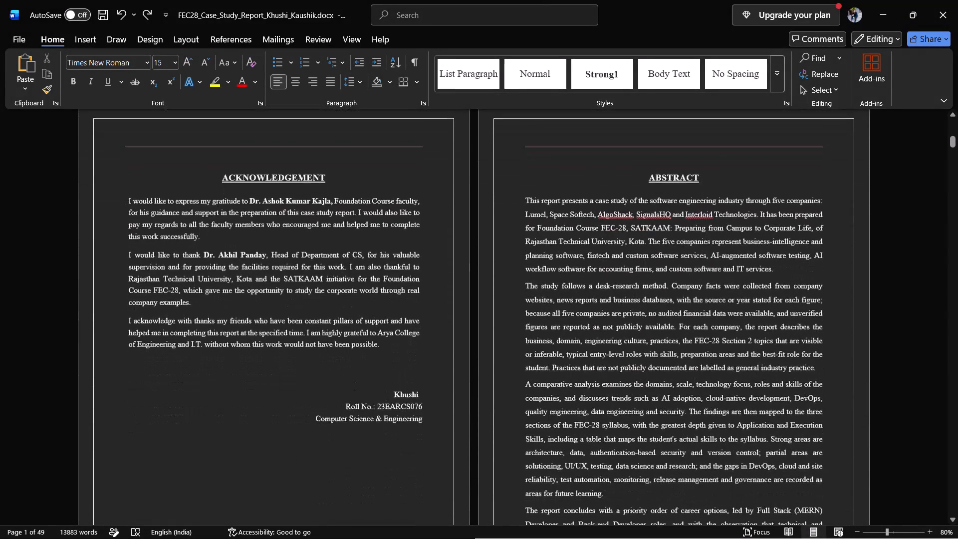
scroll(314, 261, "down", 2)
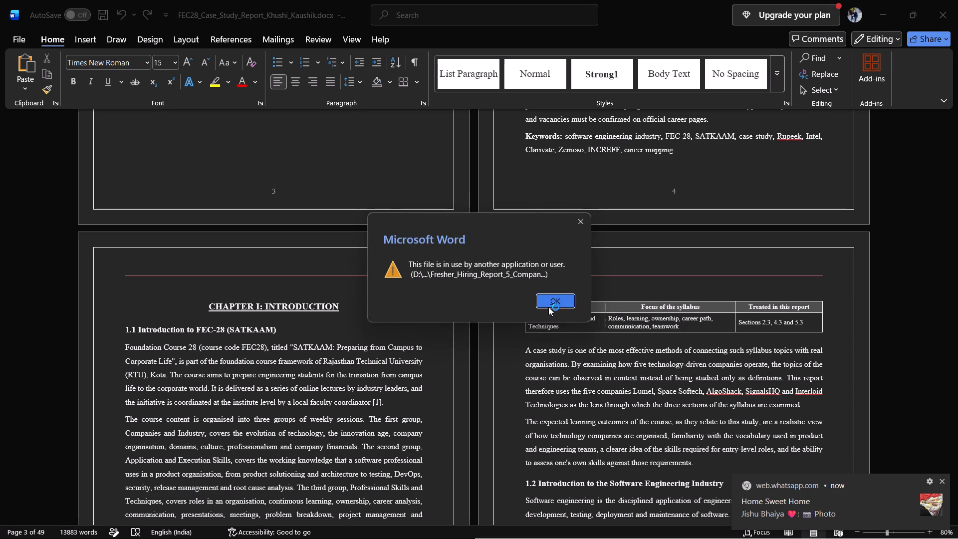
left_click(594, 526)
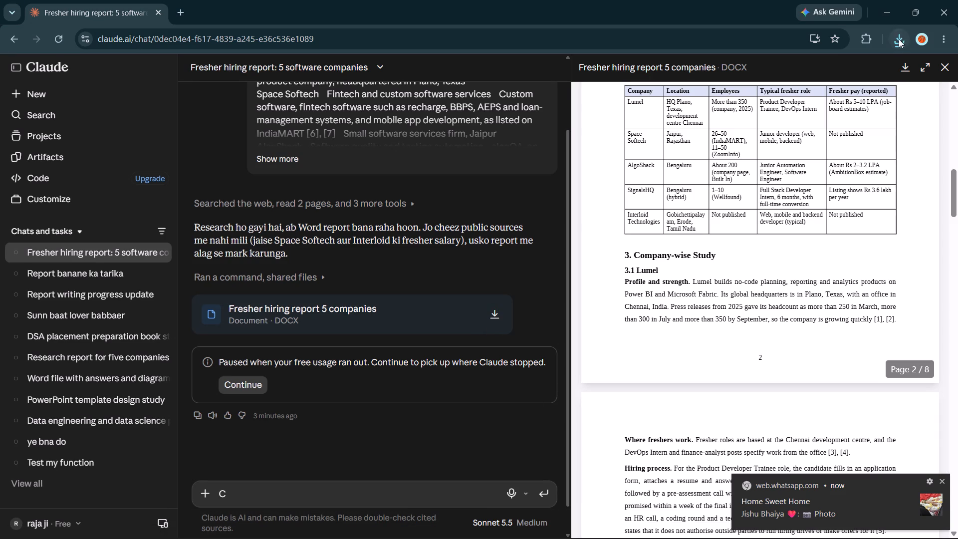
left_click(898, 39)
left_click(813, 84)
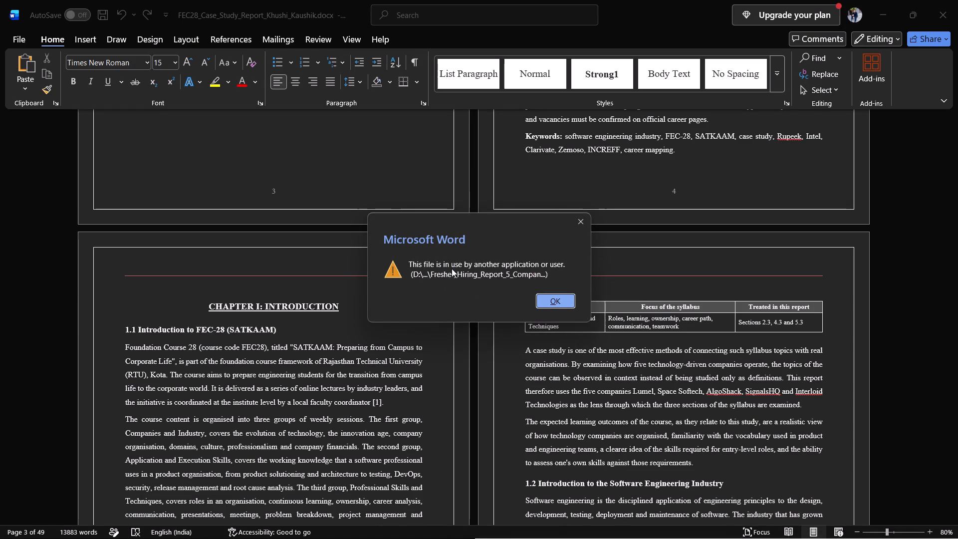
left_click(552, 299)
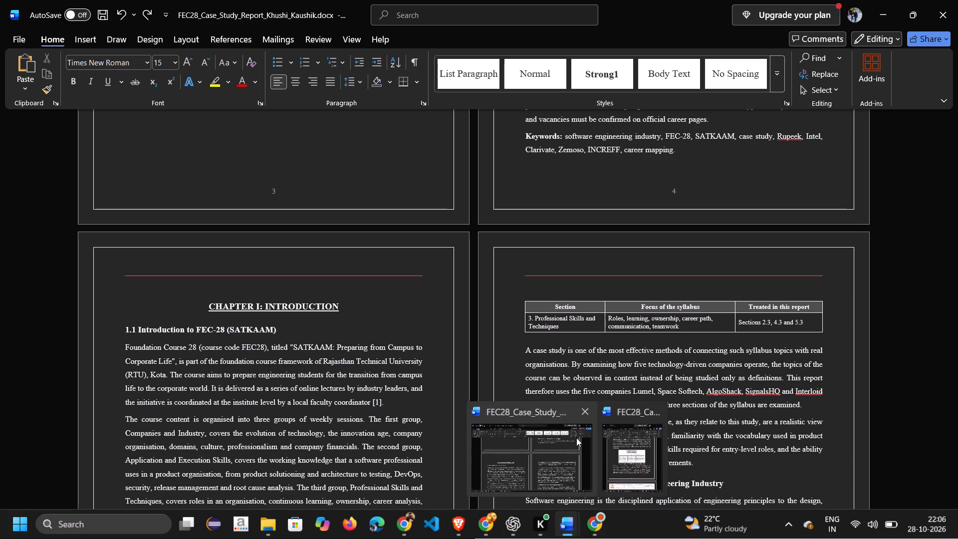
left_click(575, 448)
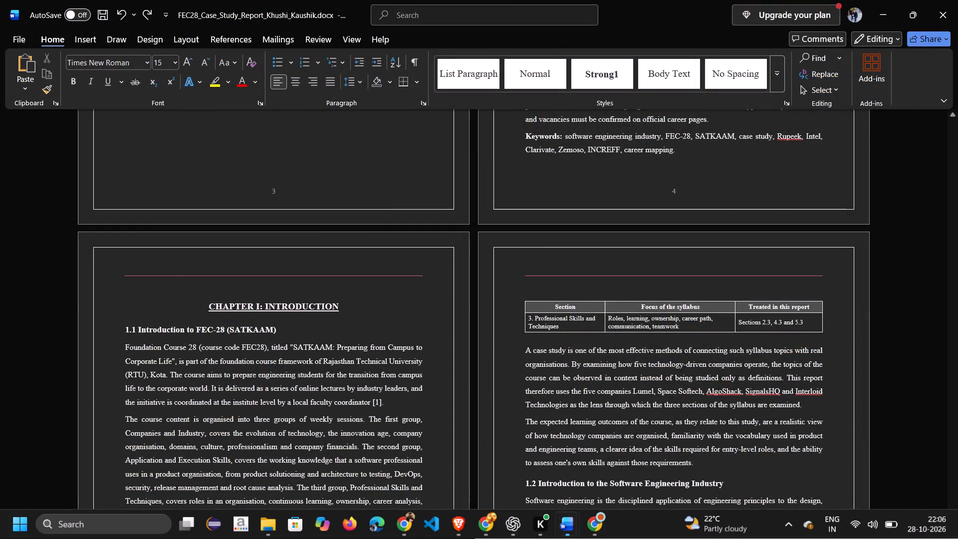
Switch to File Explorer and open Fresher_Hiring_Report_5_Companies.docx from the Downloads folder.
left_click(263, 522)
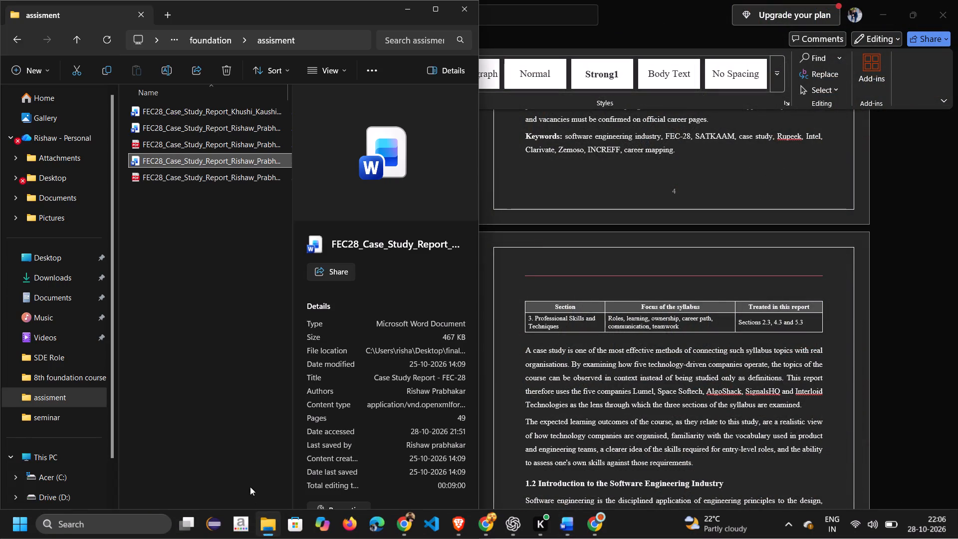
left_click(51, 91)
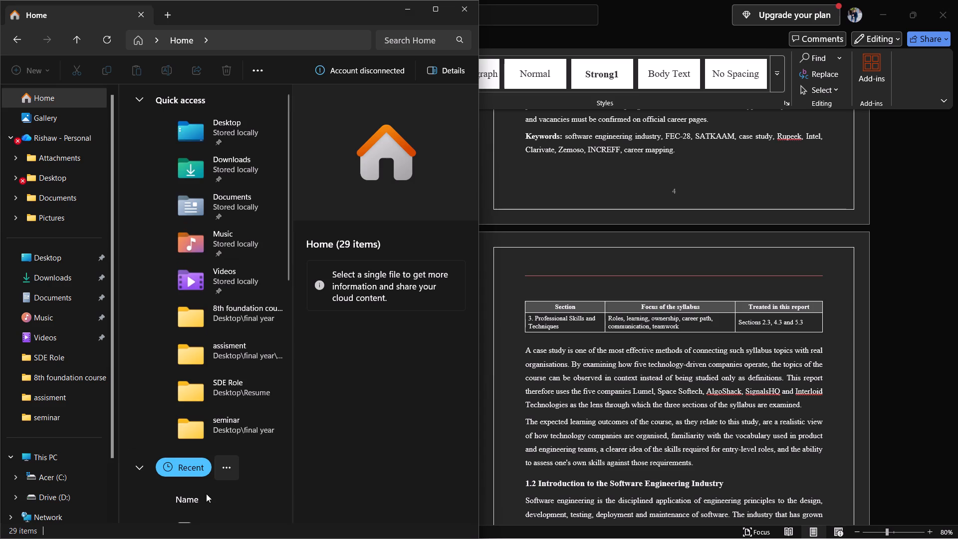
scroll(206, 494, "down", 1)
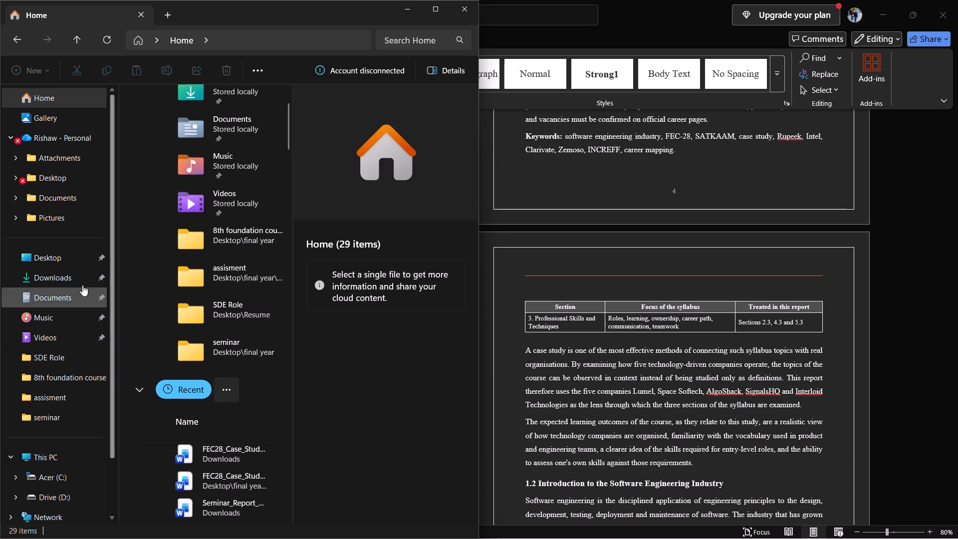
left_click(76, 274)
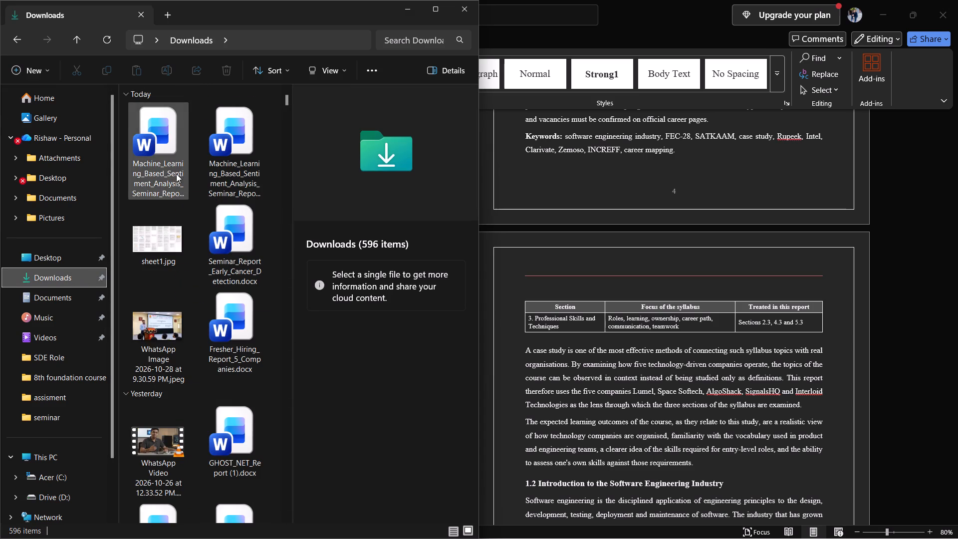
double_click(235, 346)
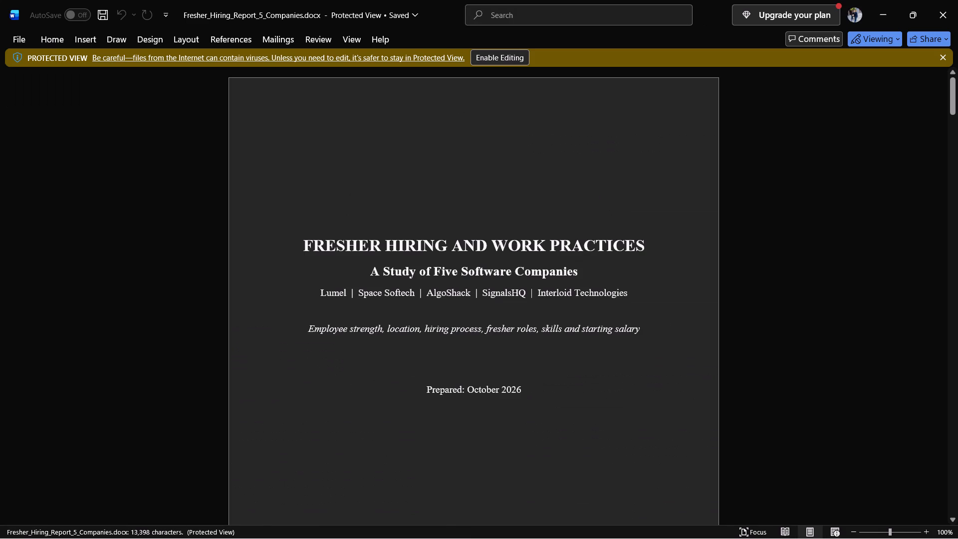
Place the fresher hiring report side by side with Khushi's FEC28 case study report.
key("super+Left")
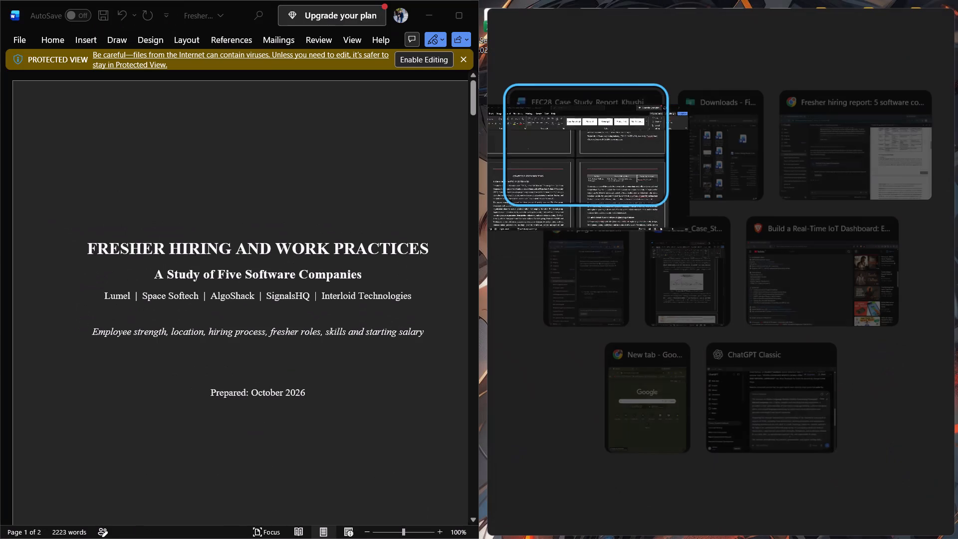
left_click(583, 169)
Examine the hiring report's summary comparison and the case study report from the Abstract to Table 2.1 in Chapter II.
scroll(297, 339, "down", 2)
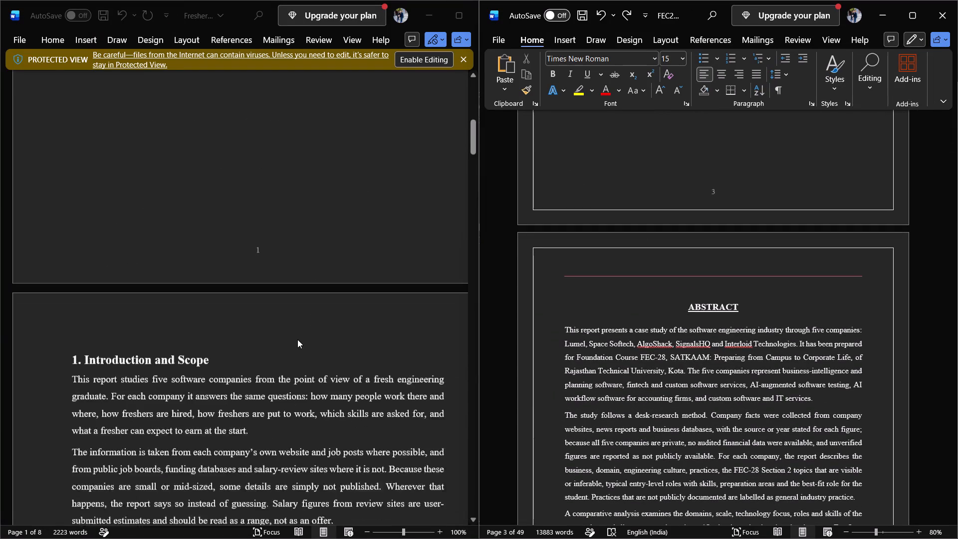
scroll(297, 339, "down", 3)
scroll(711, 413, "down", 2)
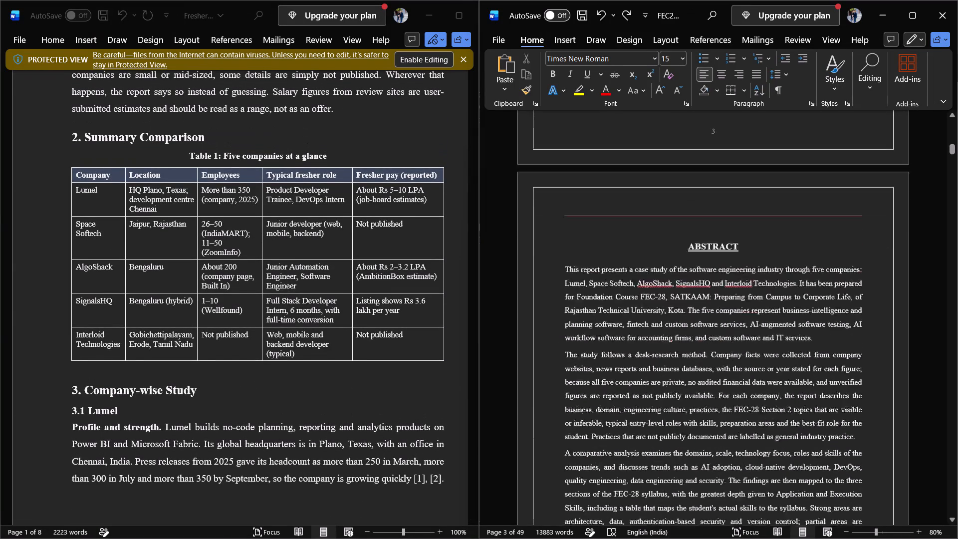
scroll(711, 413, "down", 8)
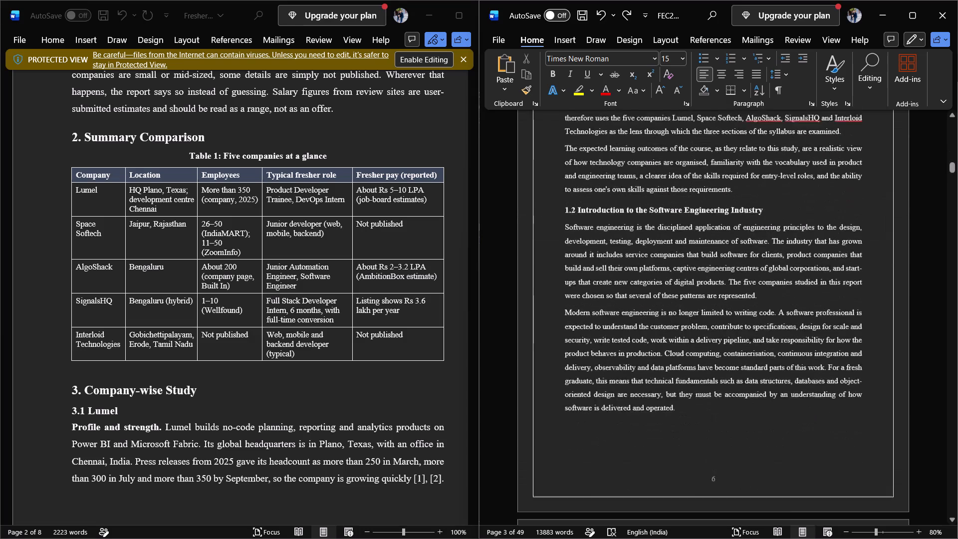
scroll(711, 413, "down", 8)
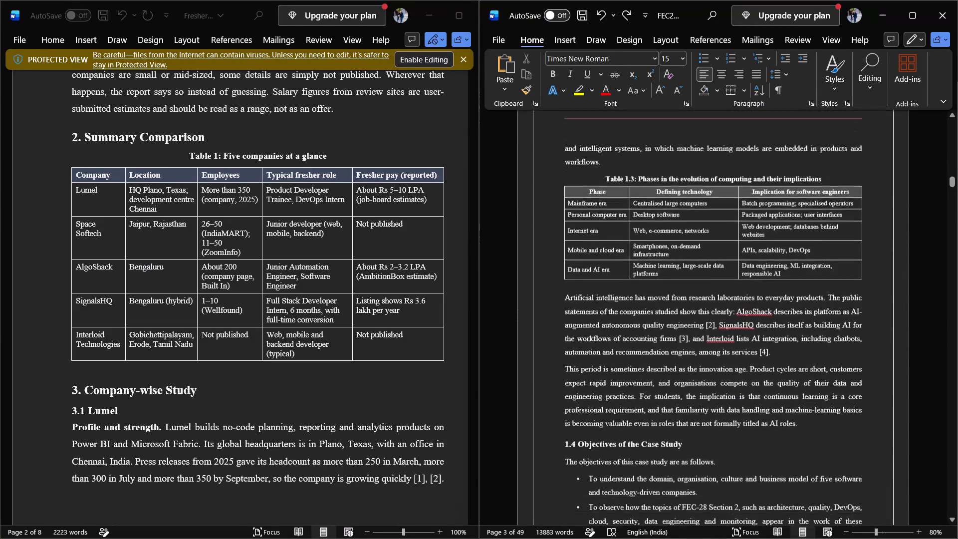
scroll(711, 413, "down", 8)
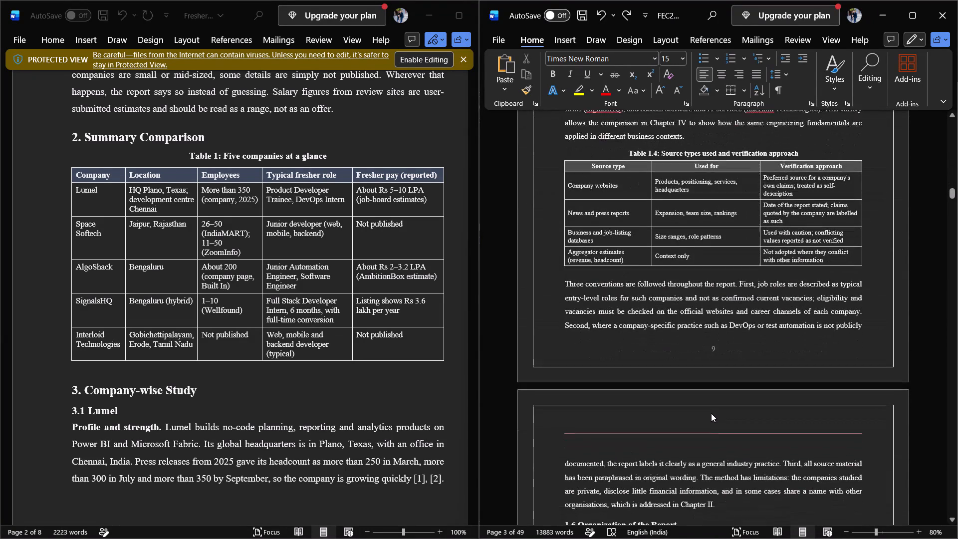
scroll(711, 413, "down", 5)
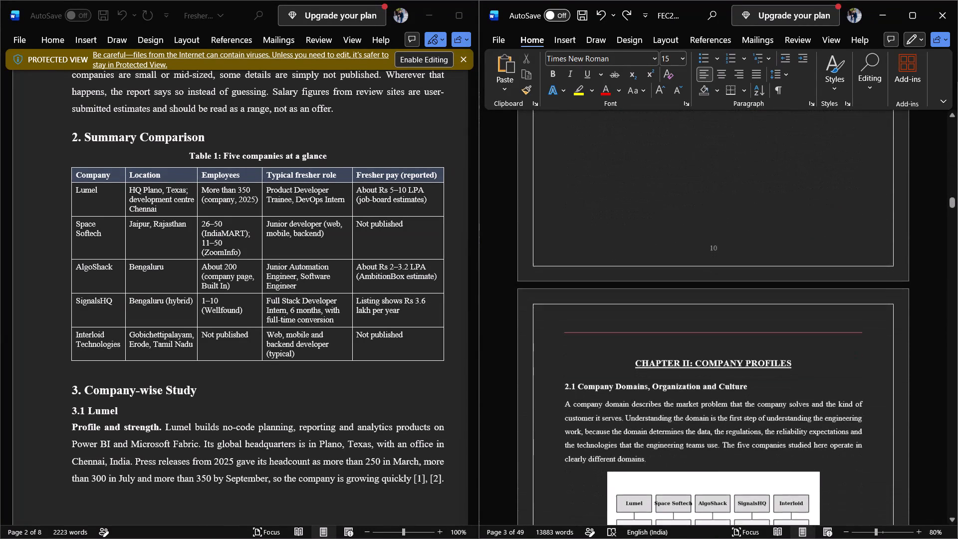
scroll(711, 413, "down", 5)
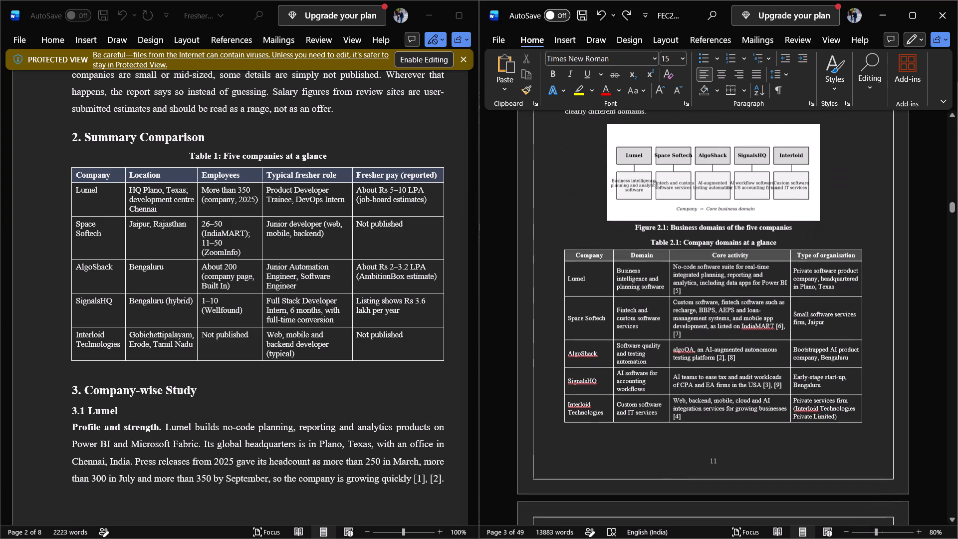
scroll(711, 413, "down", 1)
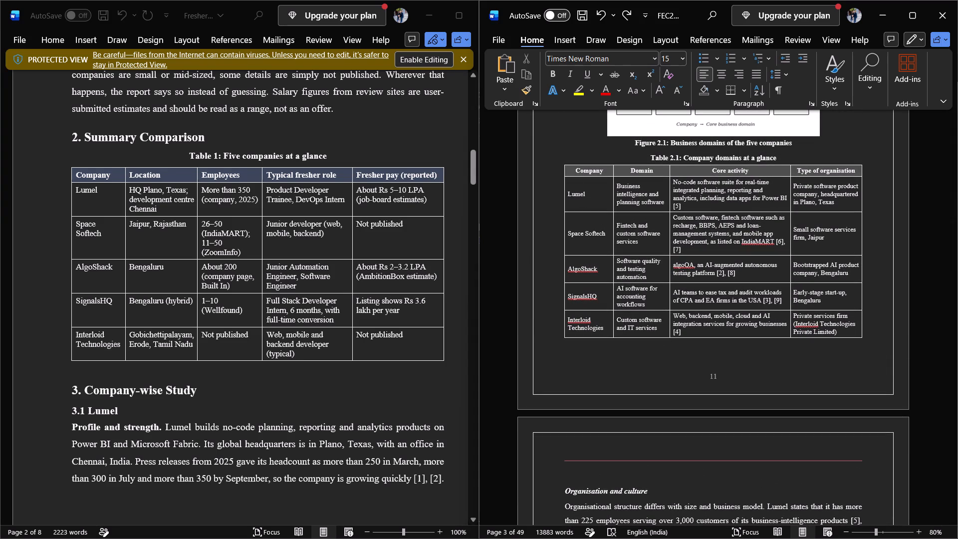
Copy the "Table 1: Five companies at a glance" caption and table from the fresher hiring report.
left_click_drag(188, 154, 443, 358)
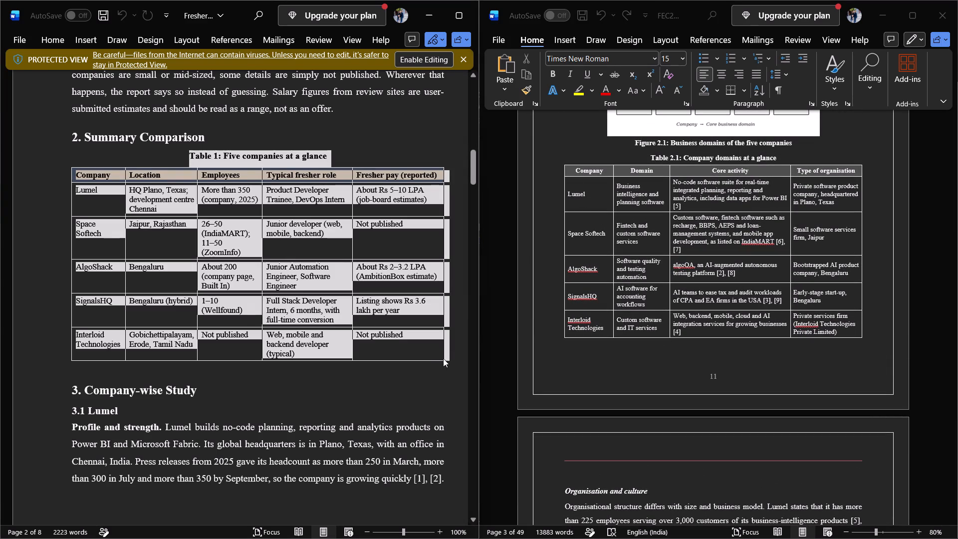
left_click_drag(443, 358, 449, 359)
key("ctrl+c")
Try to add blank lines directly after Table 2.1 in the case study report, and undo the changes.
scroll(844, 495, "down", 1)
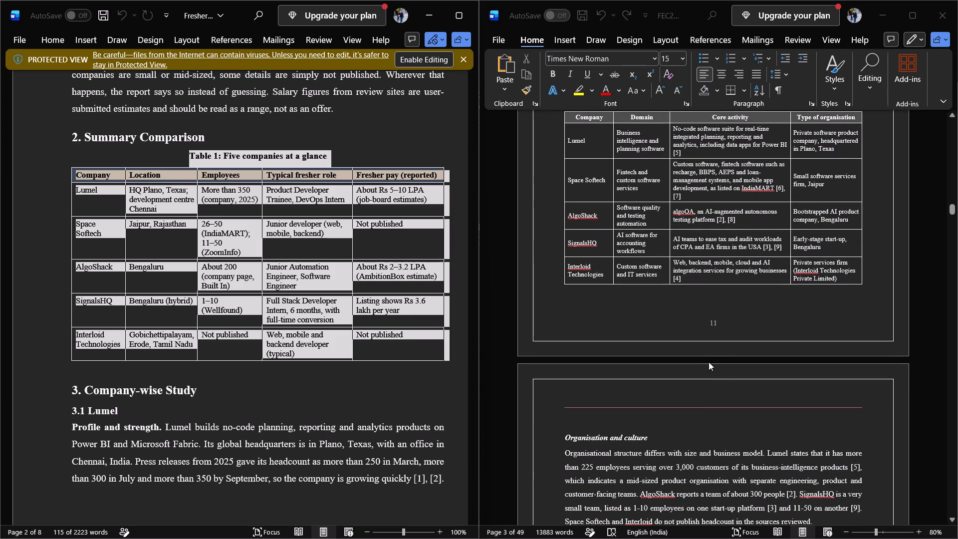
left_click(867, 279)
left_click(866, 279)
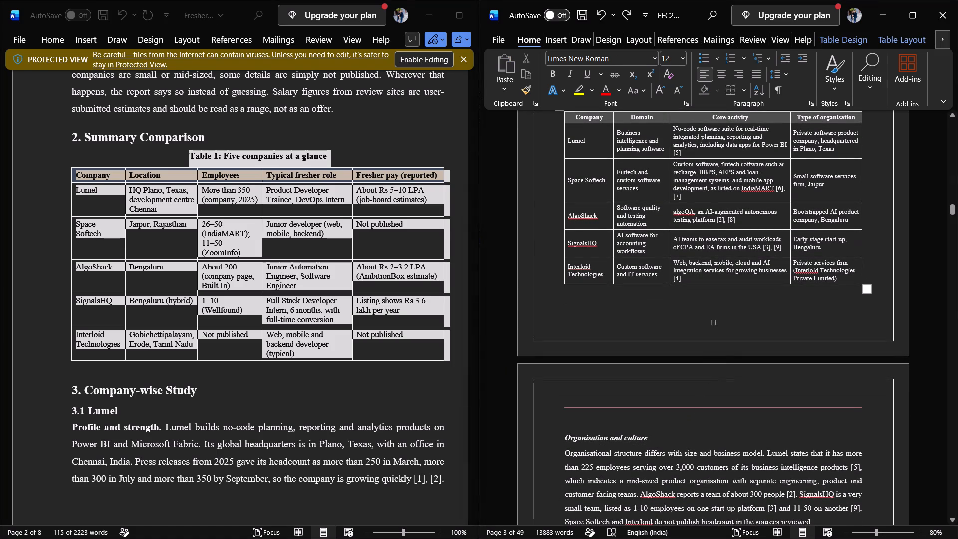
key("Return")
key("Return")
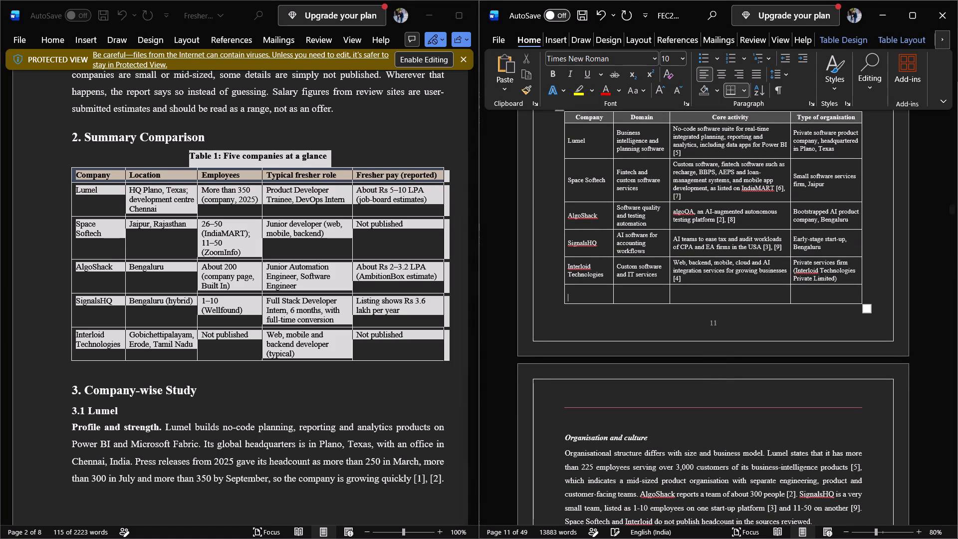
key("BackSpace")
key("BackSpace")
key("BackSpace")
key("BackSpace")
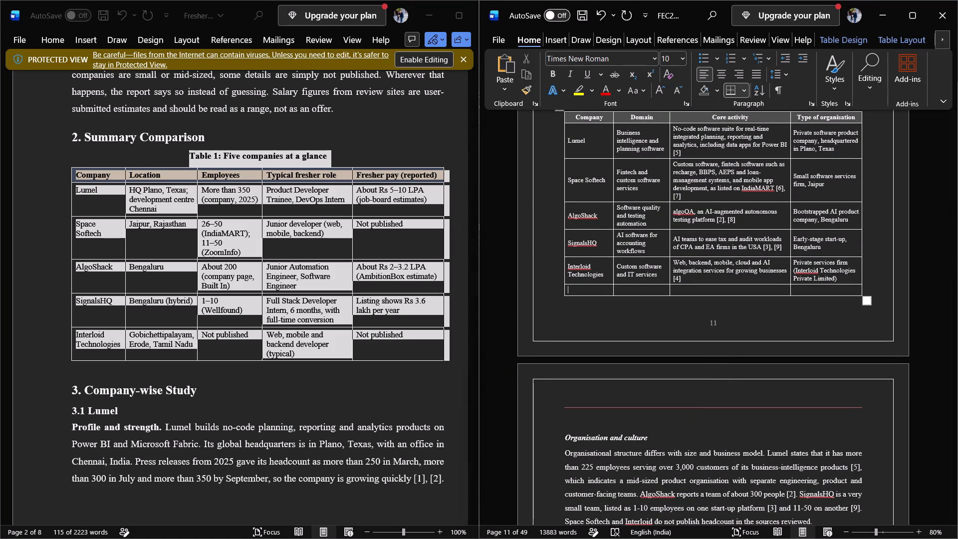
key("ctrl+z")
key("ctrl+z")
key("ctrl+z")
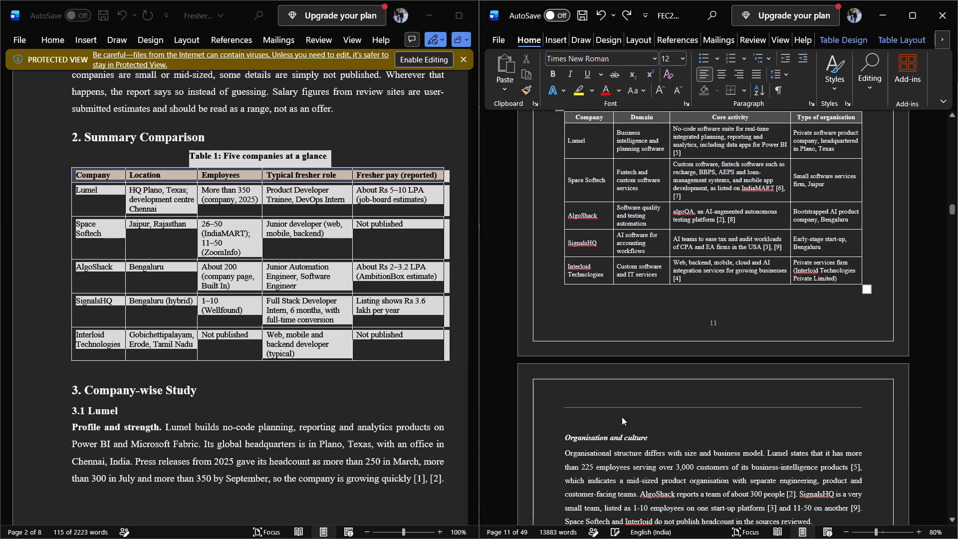
Insert blank lines above the "Organisation and culture" heading and paste the copied five-company table with its caption there.
left_click(579, 418)
left_click(572, 419)
left_click(564, 436)
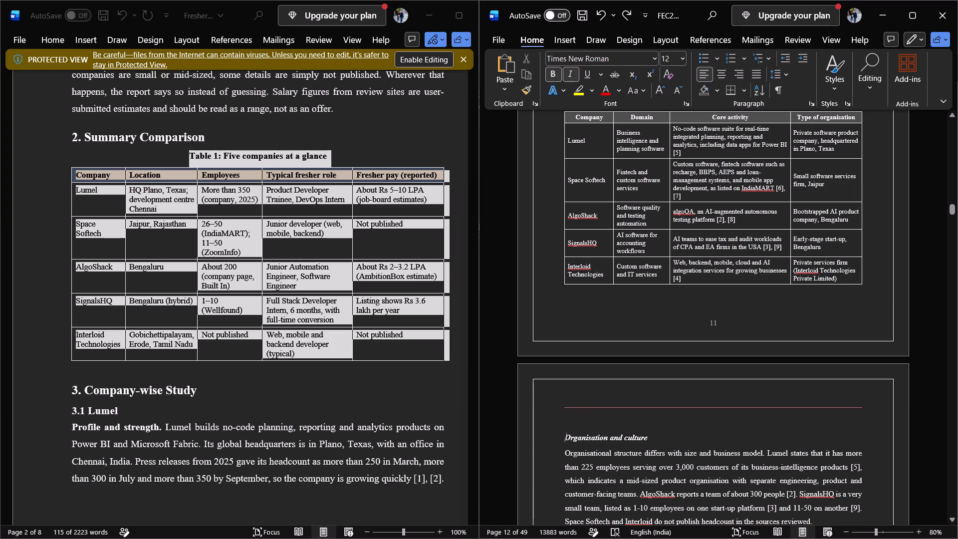
key("Return")
key("Return")
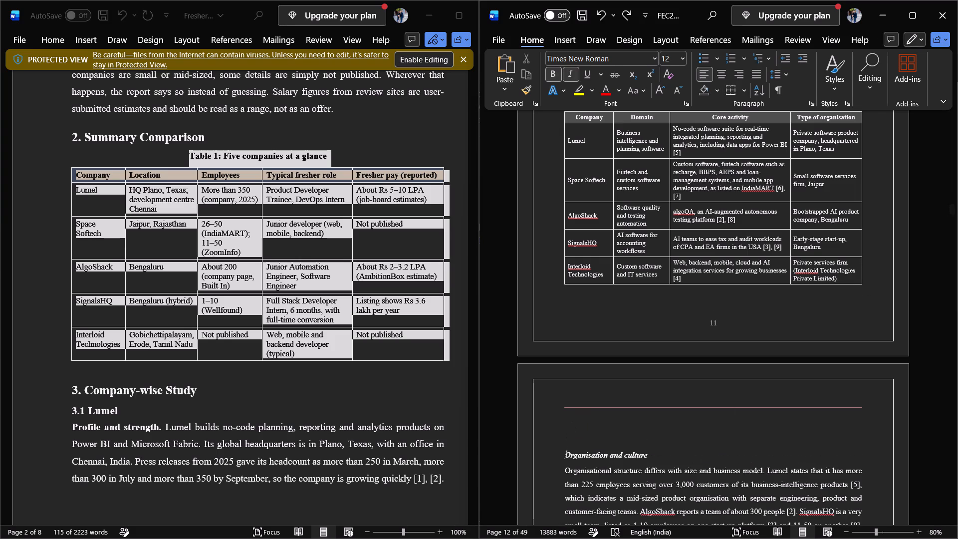
key("Up")
key("Up")
key("Up")
key("Up")
key("Down")
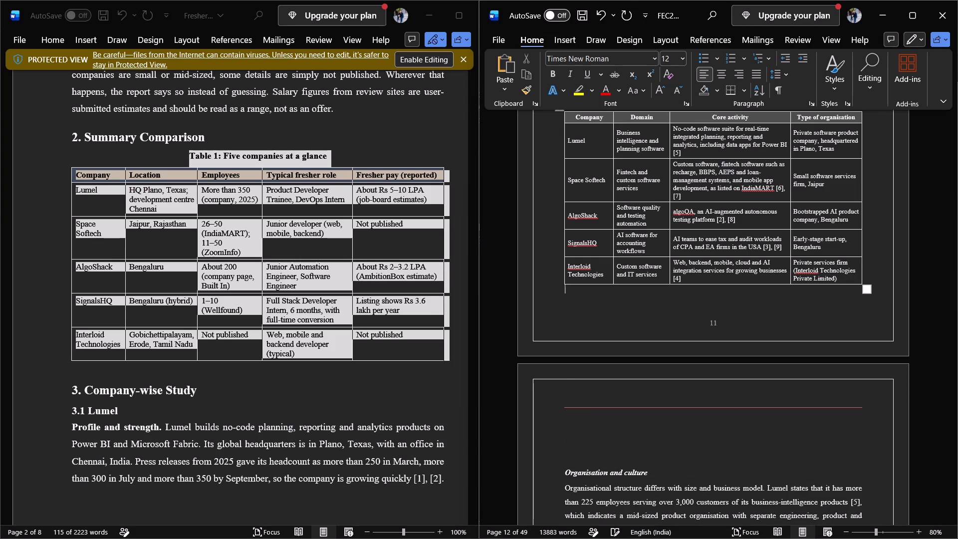
key("Down")
key("Up")
key("Return")
key("Return")
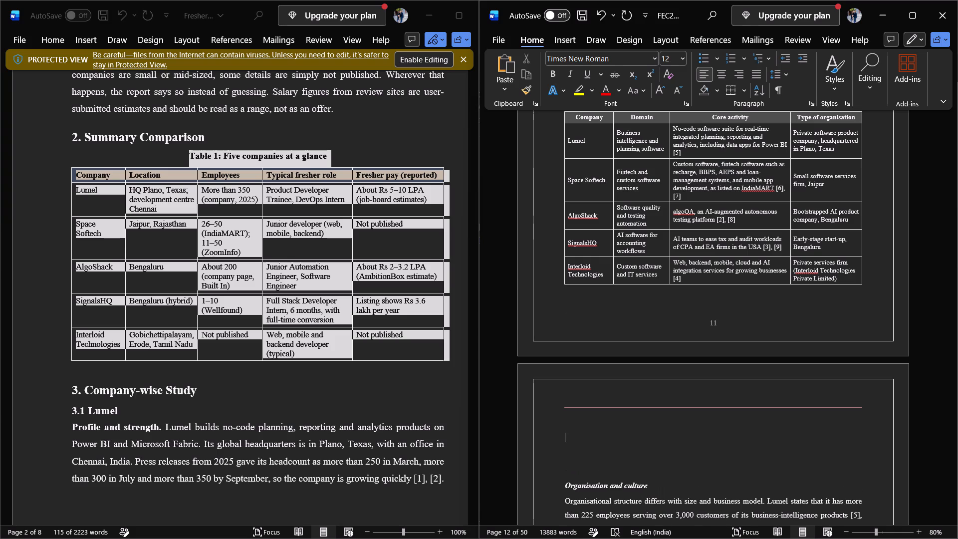
key("ctrl+v")
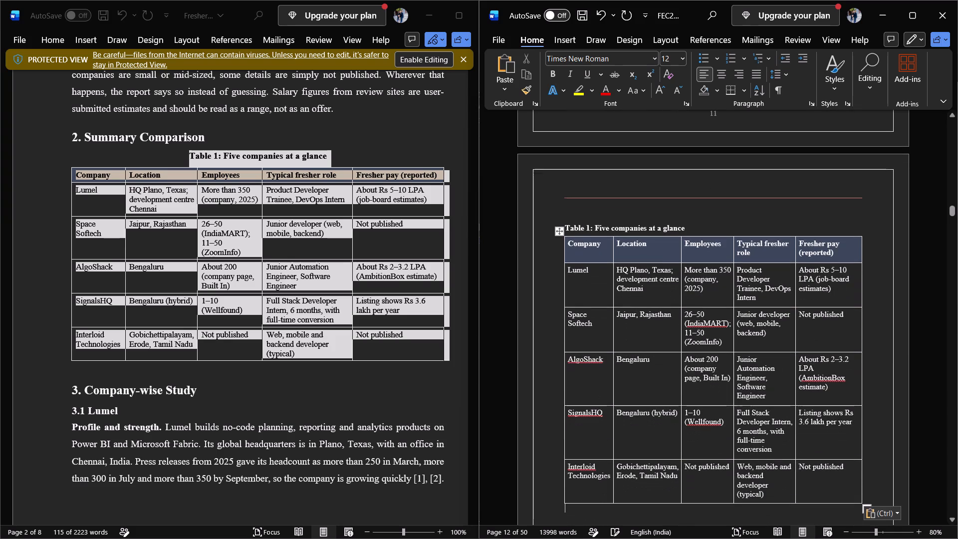
Indent the pasted table's caption by four tab stops so it sits roughly centred above the table.
left_click(568, 225)
left_click(564, 225)
key("Tab")
key("Tab")
key("Tab")
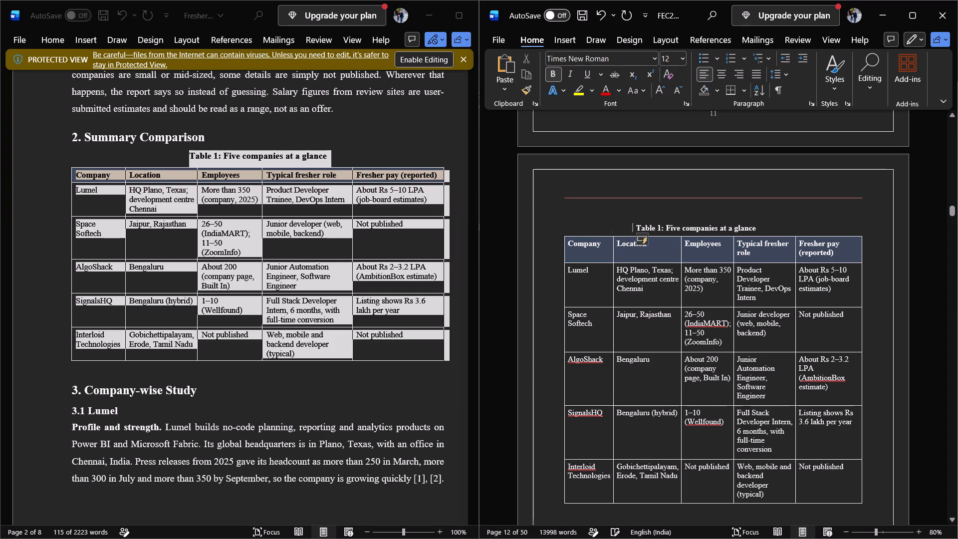
key("Tab")
Remove "at a glance" from the pasted table's caption, leaving "Five companies".
scroll(669, 222, "up", 1)
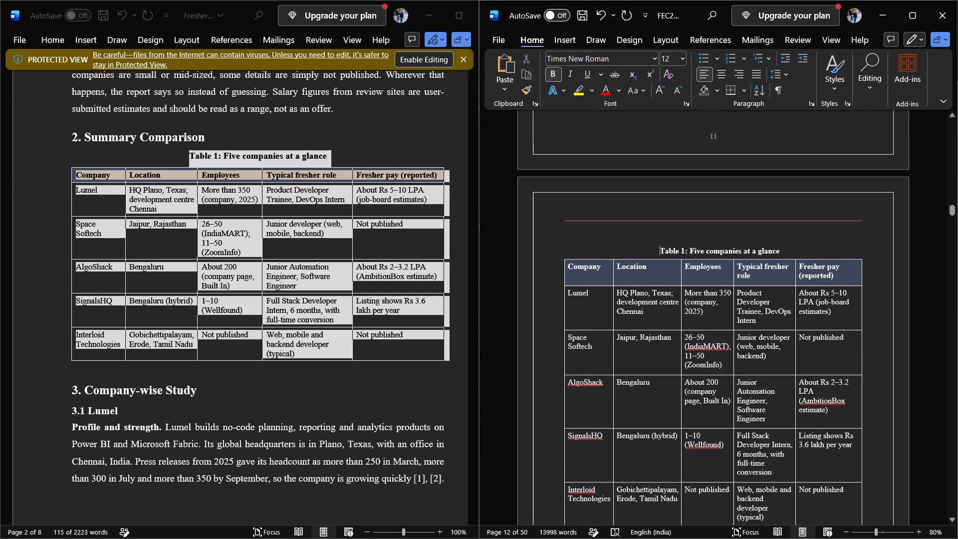
scroll(669, 222, "up", 1)
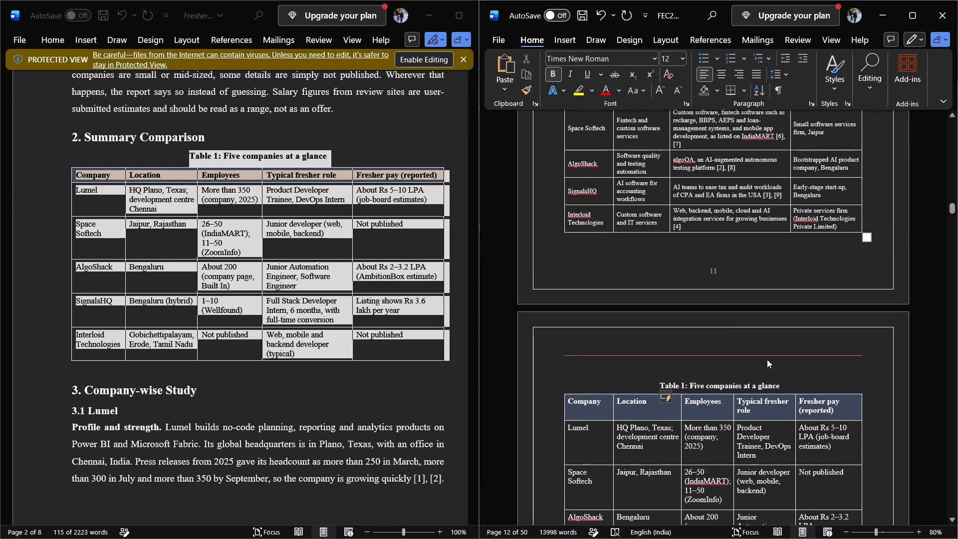
left_click(785, 379)
key("BackSpace")
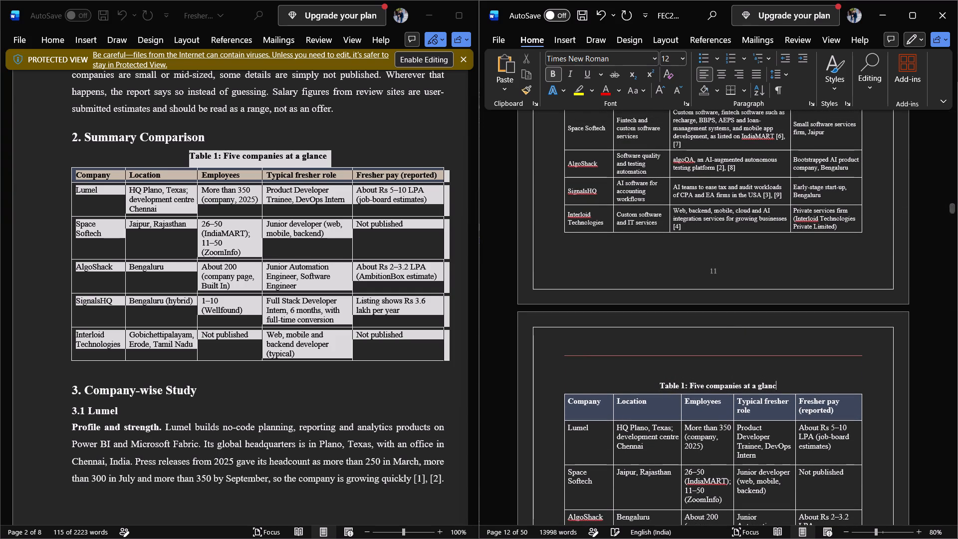
key("BackSpace")
key("BackSpace")
key("BackSpace")
key("BackSpace")
key("BackSpace")
key("BackSpace")
key("BackSpace")
key("BackSpace")
key("BackSpace")
key("BackSpace")
Renumber the pasted table's caption as Table 2.1.1.
scroll(785, 375, "up", 5)
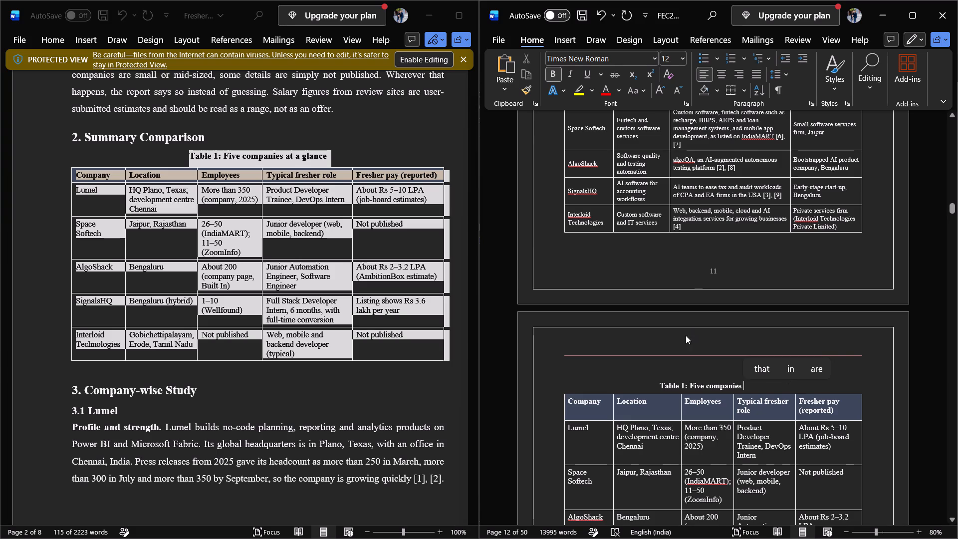
scroll(686, 335, "left", 1)
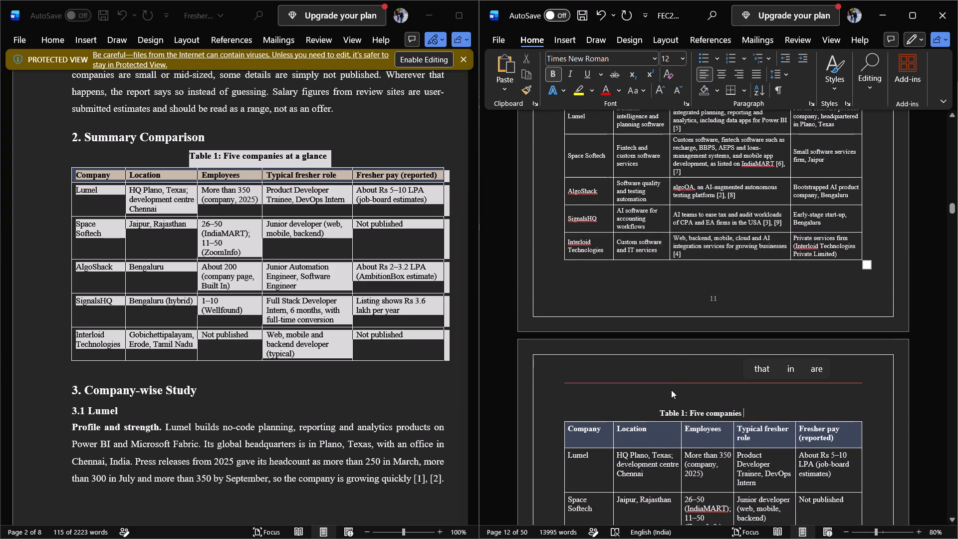
left_click(681, 409)
left_click(686, 411)
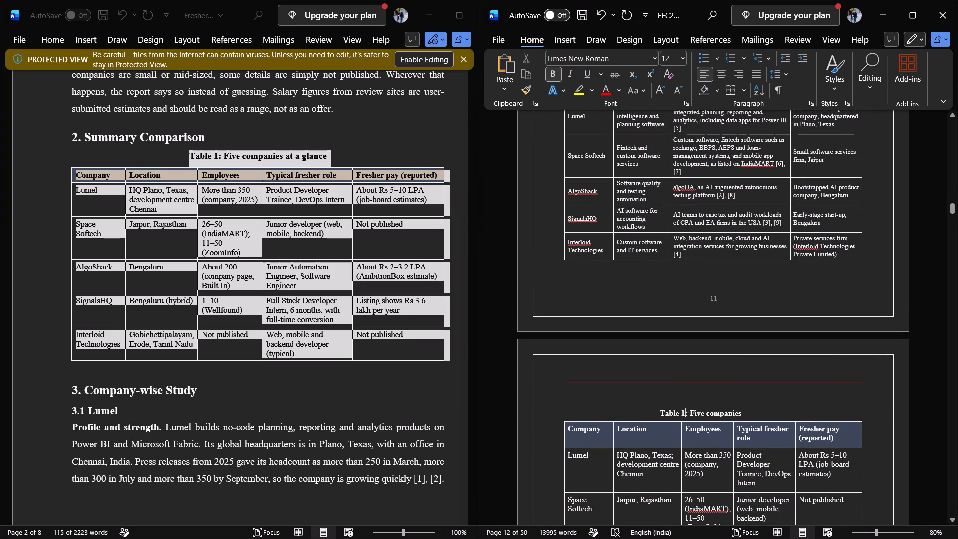
type(".1")
key("Left")
key("Left")
key("Left")
type("2.")
Copy the "Table 2: Fresher hiring compared" caption and its whole table from the Comparative Analysis section of the fresher hiring report.
scroll(686, 410, "down", 1)
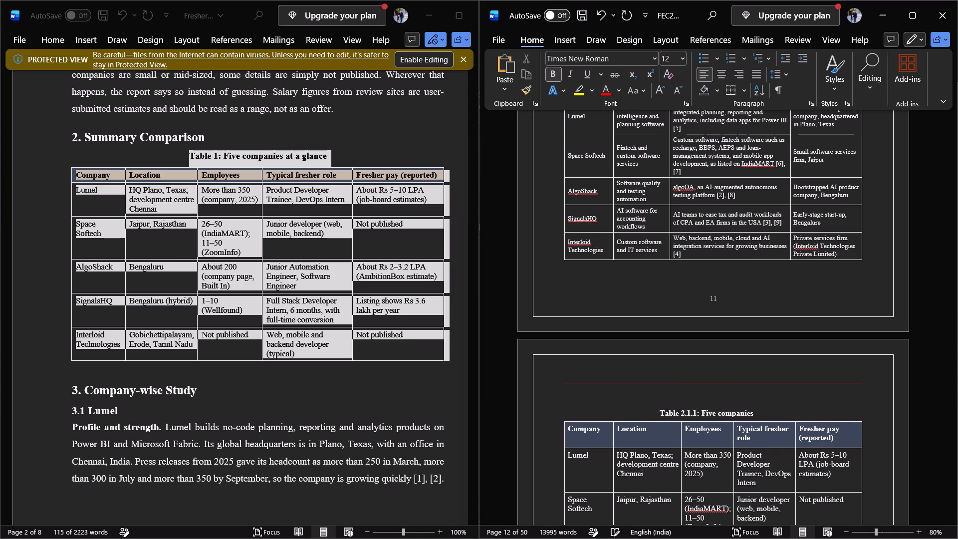
scroll(686, 410, "down", 1)
scroll(357, 386, "down", 5)
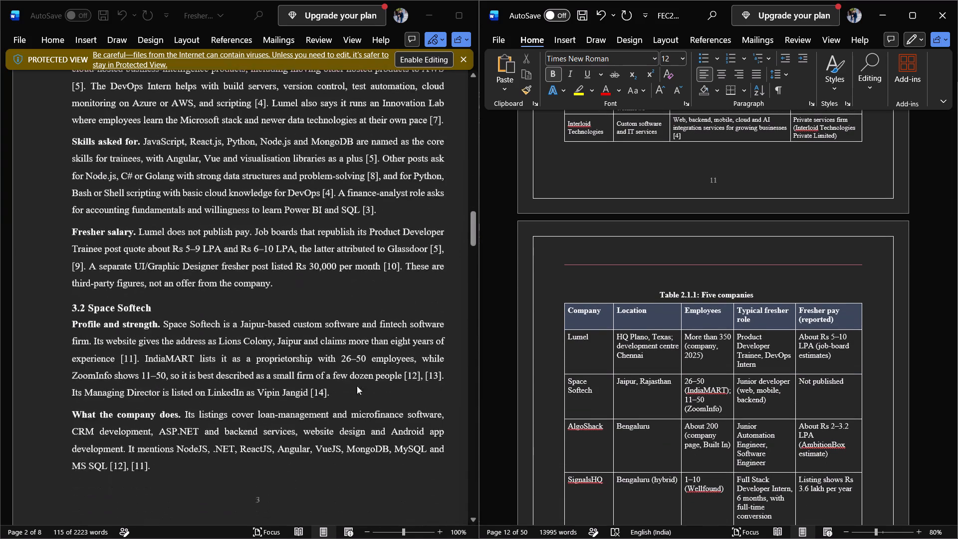
scroll(357, 386, "down", 8)
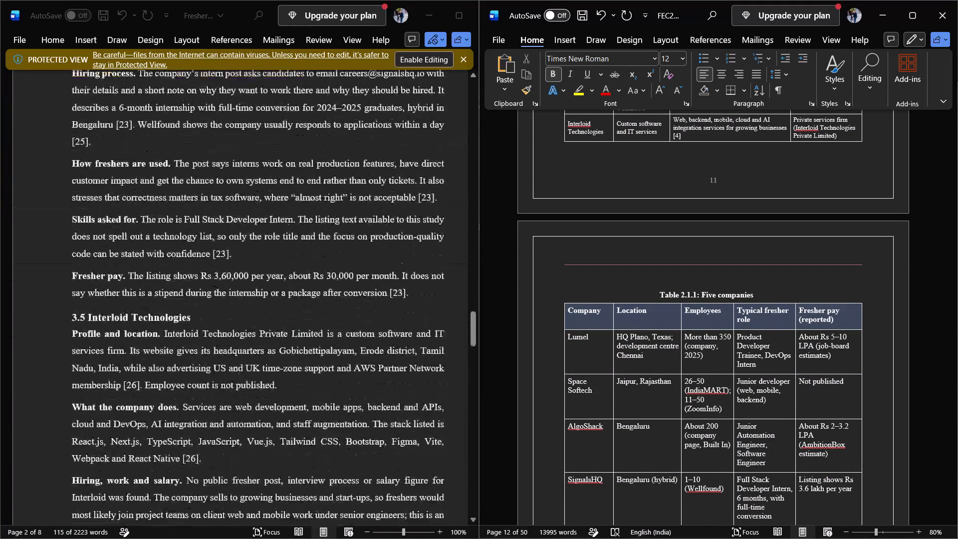
scroll(357, 386, "down", 6)
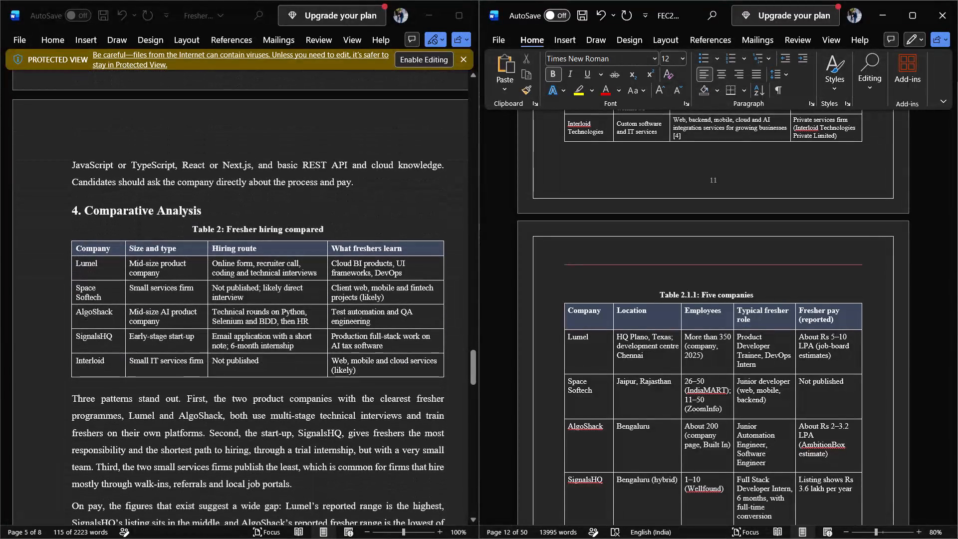
scroll(618, 424, "down", 2)
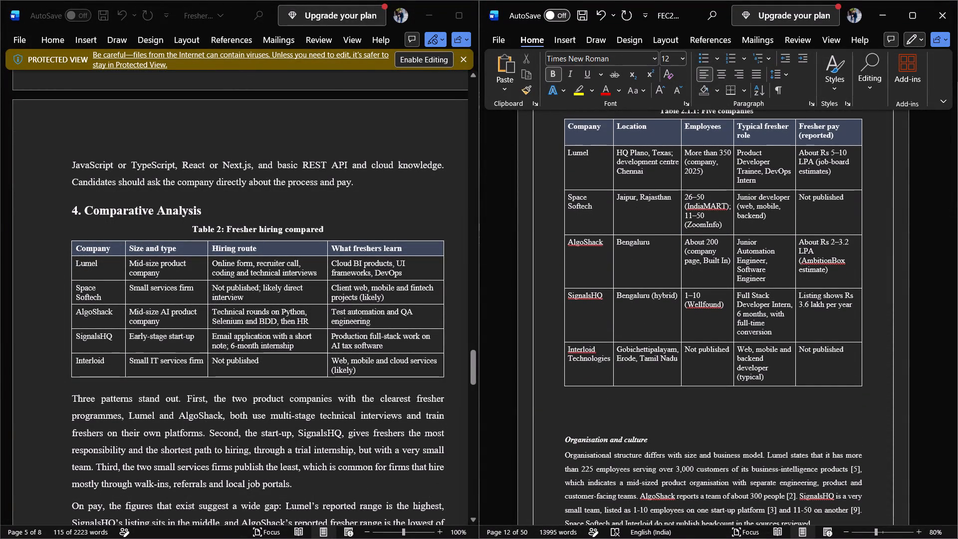
left_click_drag(189, 225, 376, 333)
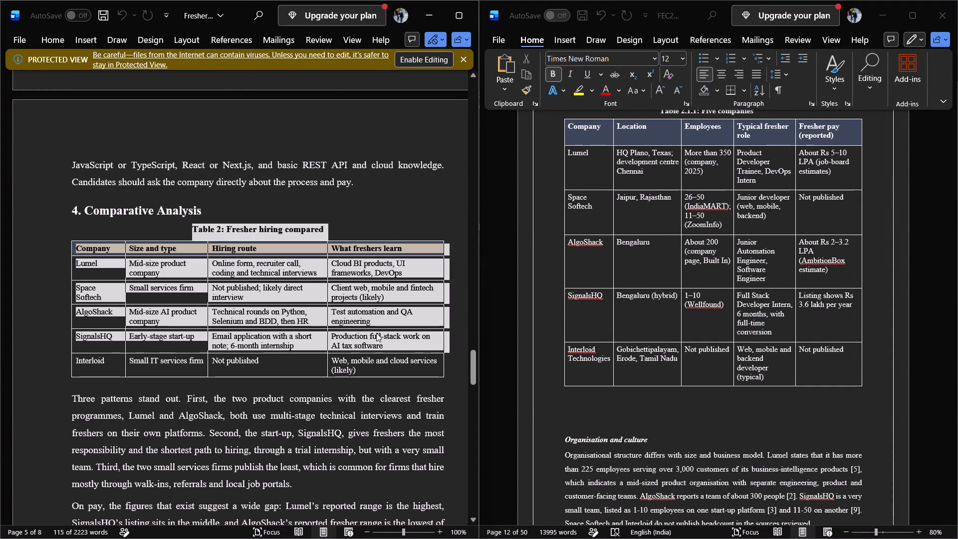
left_click_drag(376, 333, 399, 358)
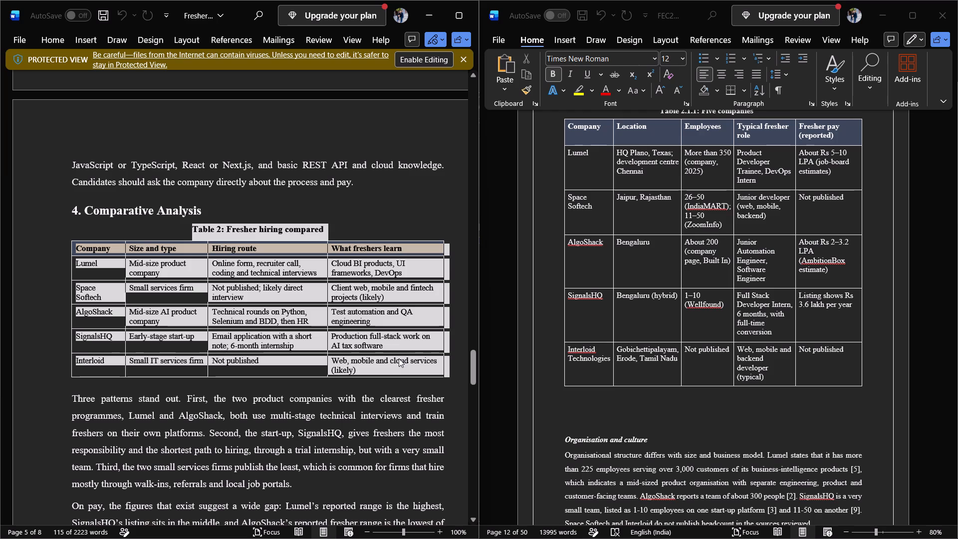
left_click_drag(399, 358, 401, 362)
key("ctrl+c")
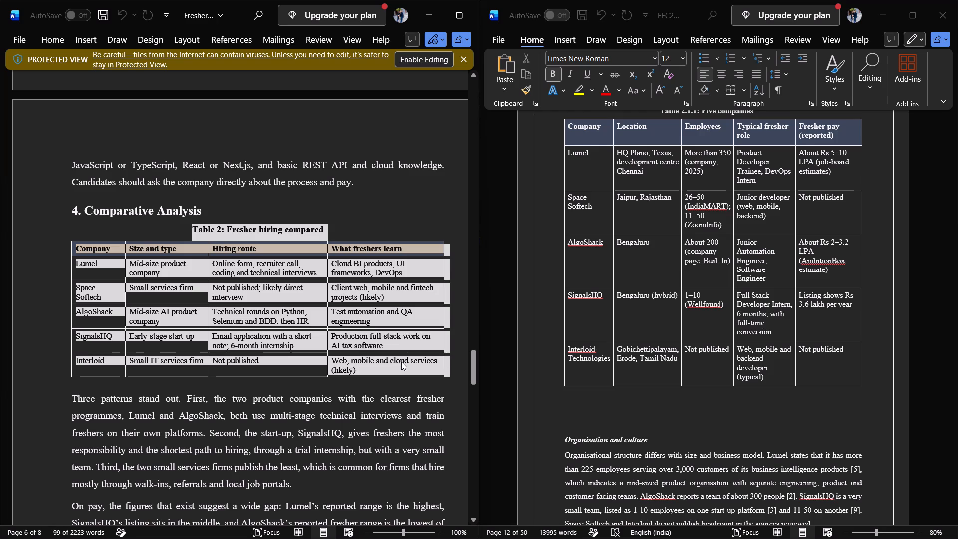
Paste the copied hiring comparison table with its caption below Table 2.1.1 in the case study report, leaving a blank line between them.
left_click(643, 418)
left_click(571, 396)
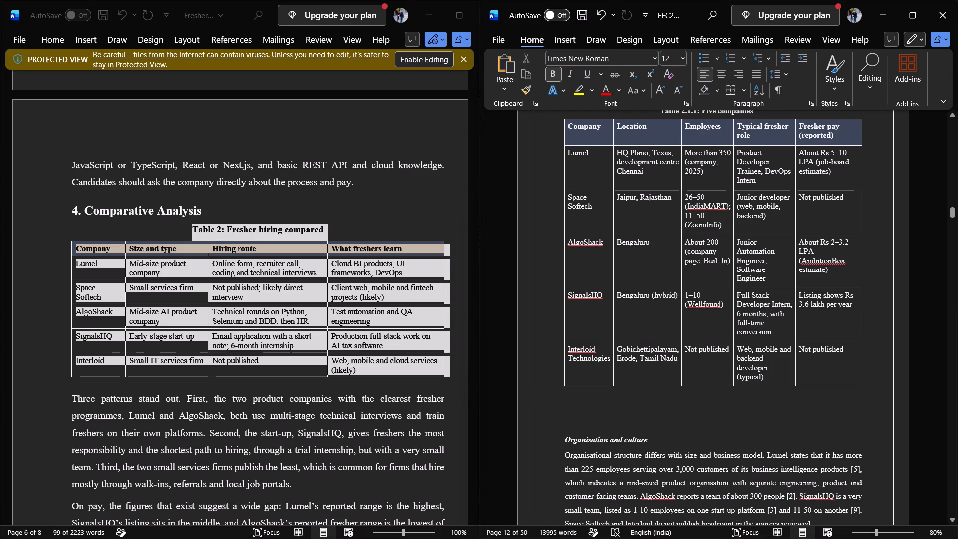
key("Return")
key("ctrl+v")
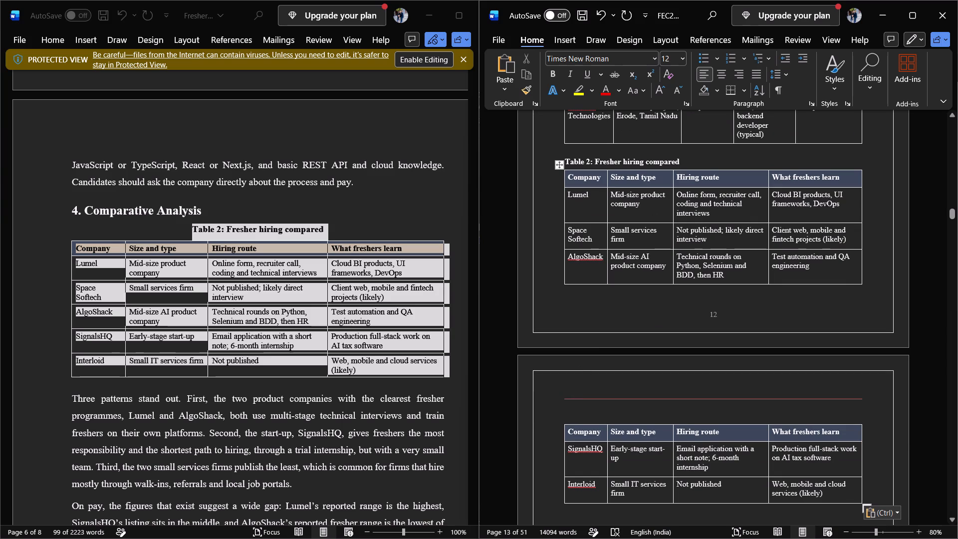
Indent the "Fresher hiring compared" caption by three tab stops so it sits roughly centred above its table.
left_click(561, 161)
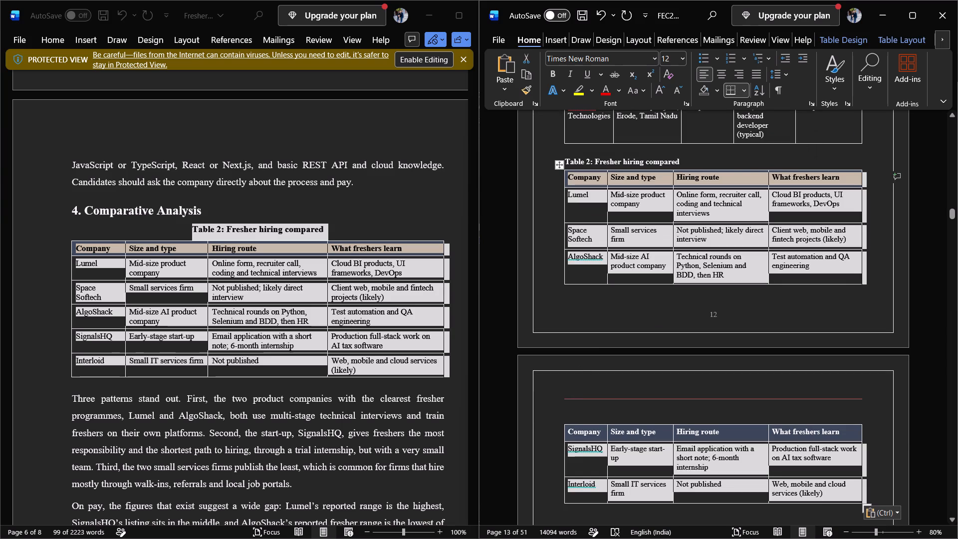
left_click(562, 160)
key("Tab")
key("Tab")
key("Tab")
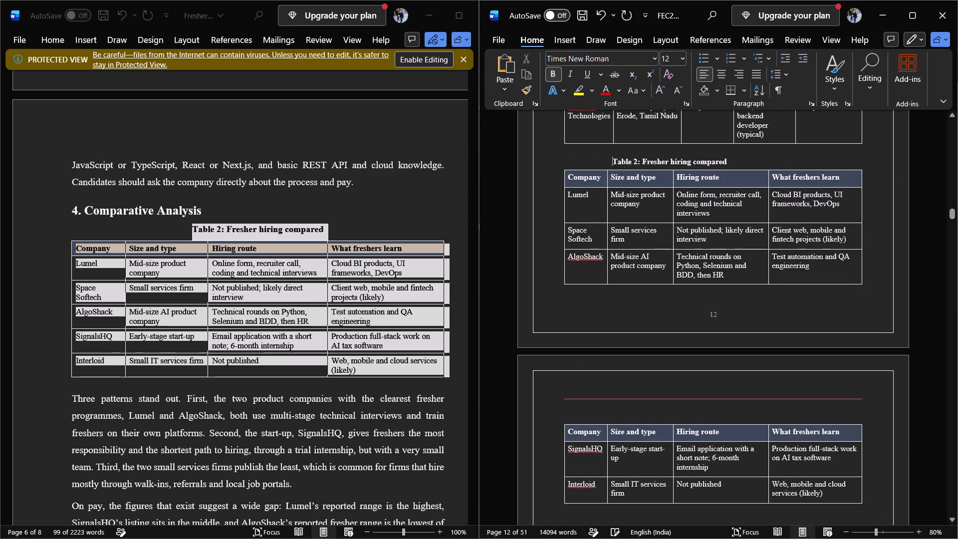
key("Tab")
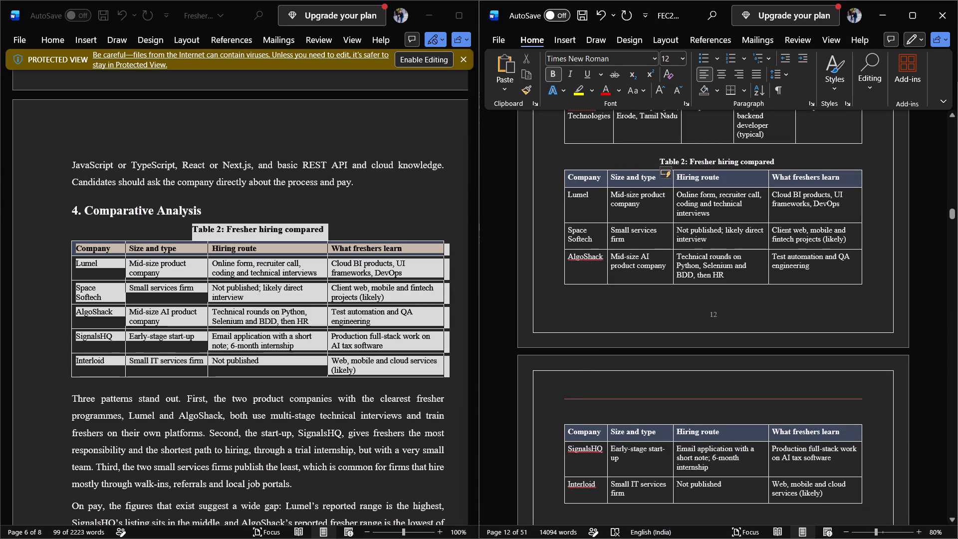
key("BackSpace")
Renumber the "Fresher hiring compared" caption as Table 2.1.2.
left_click(660, 159)
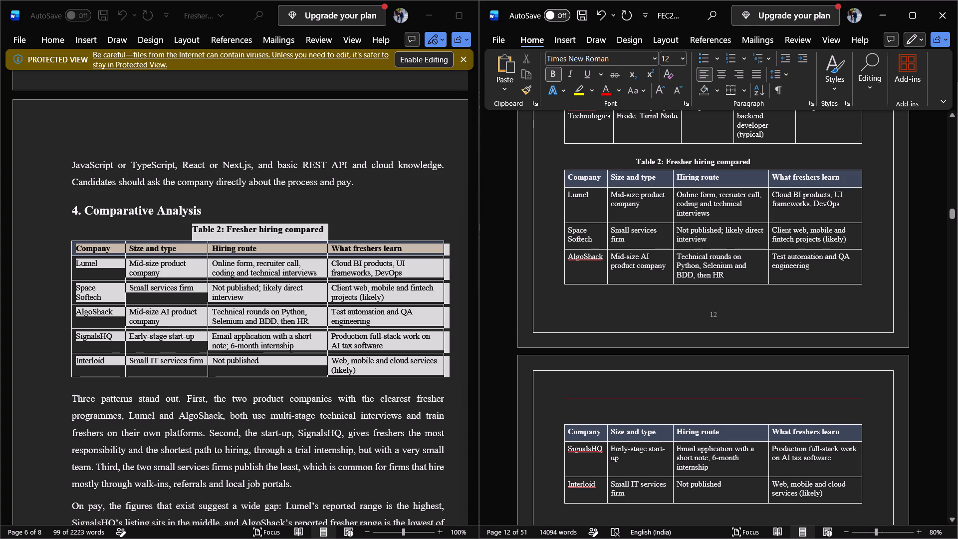
type(".1.")
key("2")
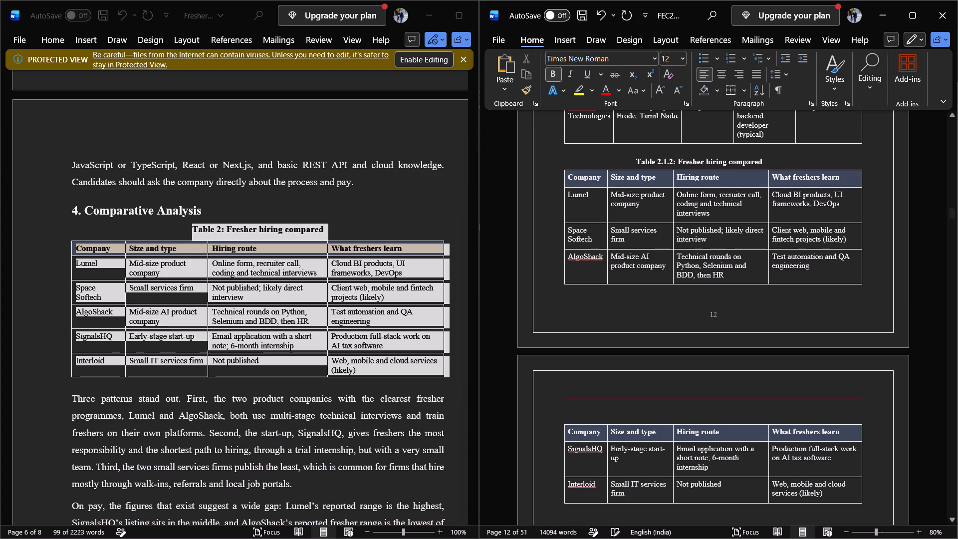
Delete two surplus blank lines between the hiring comparison table and the "Organisation and culture" heading.
scroll(652, 277, "down", 4)
left_click(566, 172)
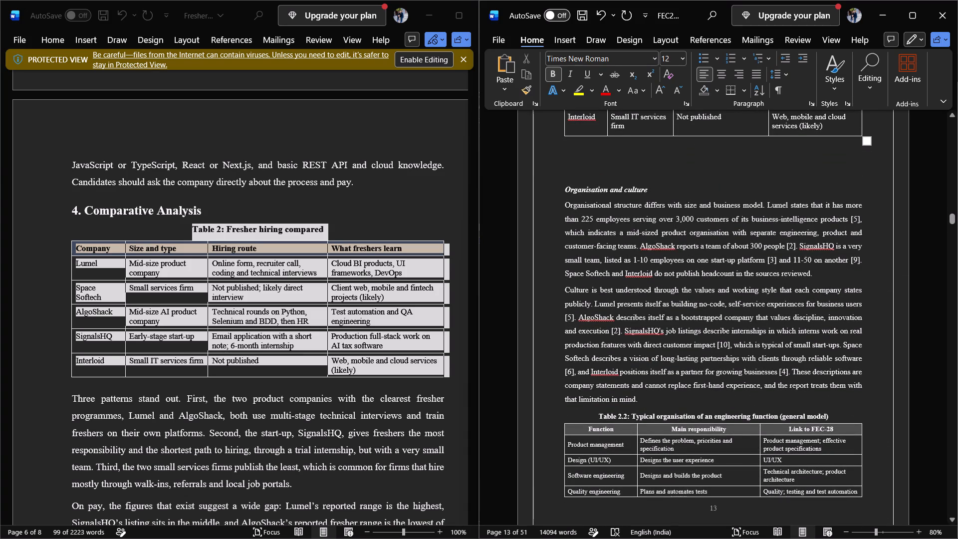
key("BackSpace")
key("BackSpace")
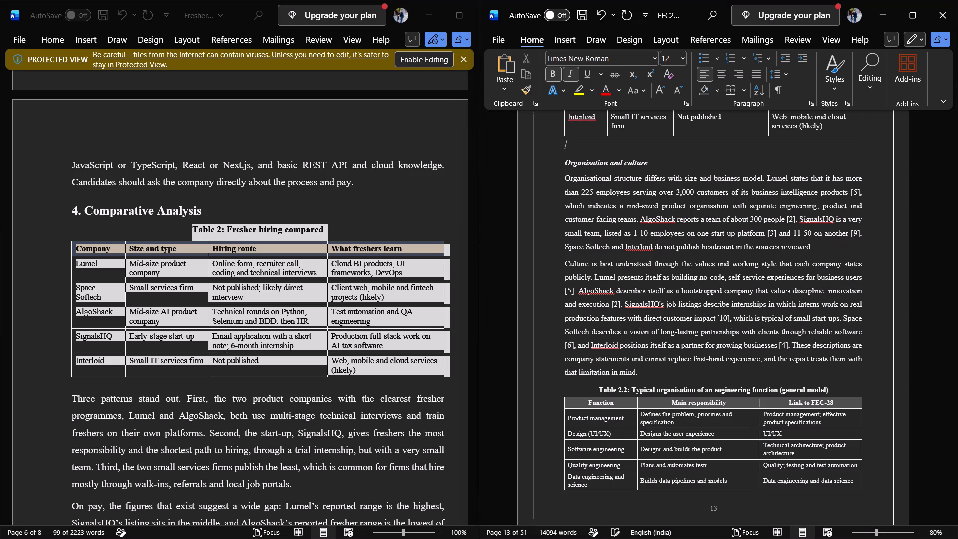
Start saving the case study report as a new copy, with the foundation course's assisment folder as the destination.
scroll(319, 378, "down", 5)
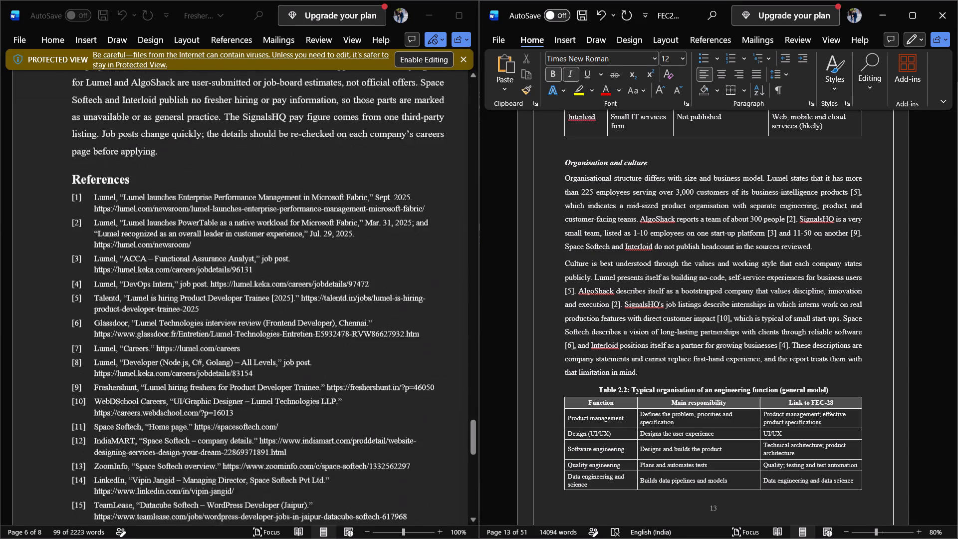
scroll(319, 378, "down", 6)
scroll(686, 447, "down", 20)
scroll(686, 447, "down", 17)
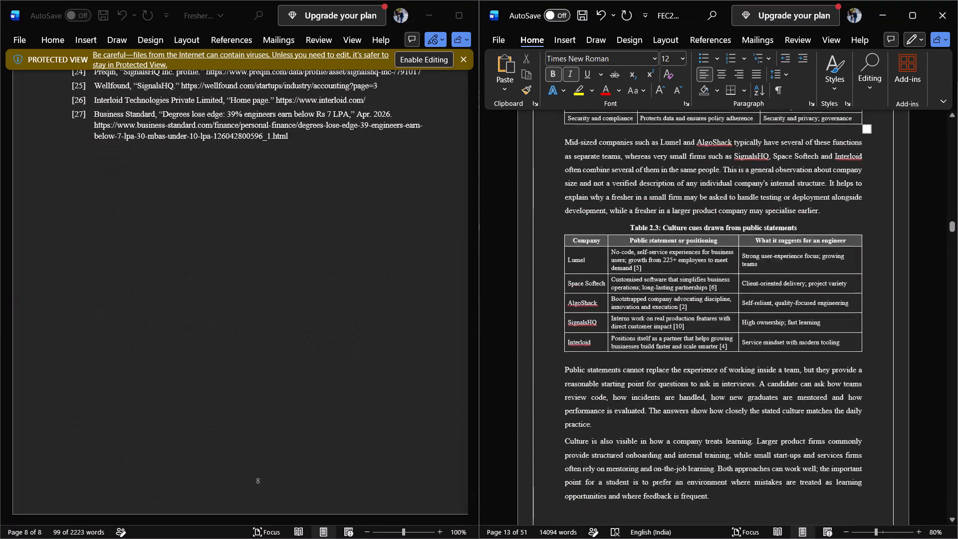
scroll(686, 447, "down", 20)
scroll(686, 447, "down", 20)
scroll(686, 447, "down", 20)
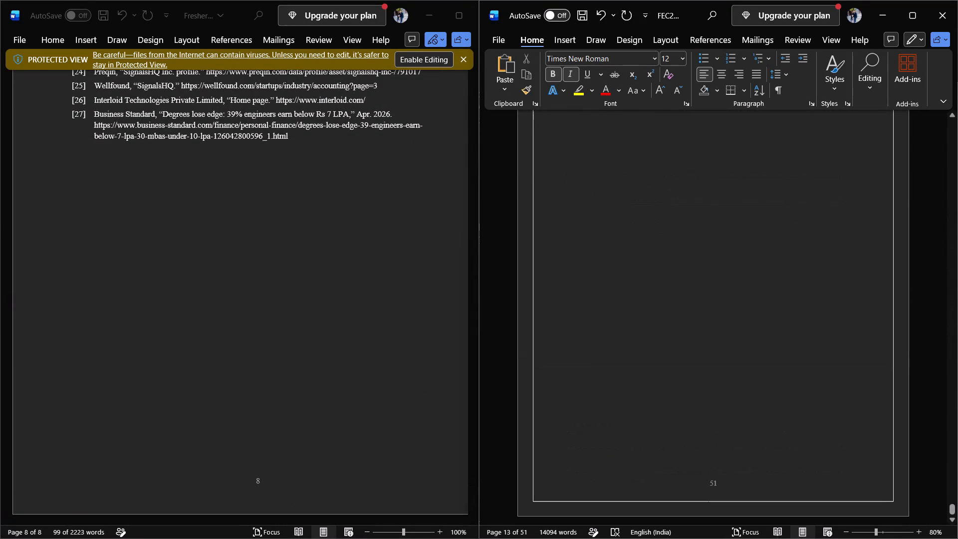
left_click(505, 39)
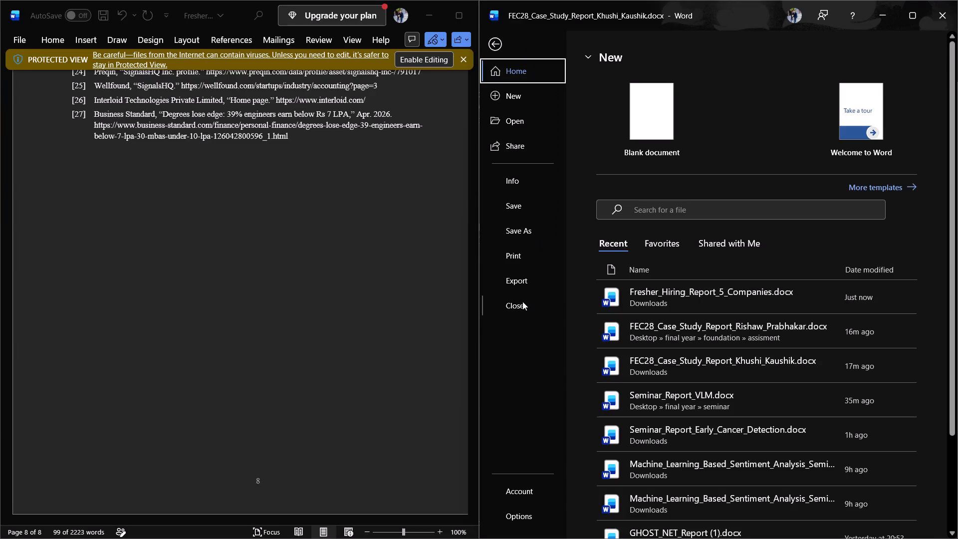
left_click(528, 235)
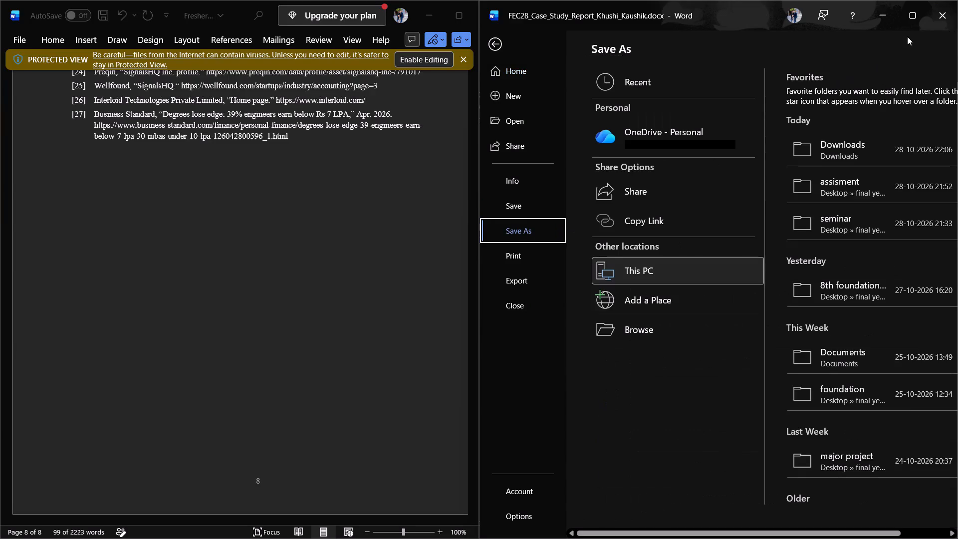
left_click(905, 25)
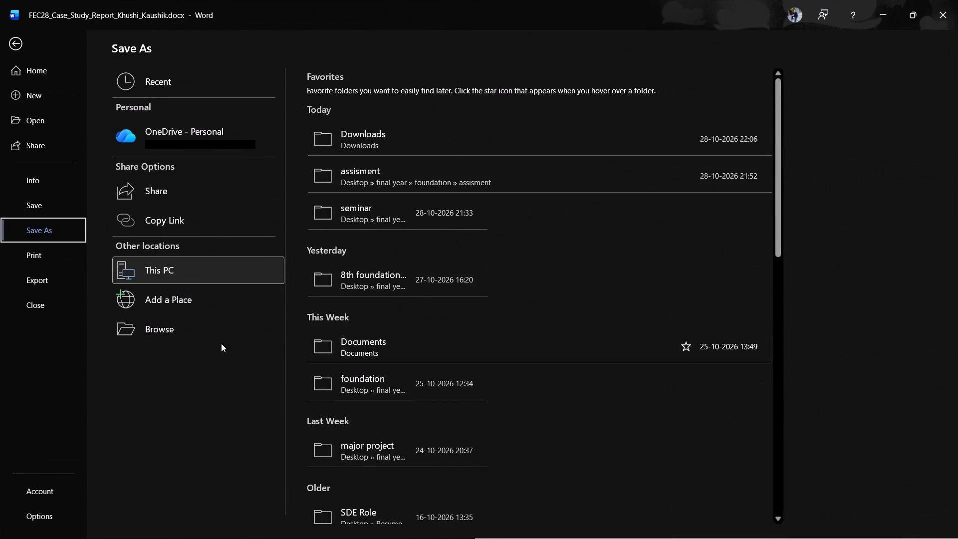
left_click(192, 327)
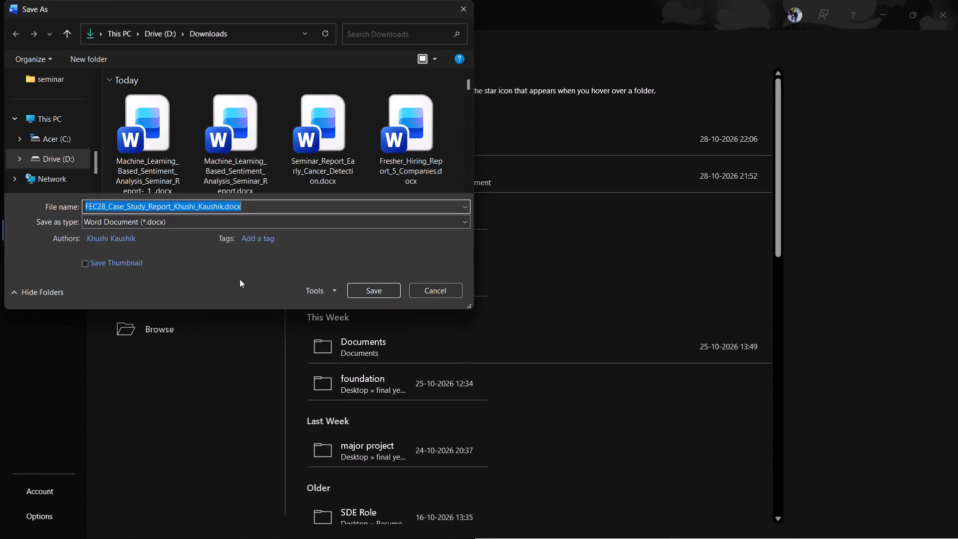
scroll(59, 125, "up", 2)
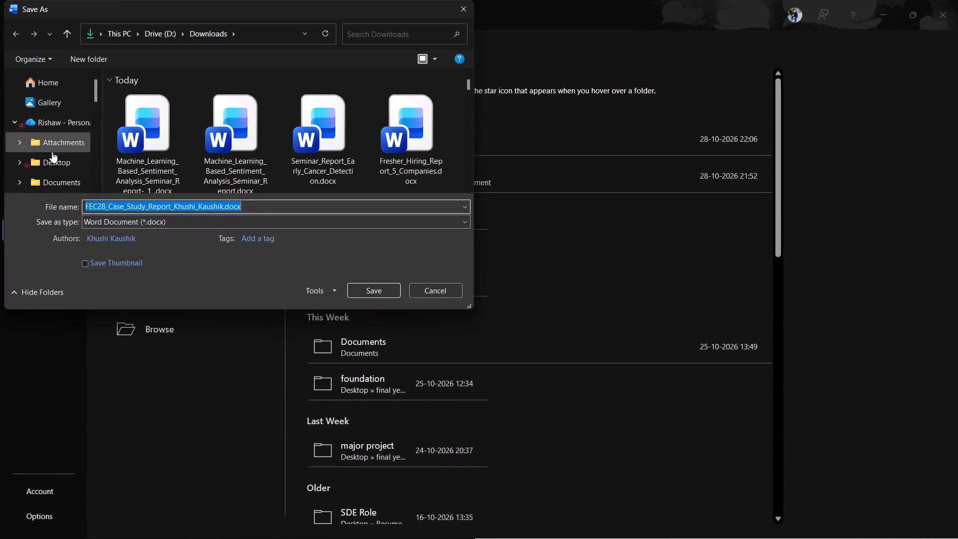
scroll(52, 152, "down", 1)
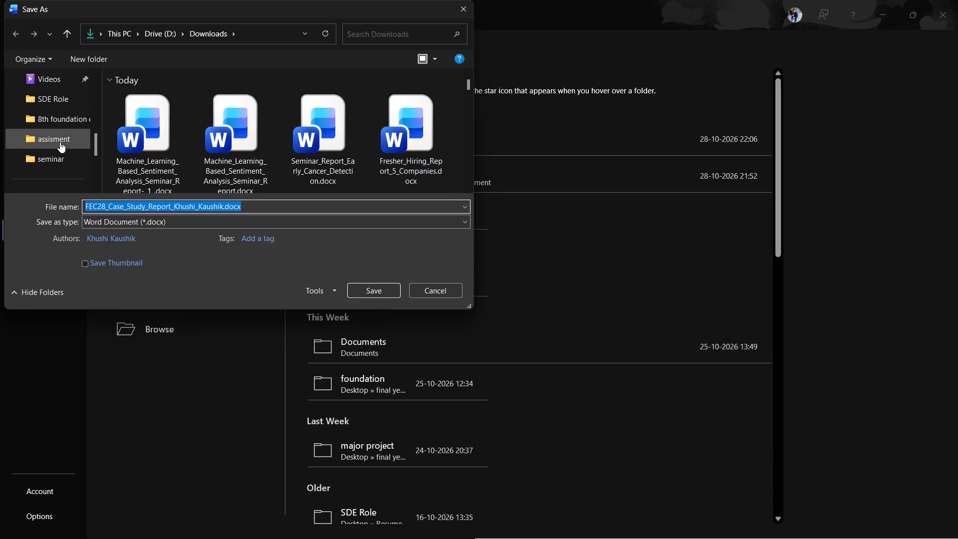
double_click(61, 139)
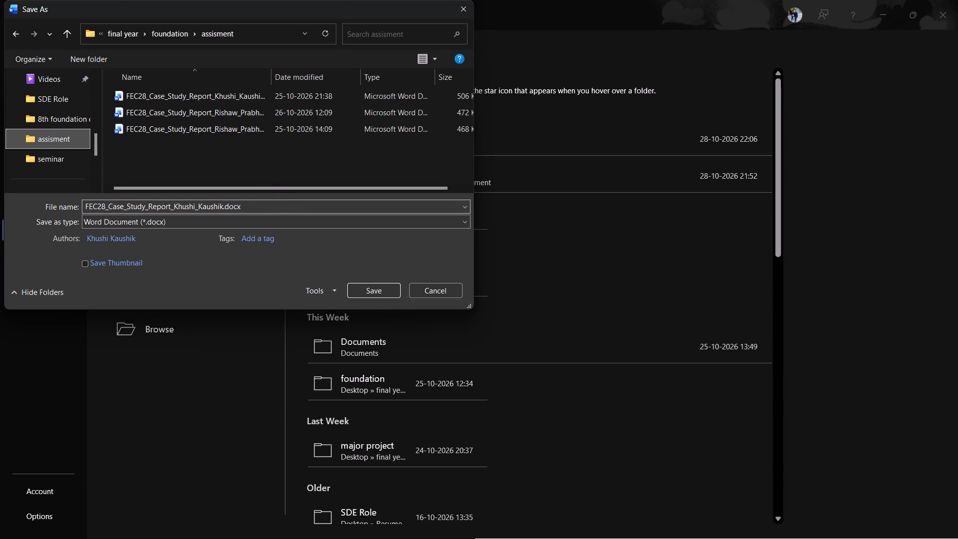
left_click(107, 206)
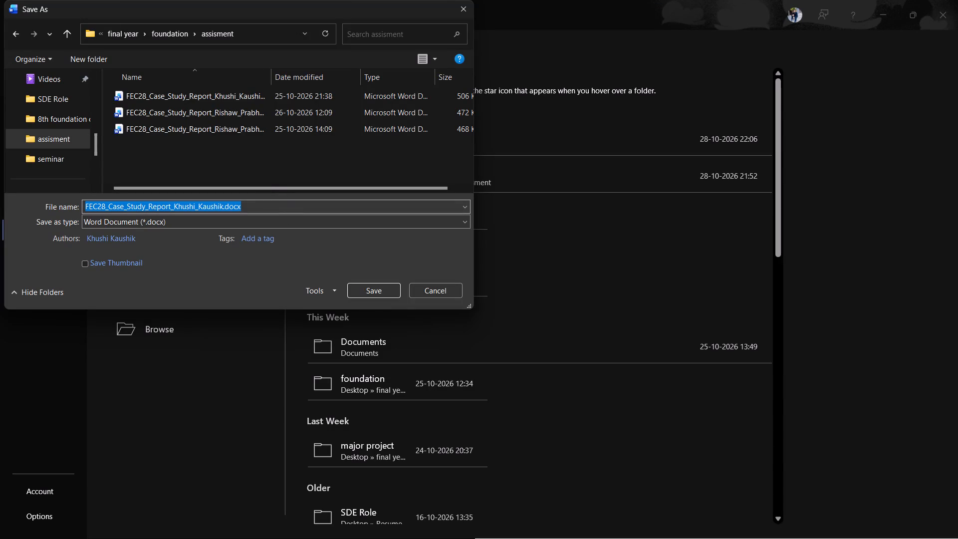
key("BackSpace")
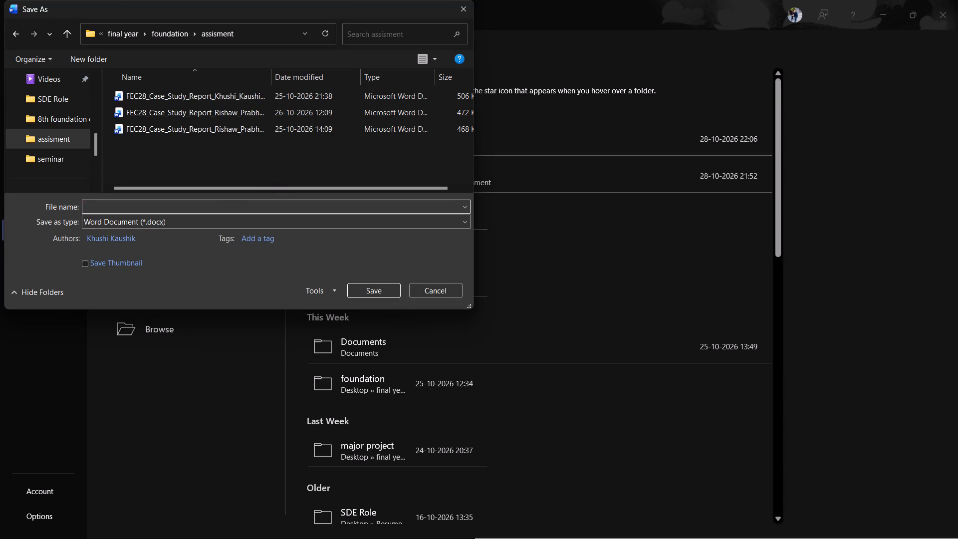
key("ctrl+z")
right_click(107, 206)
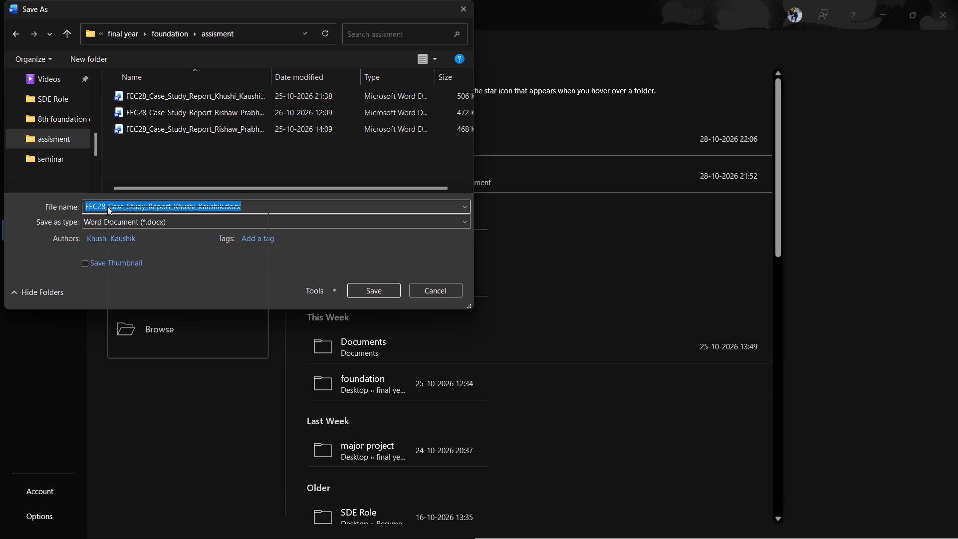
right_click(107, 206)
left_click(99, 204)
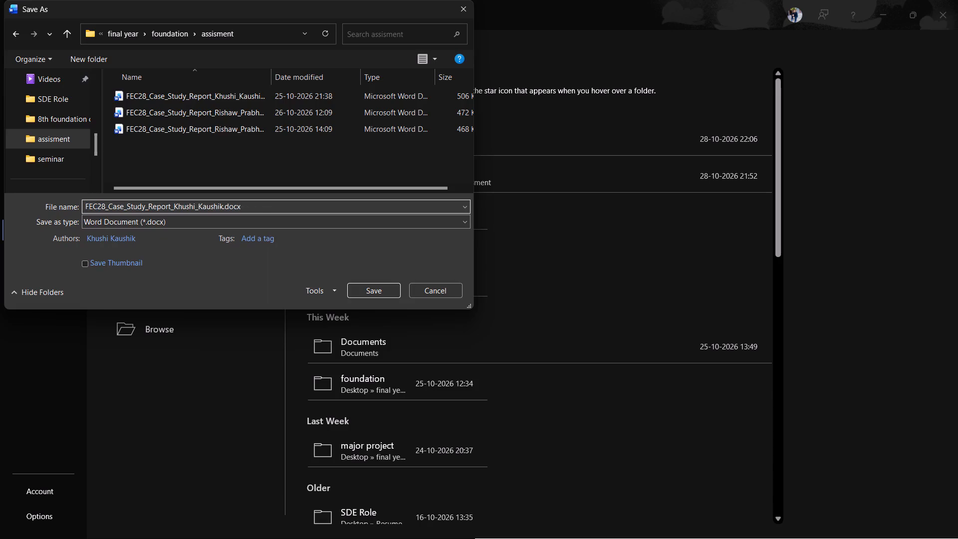
Remove the "FEC28_" prefix from the file name and save the copy as a Word document.
left_click(109, 205)
key("BackSpace")
key("BackSpace")
key("BackSpace")
key("BackSpace")
key("BackSpace")
key("BackSpace")
key("BackSpace")
key("BackSpace")
key("BackSpace")
key("BackSpace")
key("BackSpace")
key("BackSpace")
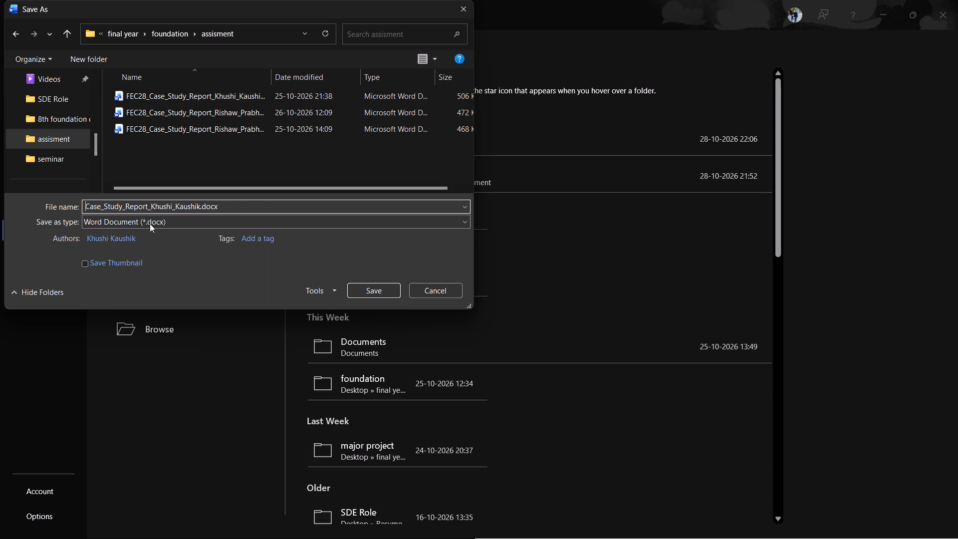
left_click(381, 287)
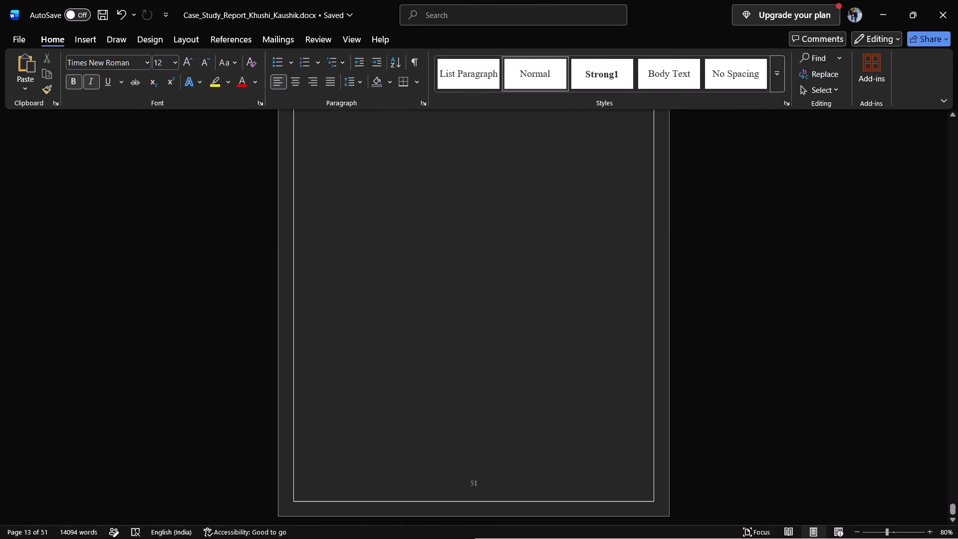
Switch to File Explorer and open the assisment folder that holds the saved report copy.
left_click(268, 525)
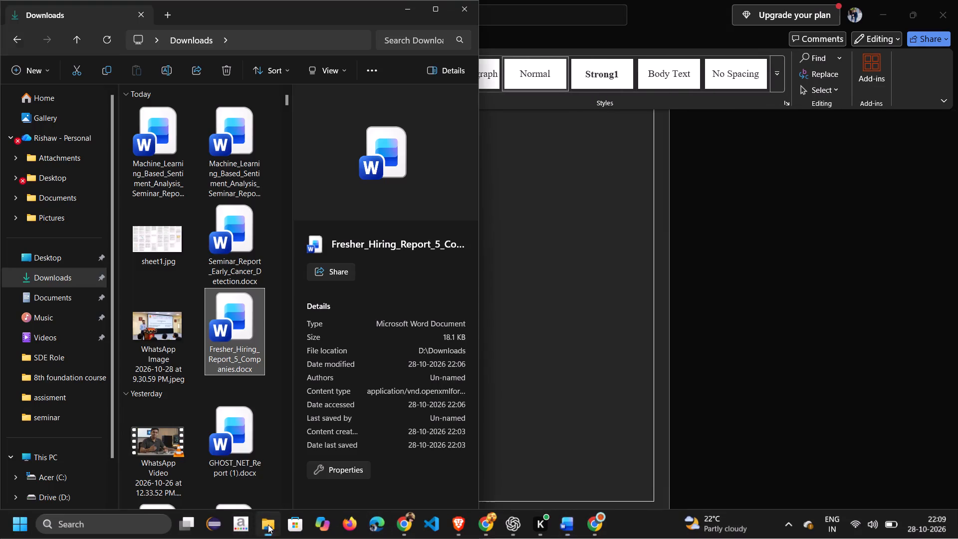
left_click(62, 264)
left_click(65, 395)
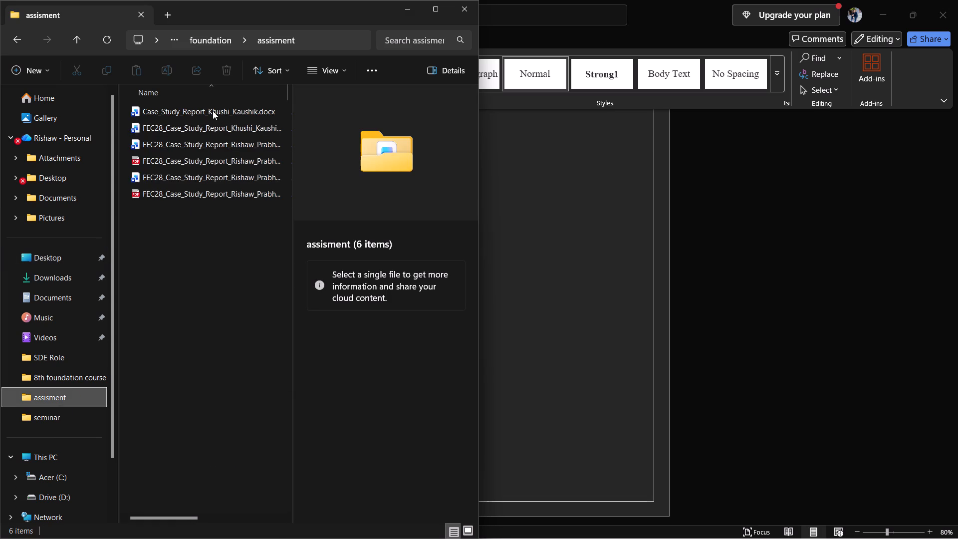
double_click(206, 128)
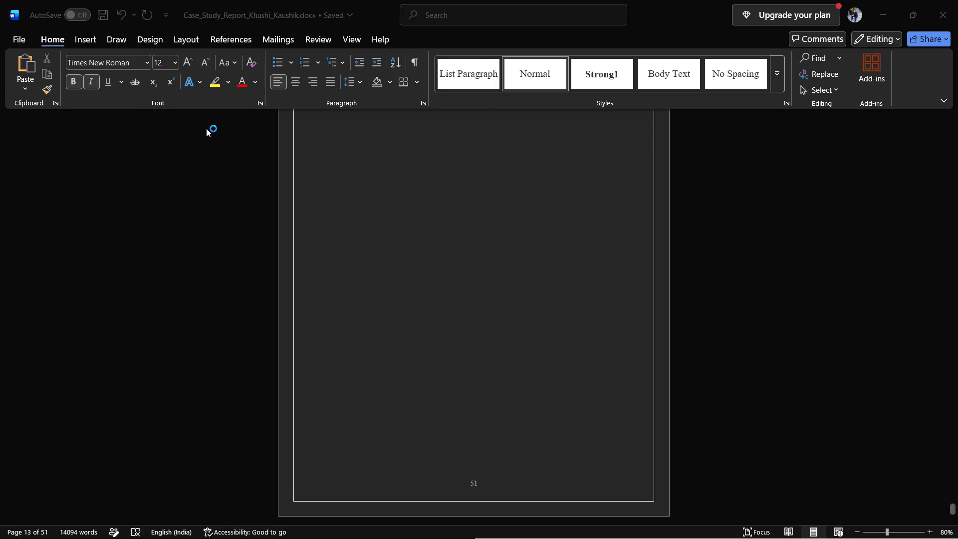
scroll(452, 390, "down", 6)
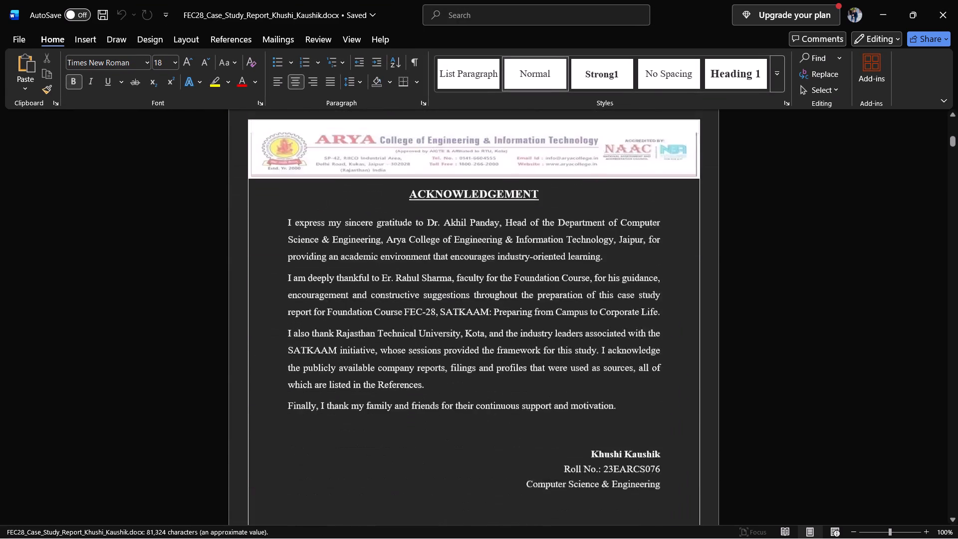
scroll(452, 390, "down", 10)
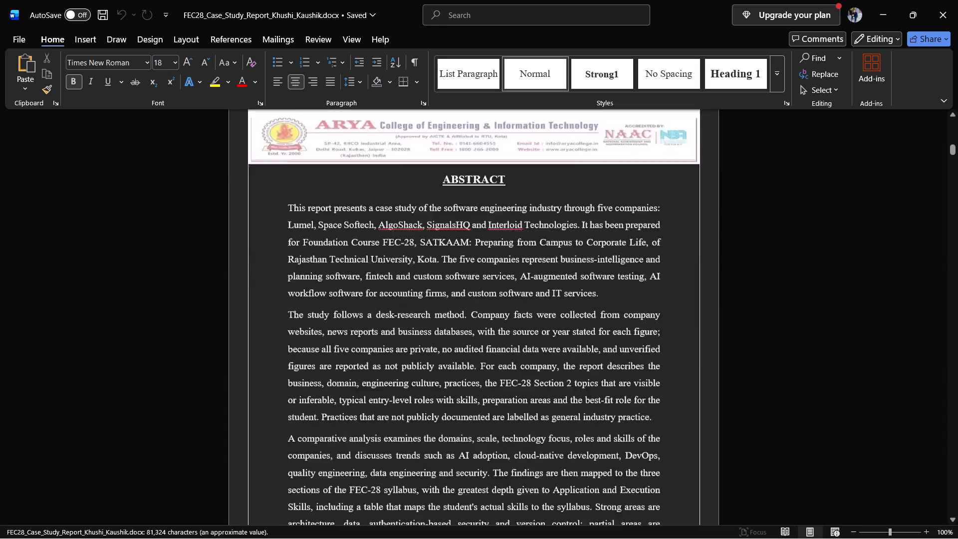
scroll(452, 390, "down", 7)
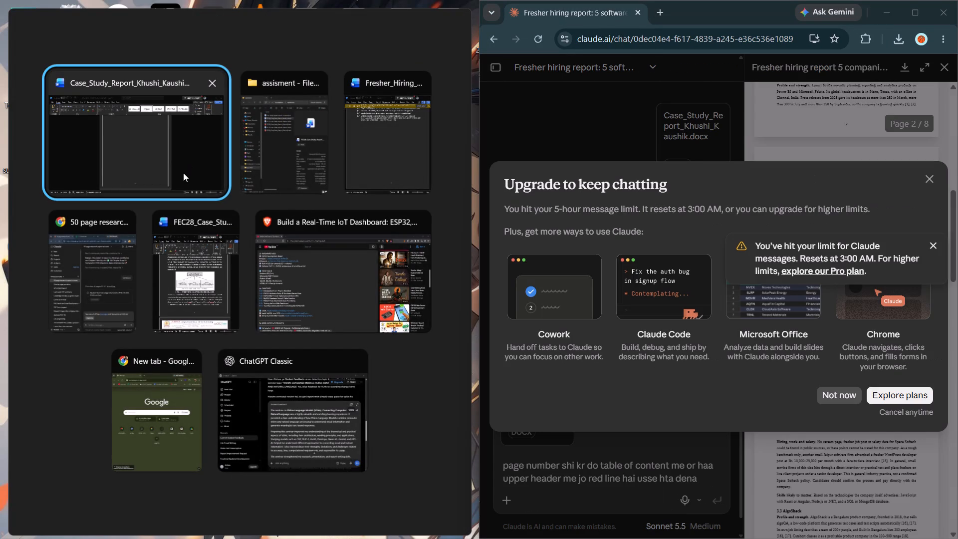
left_click(184, 173)
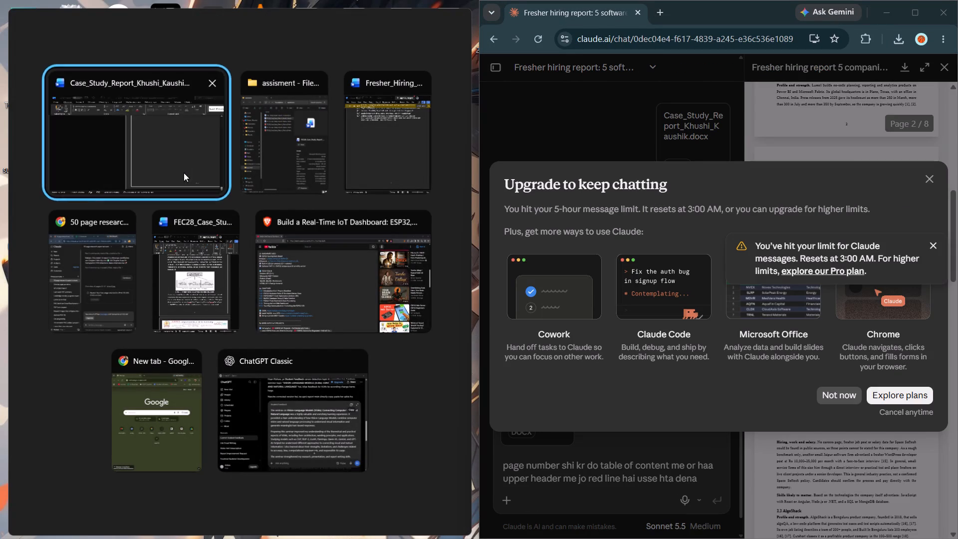
Delete the ARYA College banner image from the first page header of the case study report.
scroll(228, 257, "up", 20)
scroll(228, 257, "up", 17)
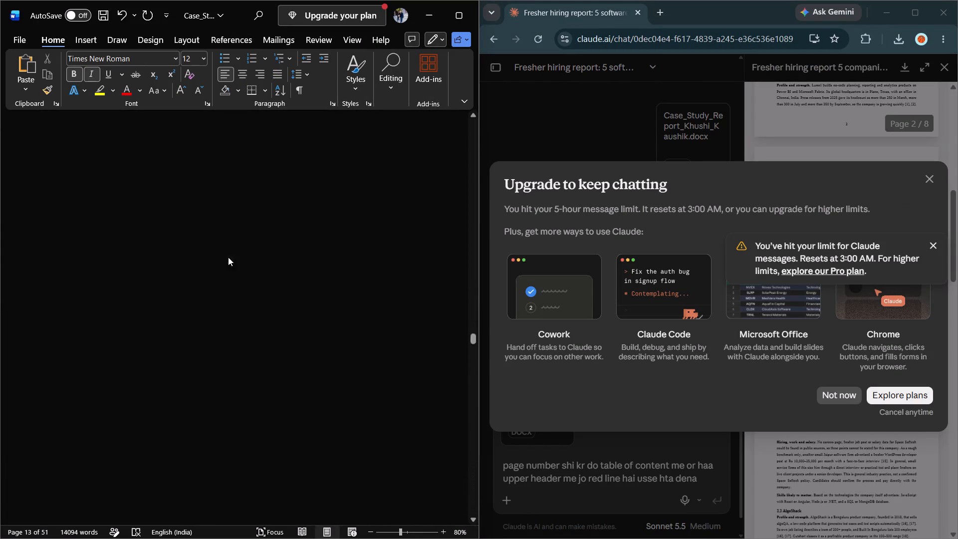
scroll(228, 257, "up", 16)
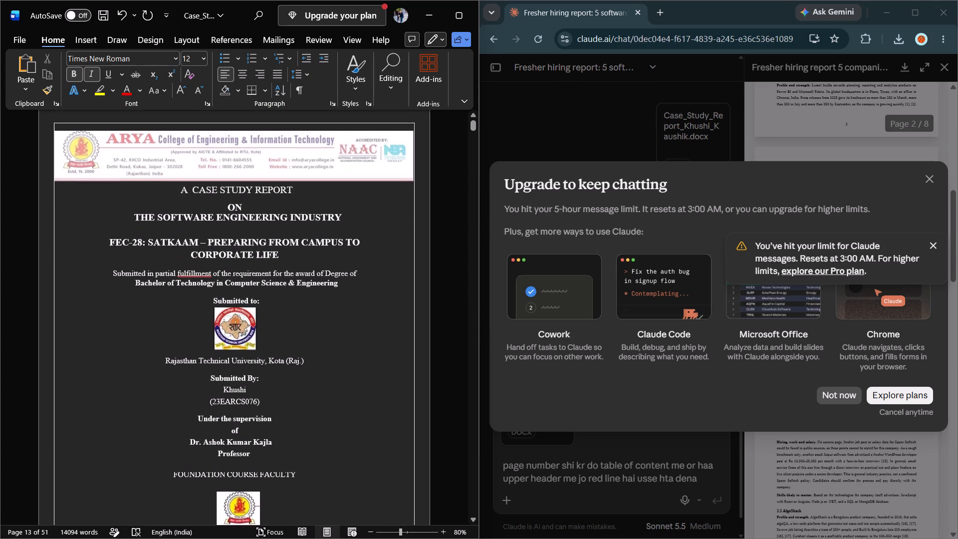
left_click(298, 165)
double_click(297, 166)
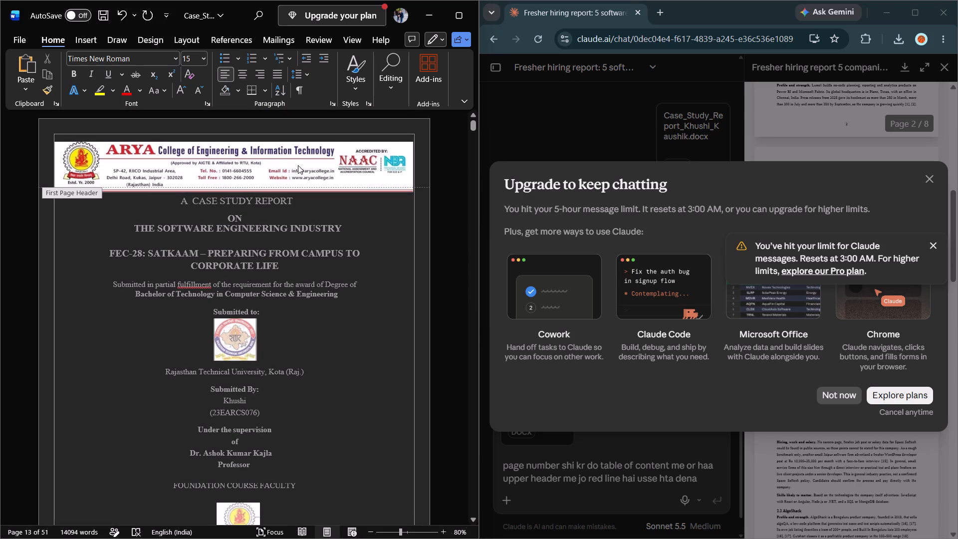
key("BackSpace")
key("Delete")
key("Delete")
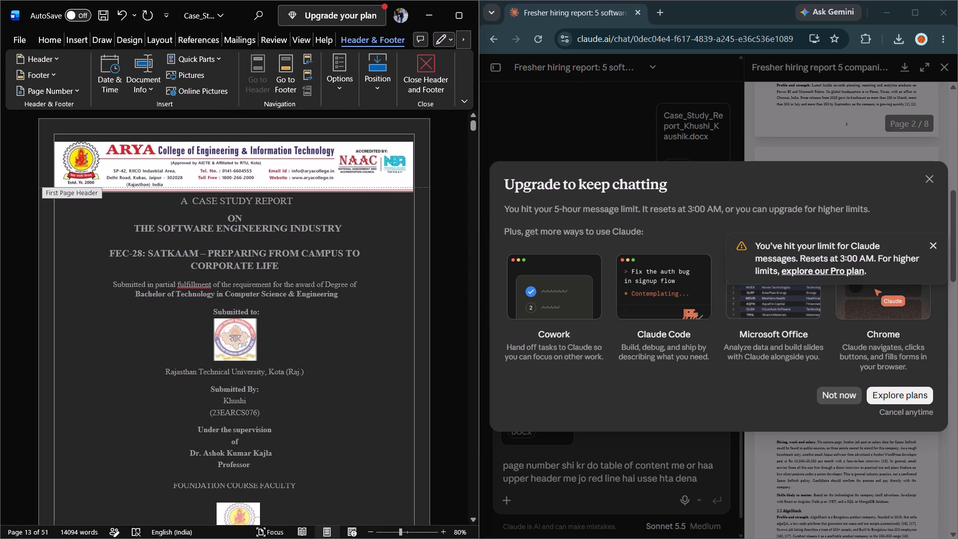
left_click(298, 165)
key("Delete")
key("Delete")
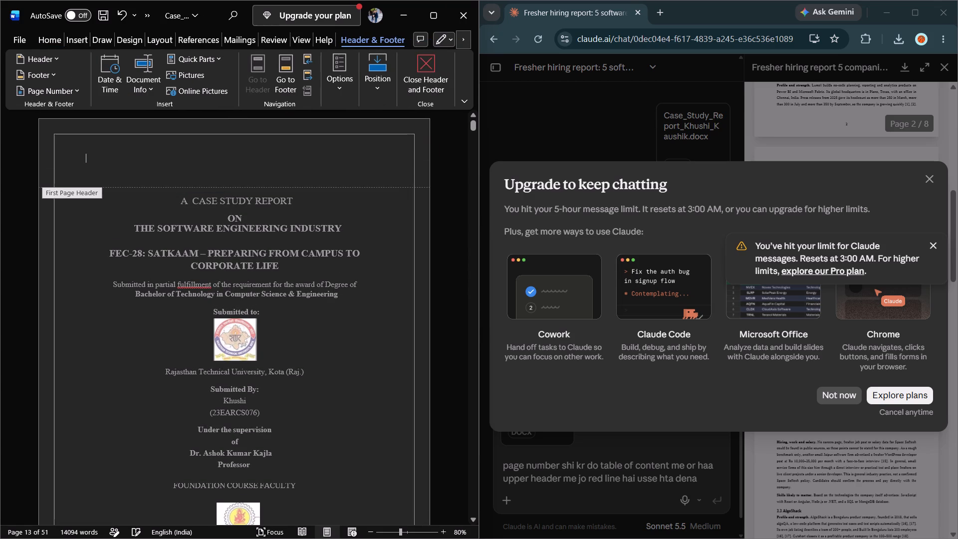
Try to clear the rest of the first page header of the report with the Remove Header command.
left_click(286, 186)
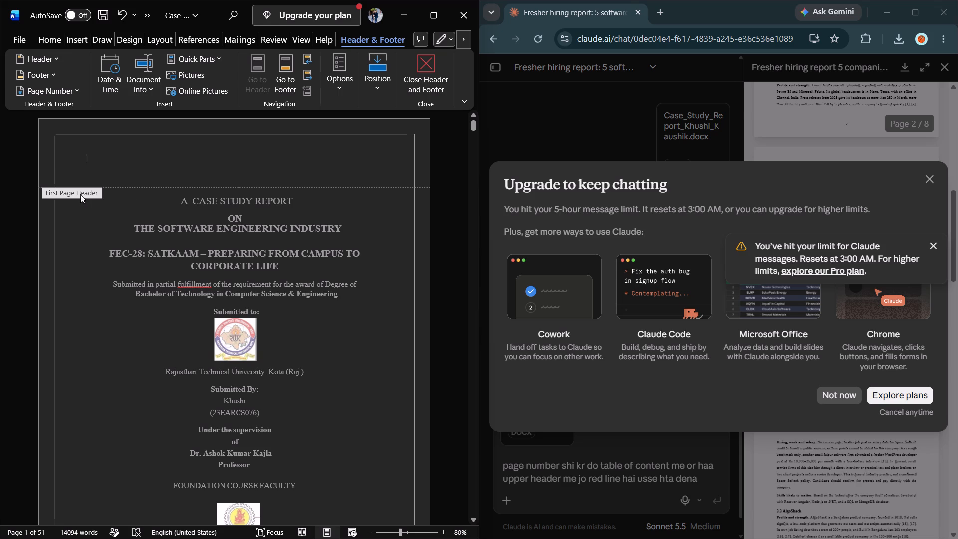
left_click(80, 188)
left_click(56, 56)
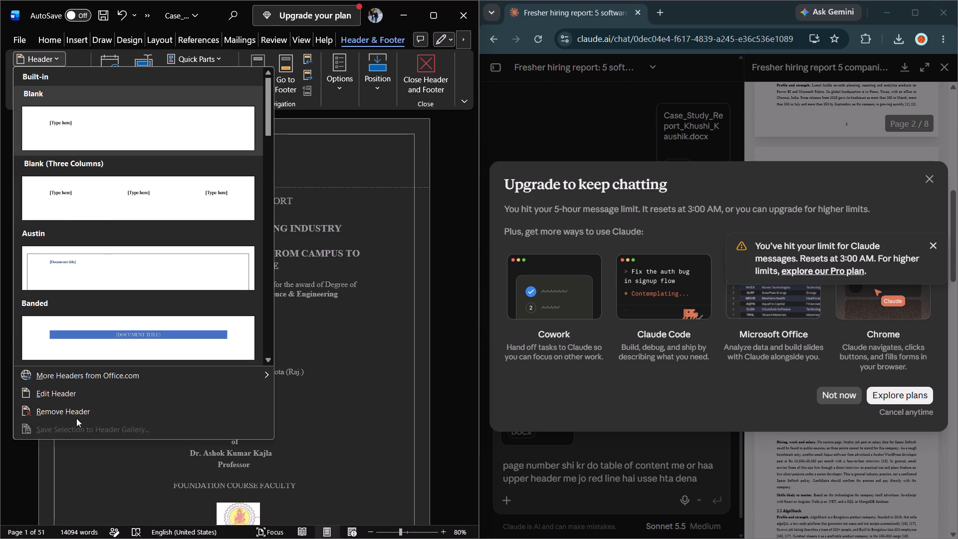
left_click(77, 411)
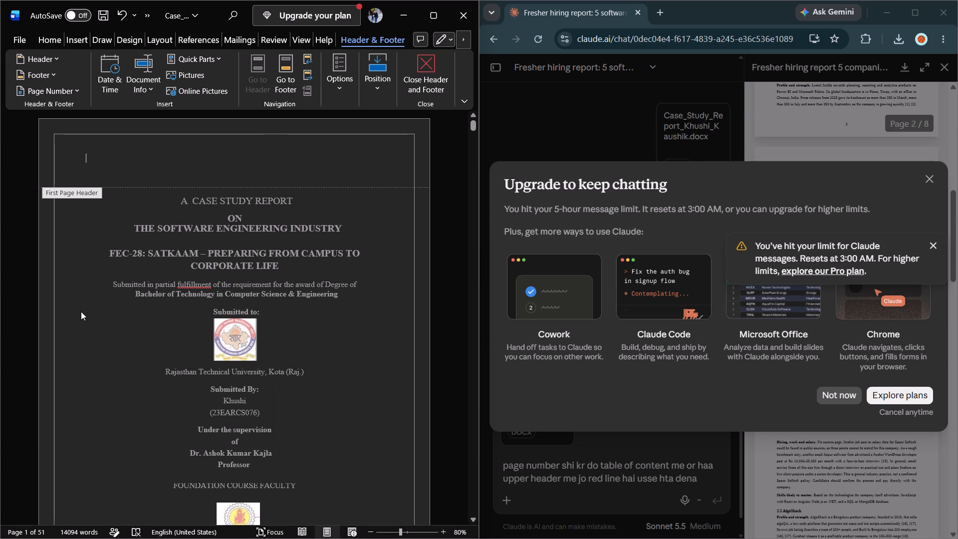
left_click(109, 177)
left_click(52, 70)
left_click(54, 52)
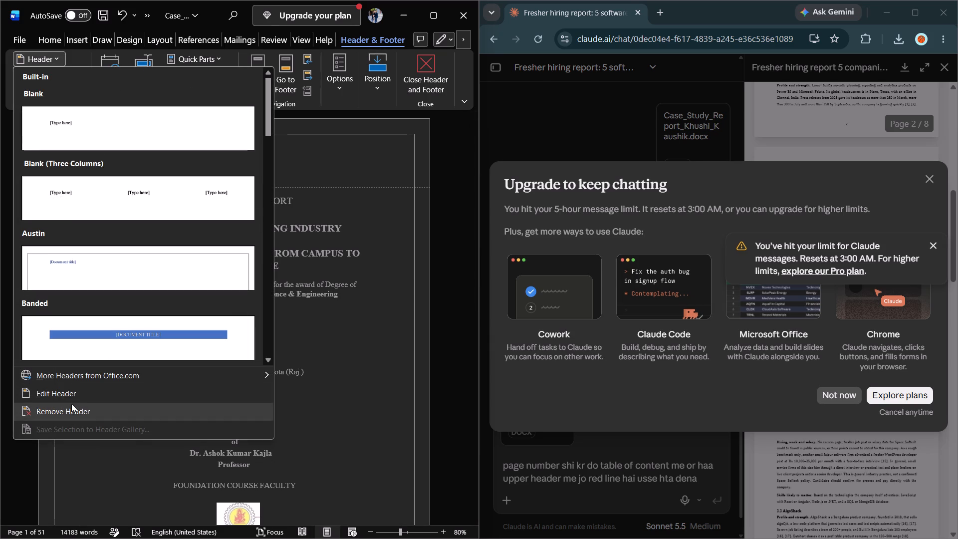
left_click(71, 407)
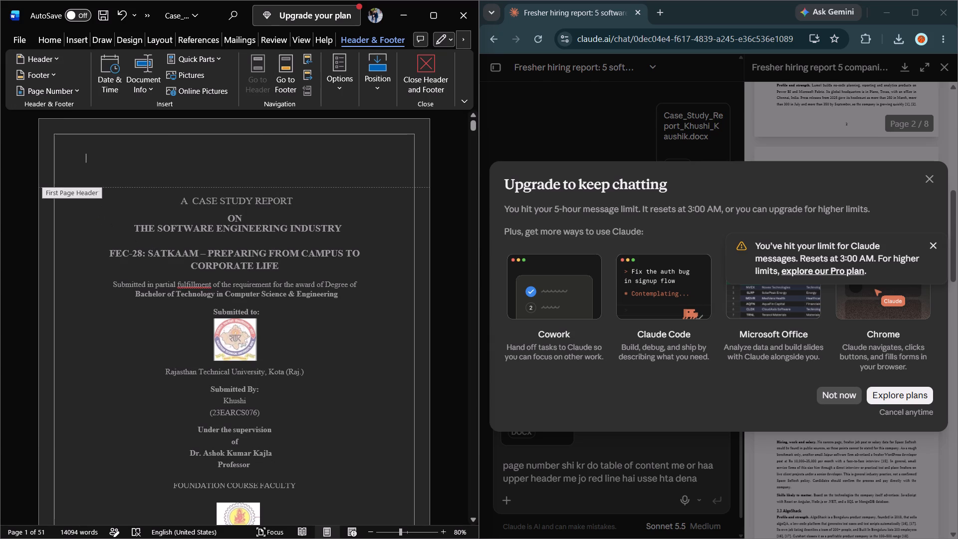
left_click(116, 170)
left_click(107, 173)
left_click(111, 177)
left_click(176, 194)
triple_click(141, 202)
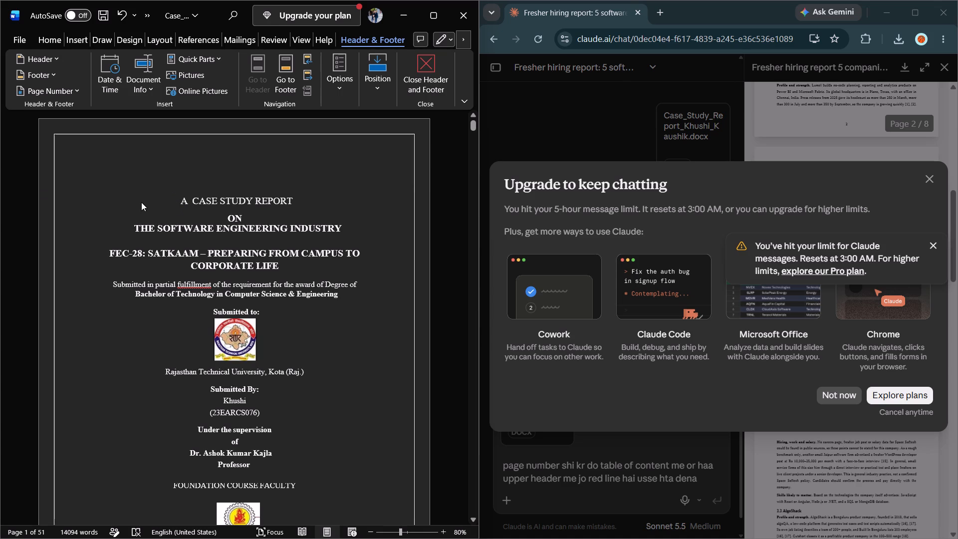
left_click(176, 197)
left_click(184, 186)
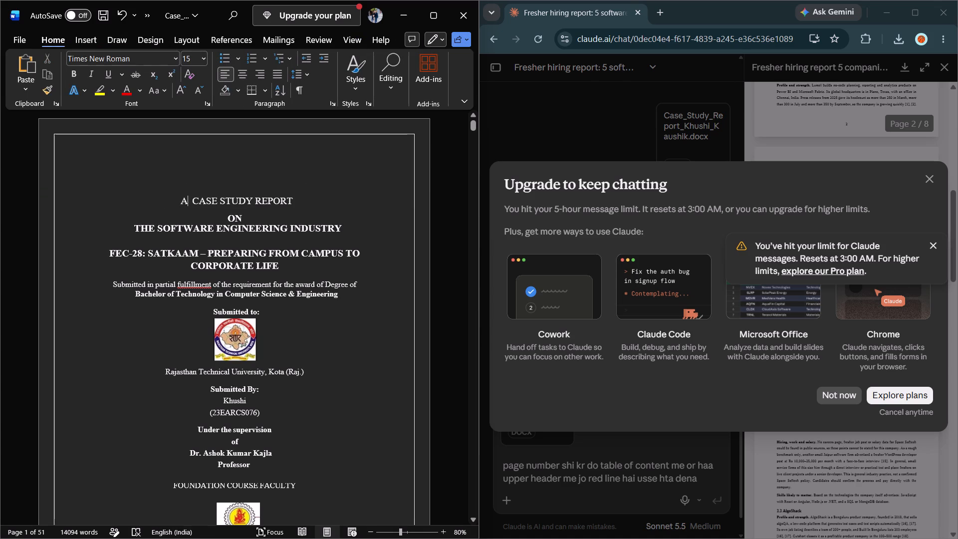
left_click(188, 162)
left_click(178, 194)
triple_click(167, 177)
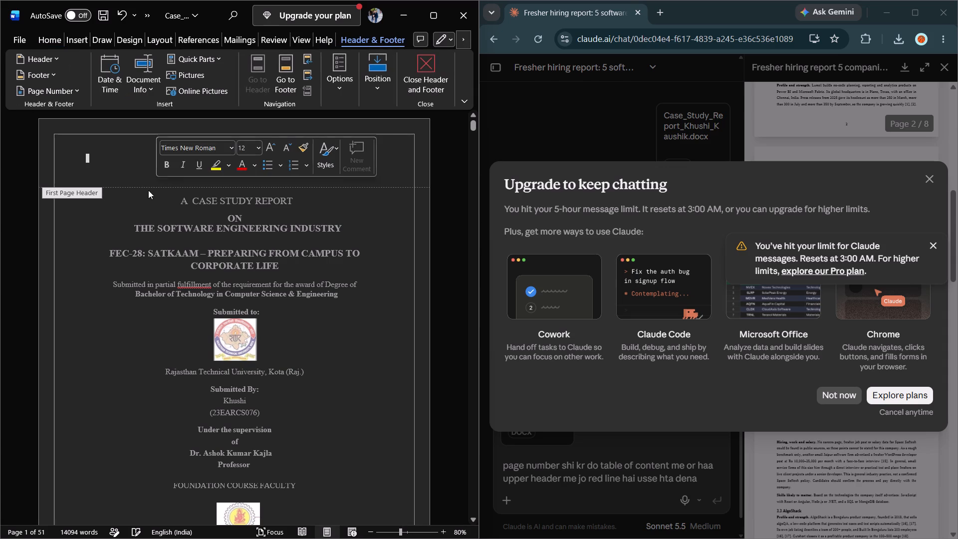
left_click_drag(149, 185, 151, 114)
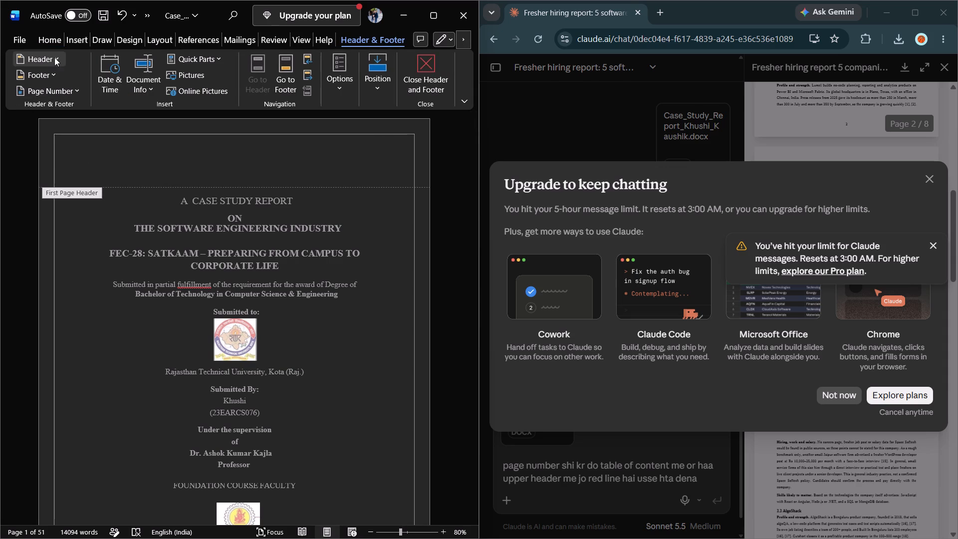
Apply Remove Footer to the report's first page and leave header and footer editing.
left_click(53, 74)
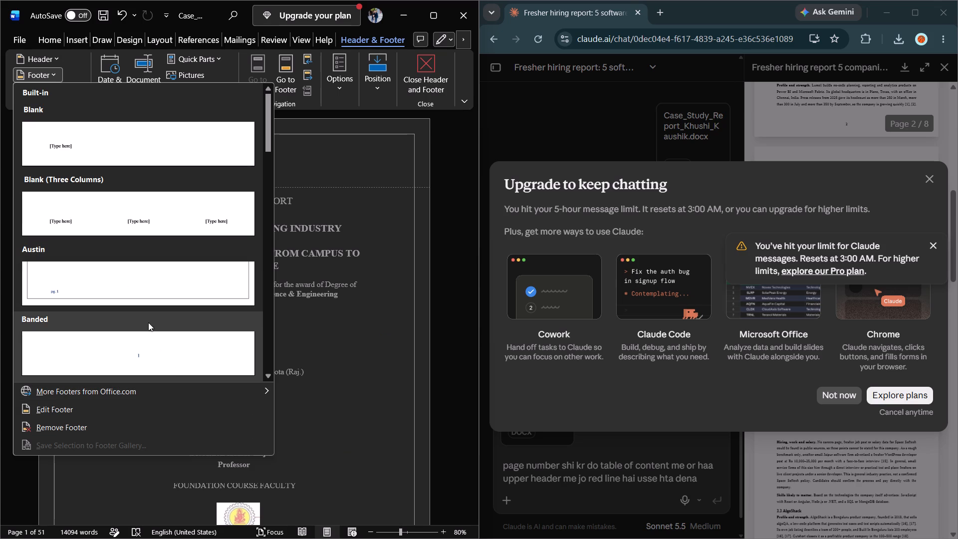
left_click(73, 426)
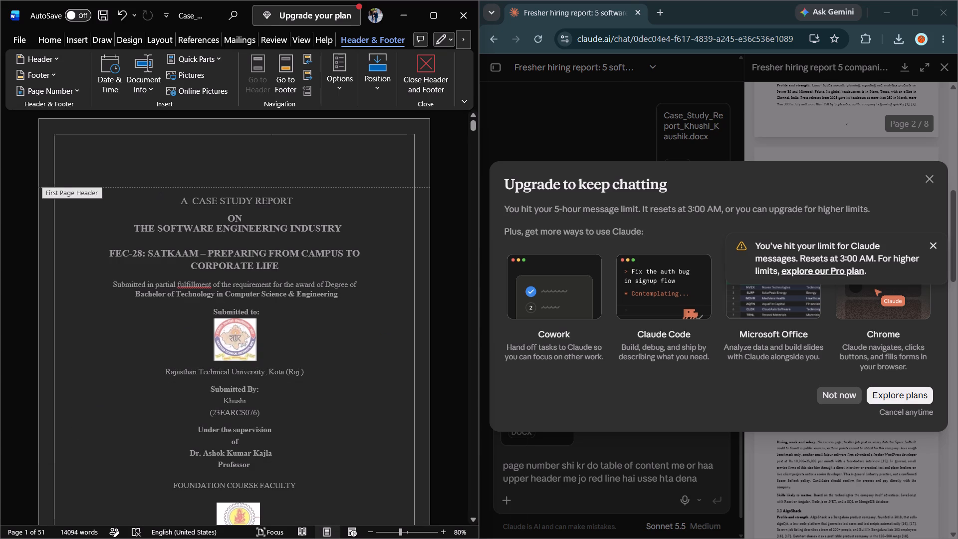
scroll(255, 166, "down", 1)
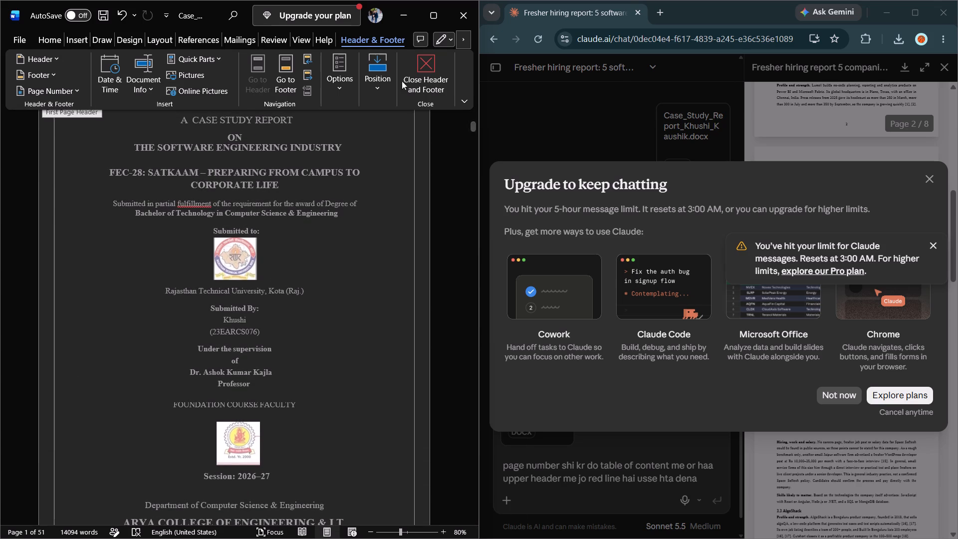
left_click(430, 86)
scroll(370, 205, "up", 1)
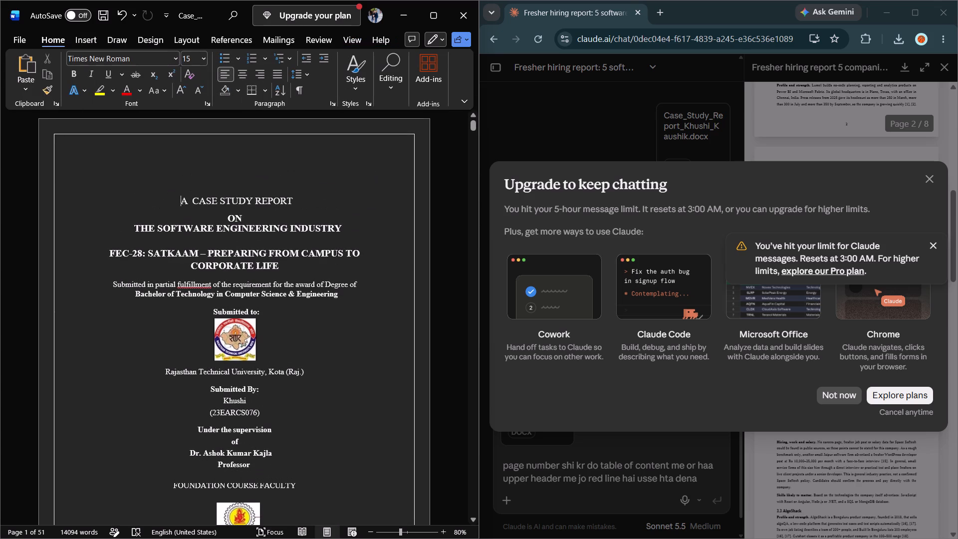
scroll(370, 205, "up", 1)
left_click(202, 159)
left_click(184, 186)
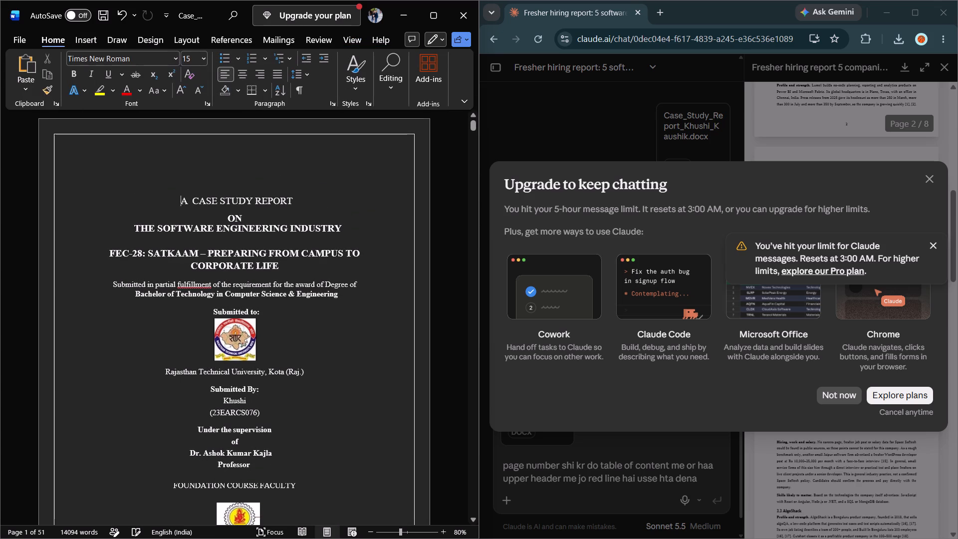
scroll(289, 226, "down", 5)
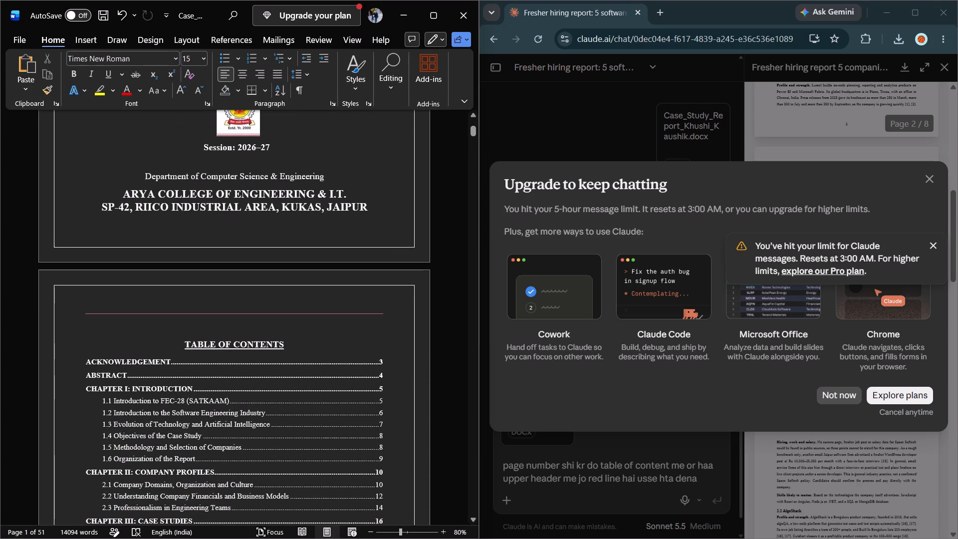
double_click(278, 310)
left_click(278, 310)
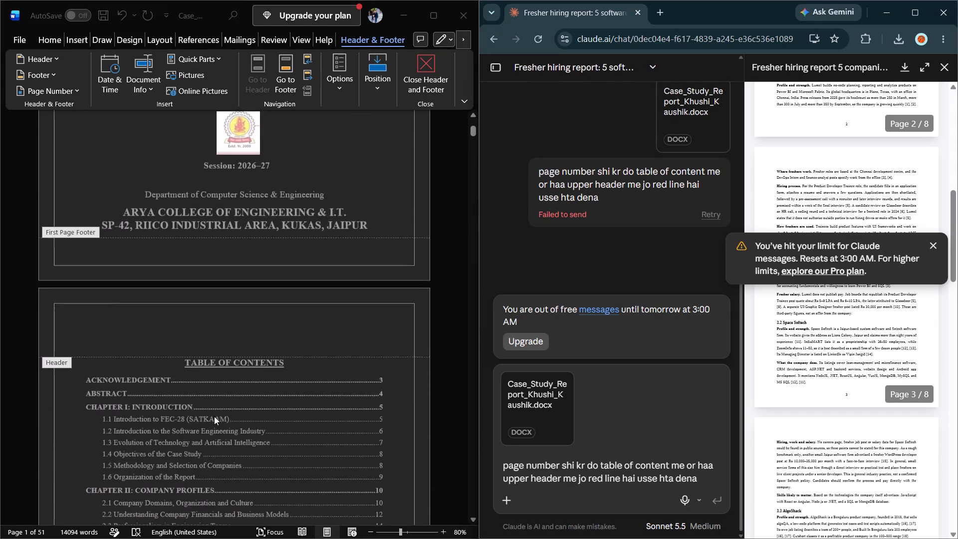
scroll(214, 416, "down", 1)
scroll(214, 416, "up", 1)
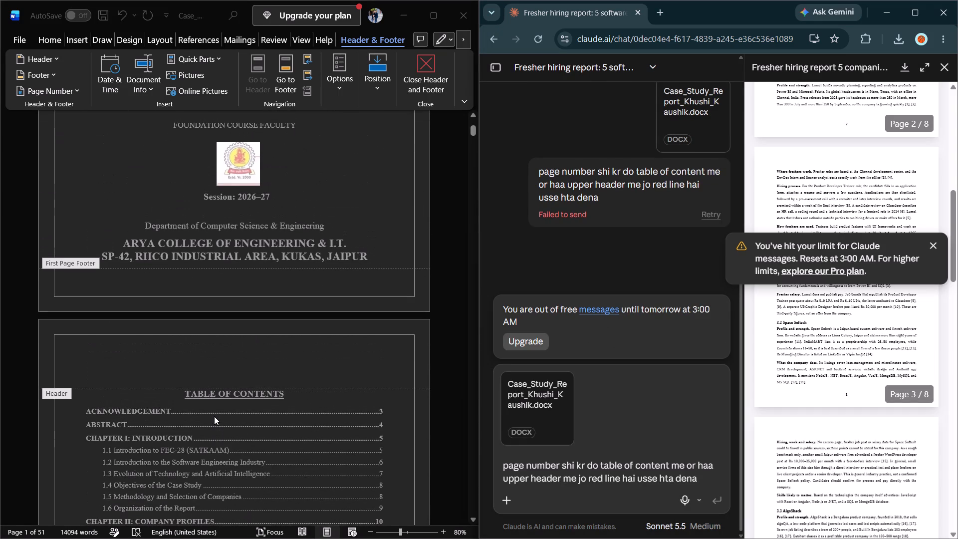
scroll(214, 416, "down", 5)
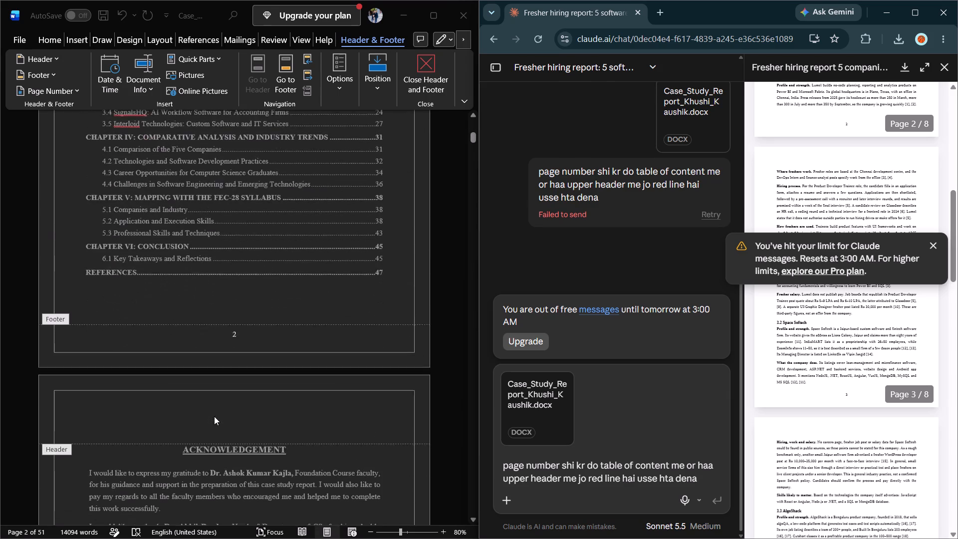
Examine the header areas of the acknowledgement, cover and table of contents pages, and leave header and footer editing.
scroll(214, 416, "down", 1)
left_click(215, 242)
triple_click(227, 294)
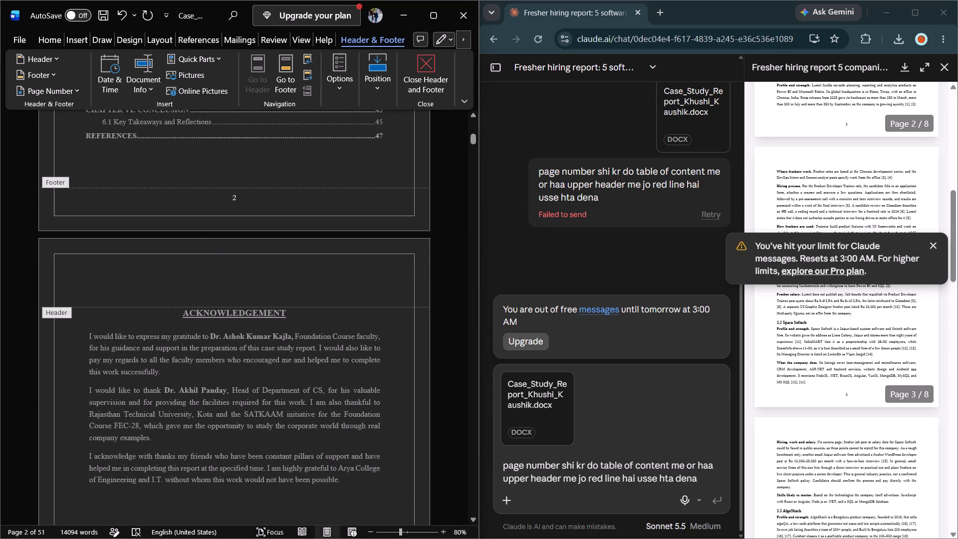
double_click(227, 294)
double_click(204, 292)
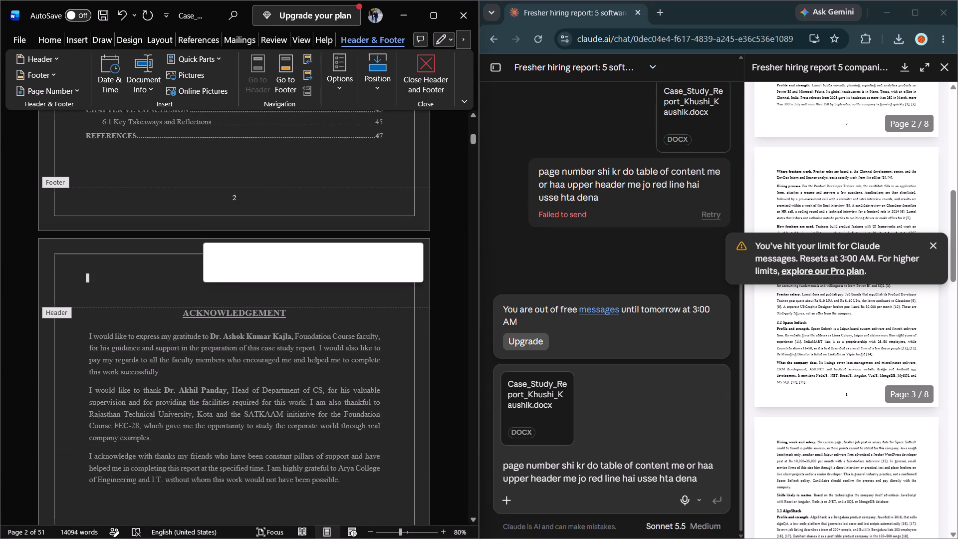
scroll(204, 292, "up", 5)
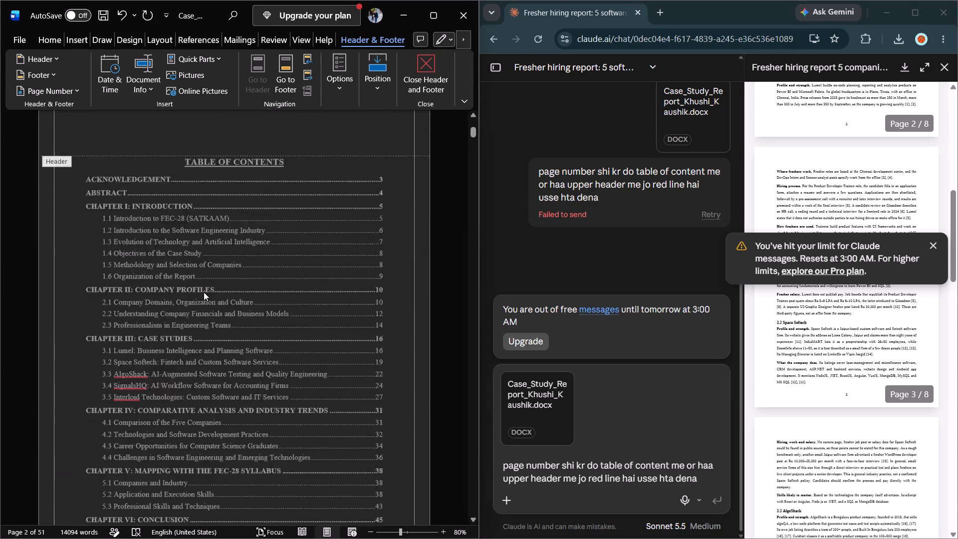
scroll(204, 292, "up", 5)
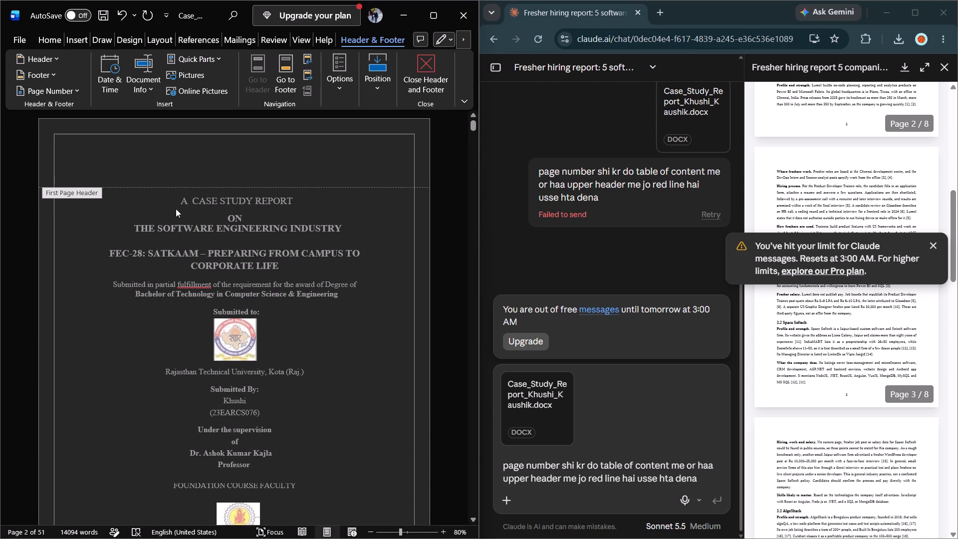
left_click(203, 181)
double_click(203, 180)
left_click(137, 191)
scroll(207, 284, "down", 2)
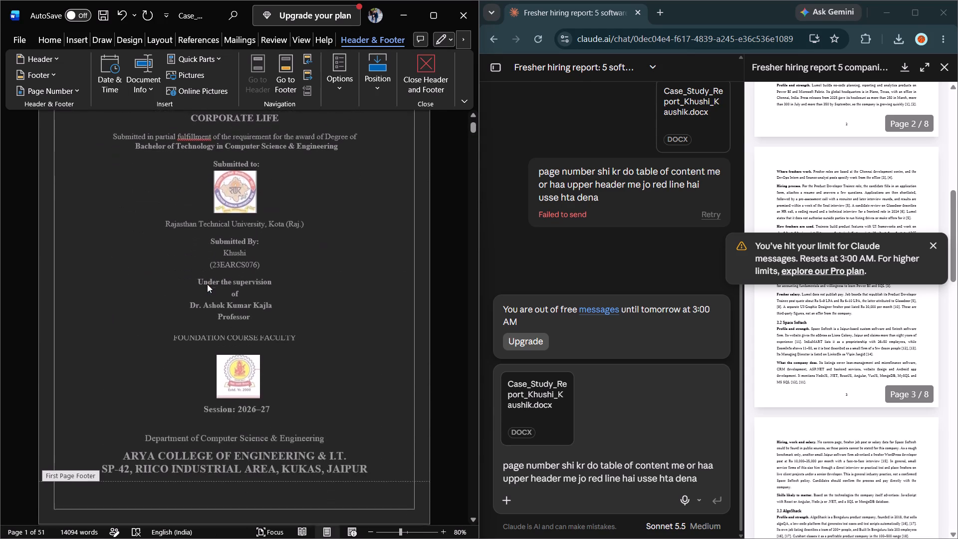
scroll(207, 284, "down", 3)
left_click(313, 163)
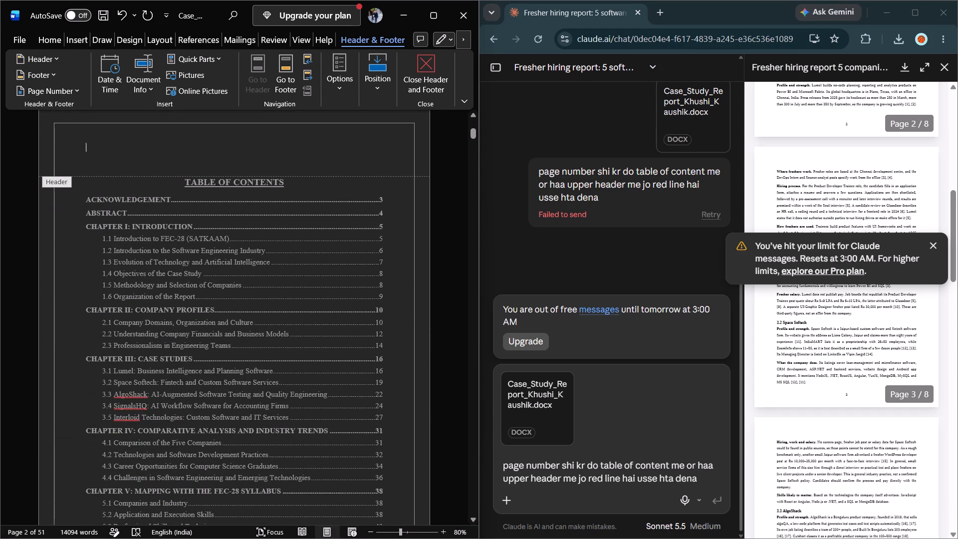
double_click(392, 203)
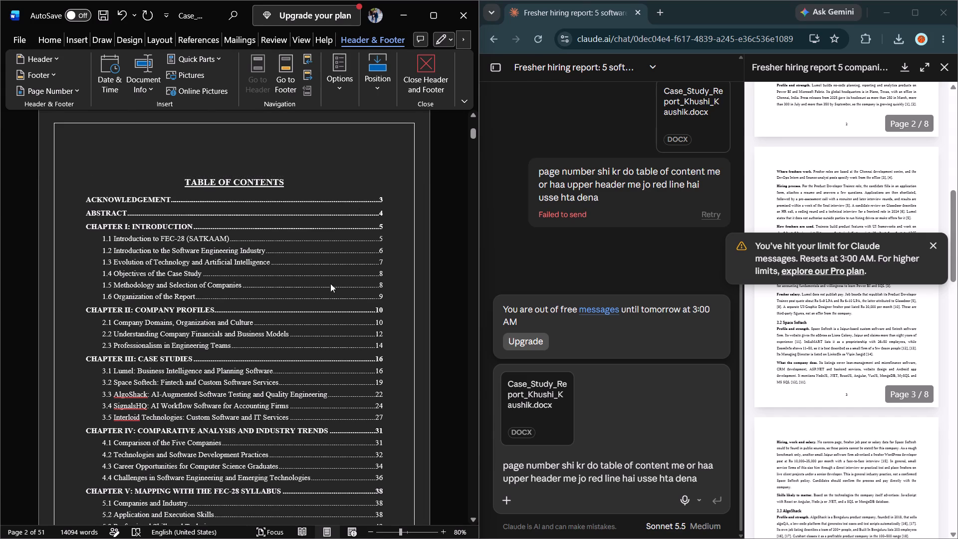
Review the report's pages from the cover through section 1.2 with header editing closed.
scroll(330, 283, "up", 8)
scroll(330, 283, "down", 5)
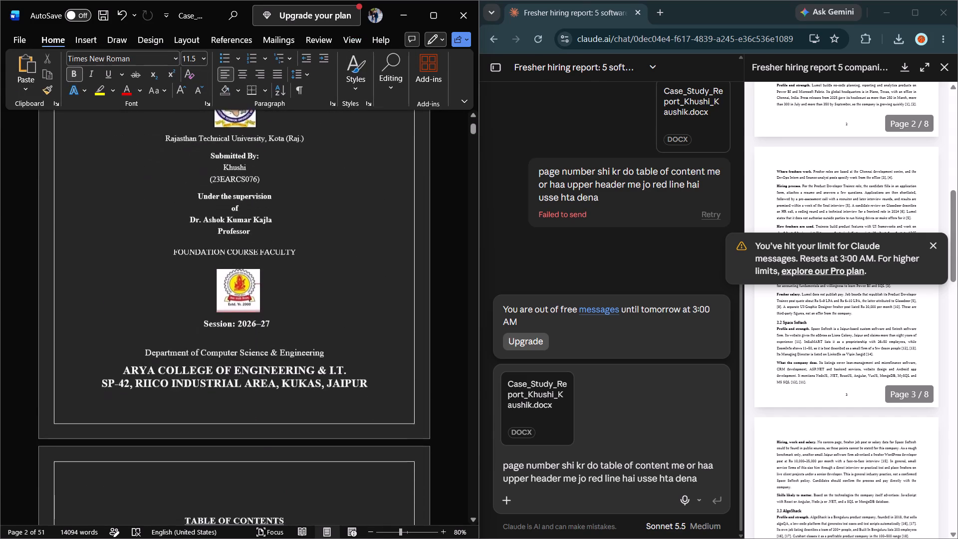
scroll(330, 283, "down", 10)
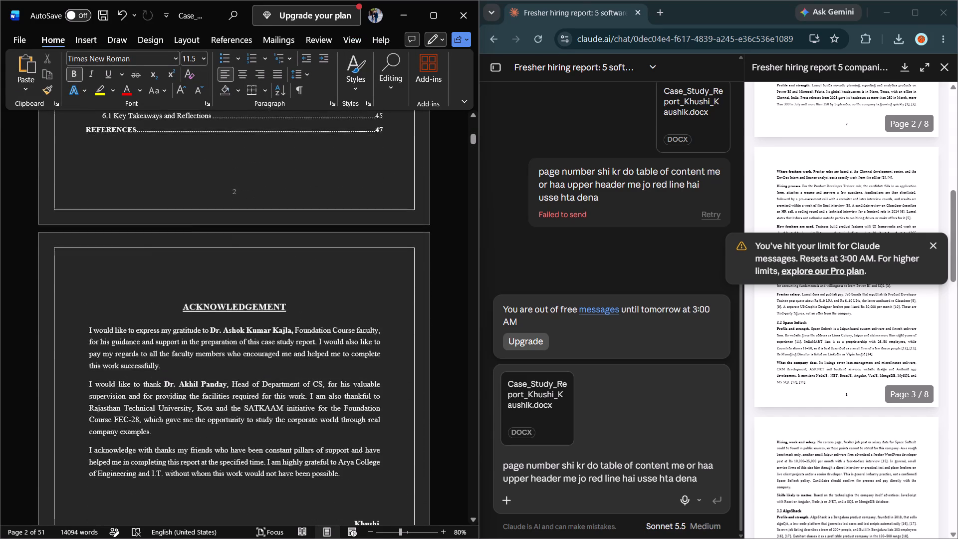
scroll(330, 283, "down", 10)
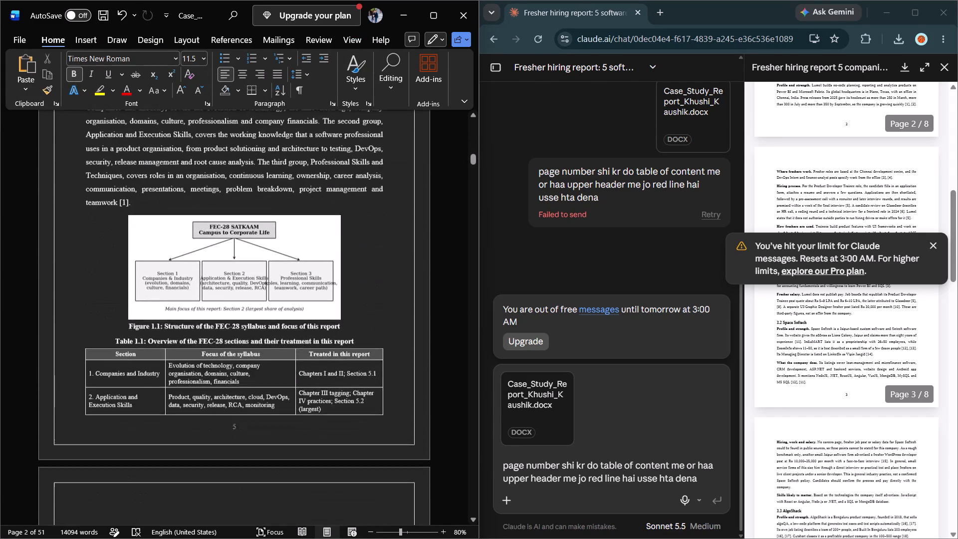
scroll(330, 283, "down", 6)
Snap the Word window to the right half of the screen.
key("super+Right")
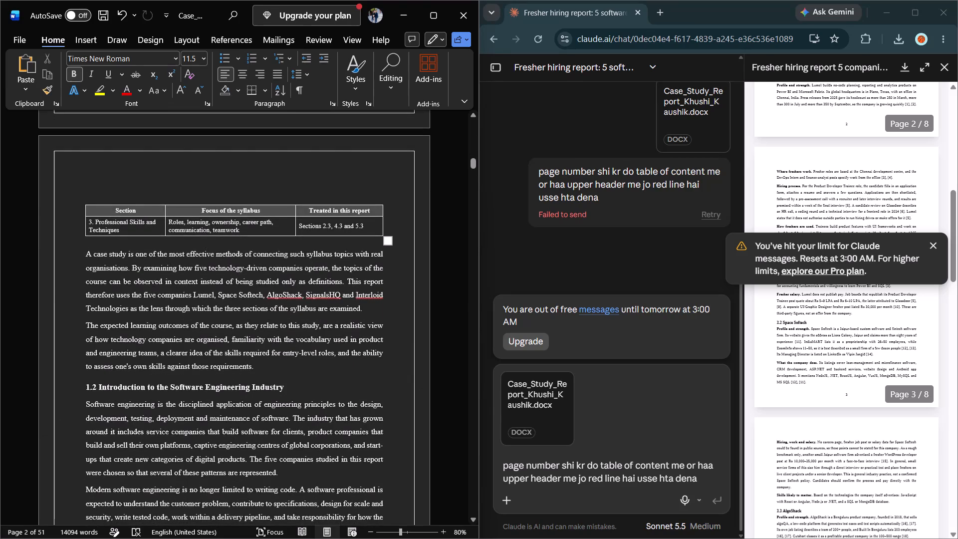
key("super+Right")
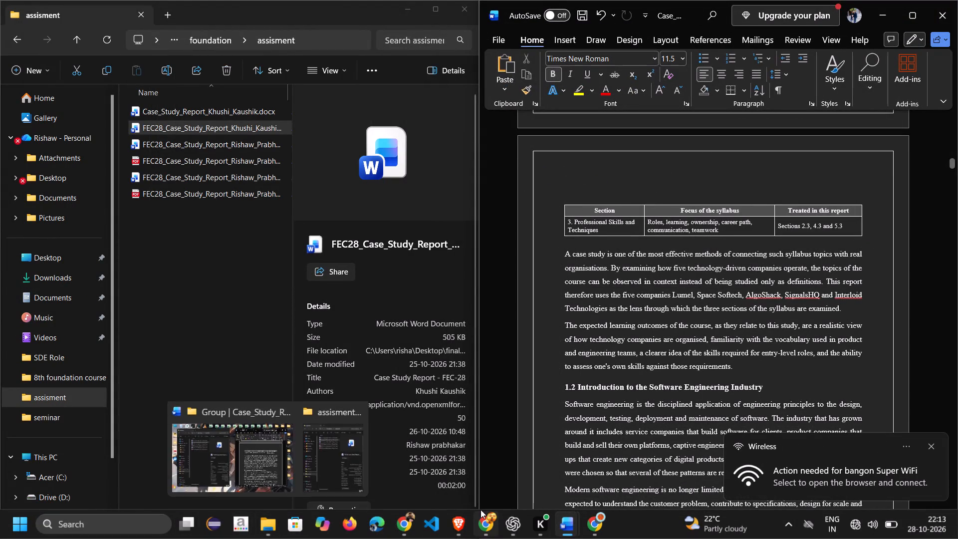
Connect the computer to the Miscreant Wi-Fi network.
left_click(874, 531)
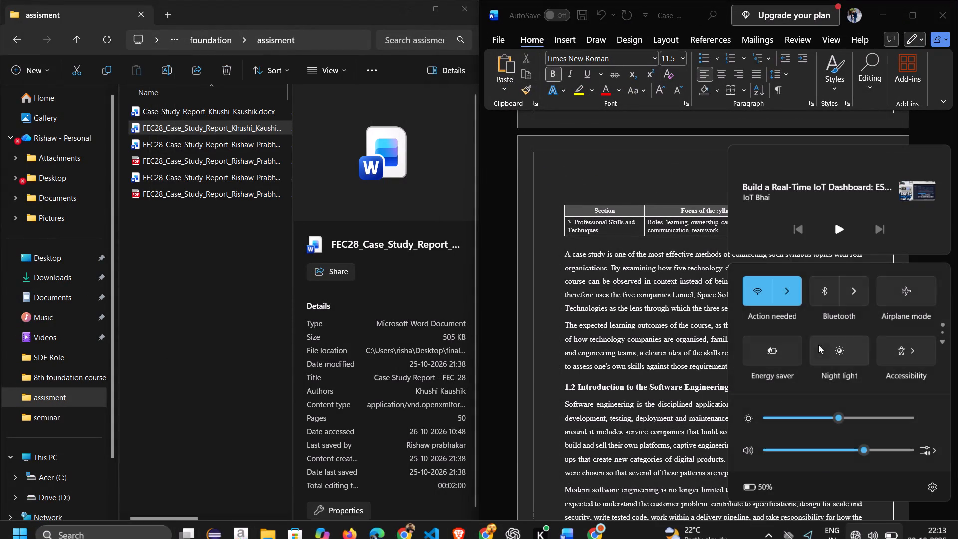
left_click(792, 291)
left_click(793, 393)
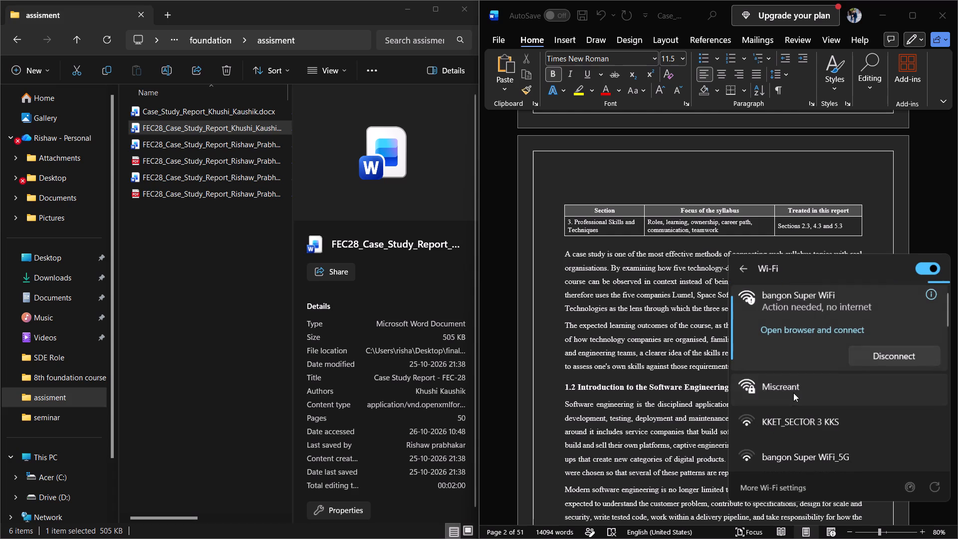
left_click(886, 395)
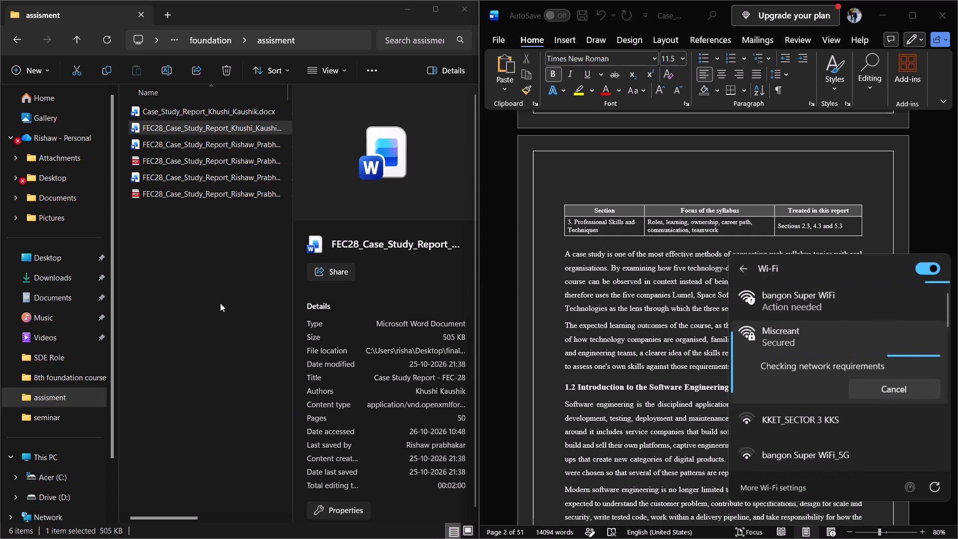
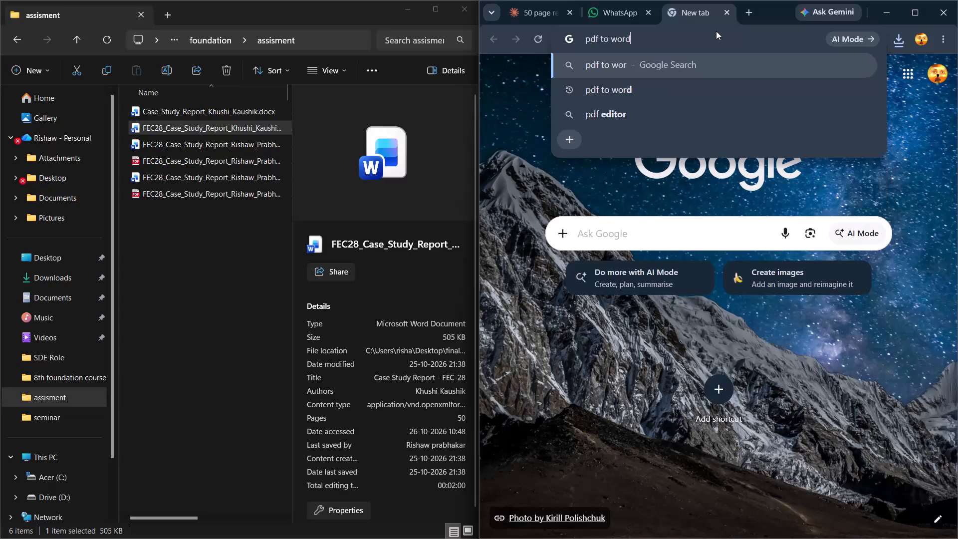
Search Google for "pdf to word" and reload the results page.
key("Return")
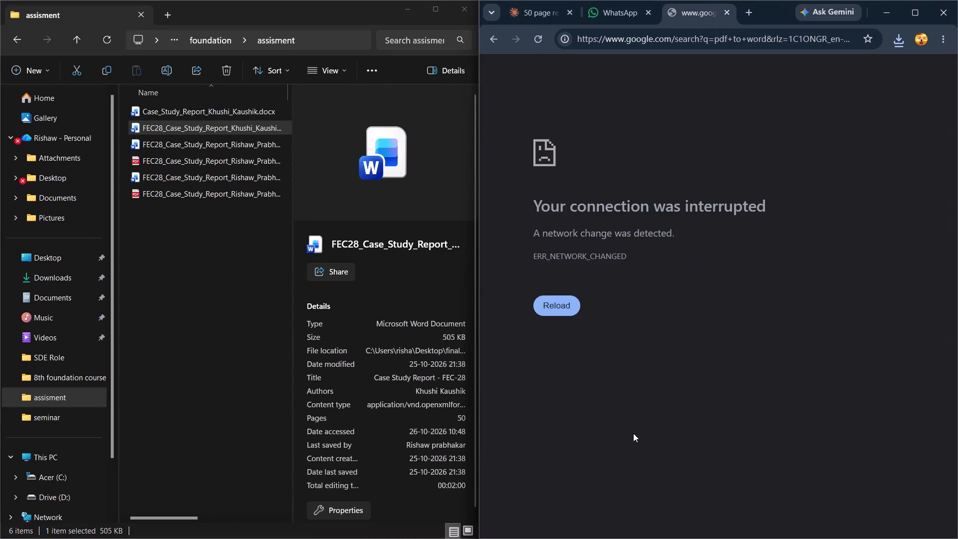
left_click(555, 317)
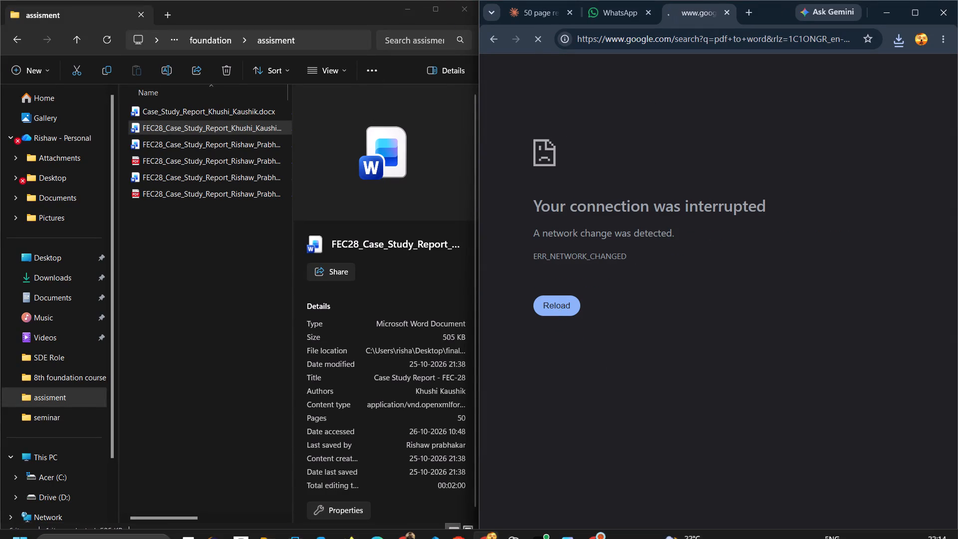
Open the Windows list of available Wi-Fi networks to check the internet connection.
left_click(868, 527)
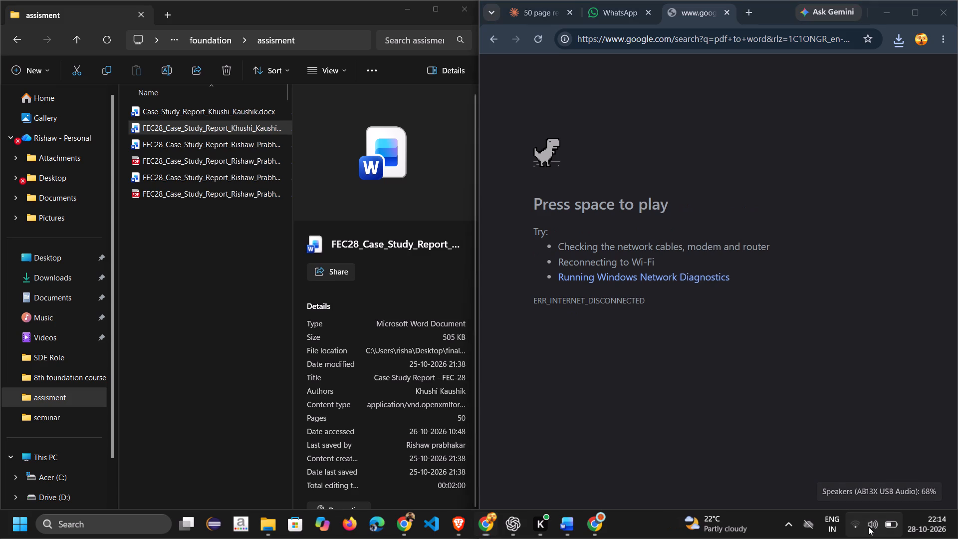
left_click(786, 291)
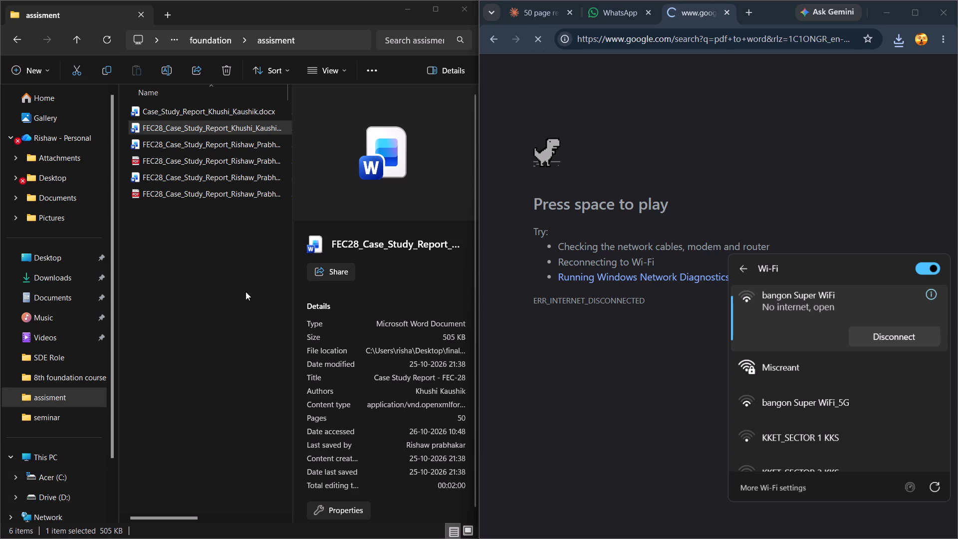
Select the last-listed PDF of the FEC28 case study report in the assisment folder in File Explorer.
left_click(204, 177)
left_click(193, 188)
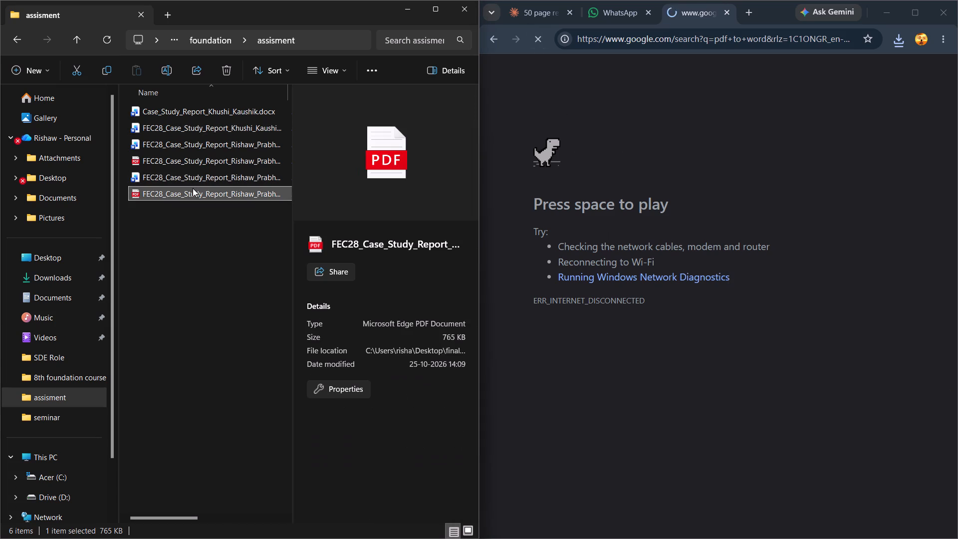
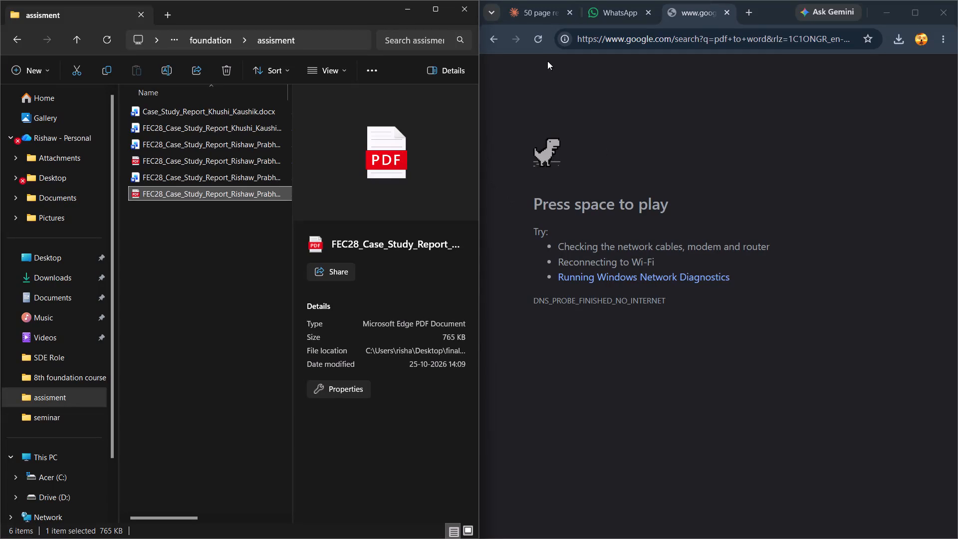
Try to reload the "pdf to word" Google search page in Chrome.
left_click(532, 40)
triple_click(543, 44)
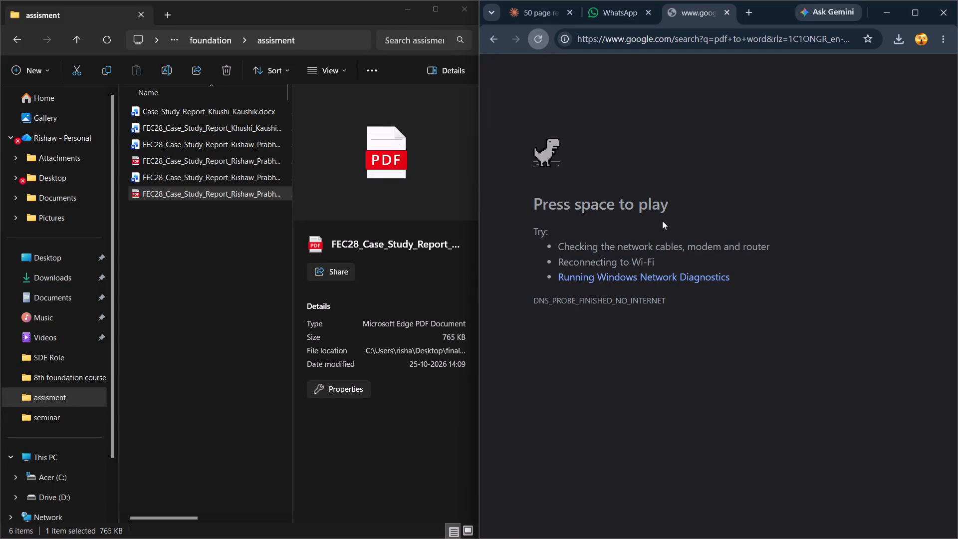
Examine the available Wi-Fi networks in Windows for one that could provide an internet connection.
left_click(856, 517)
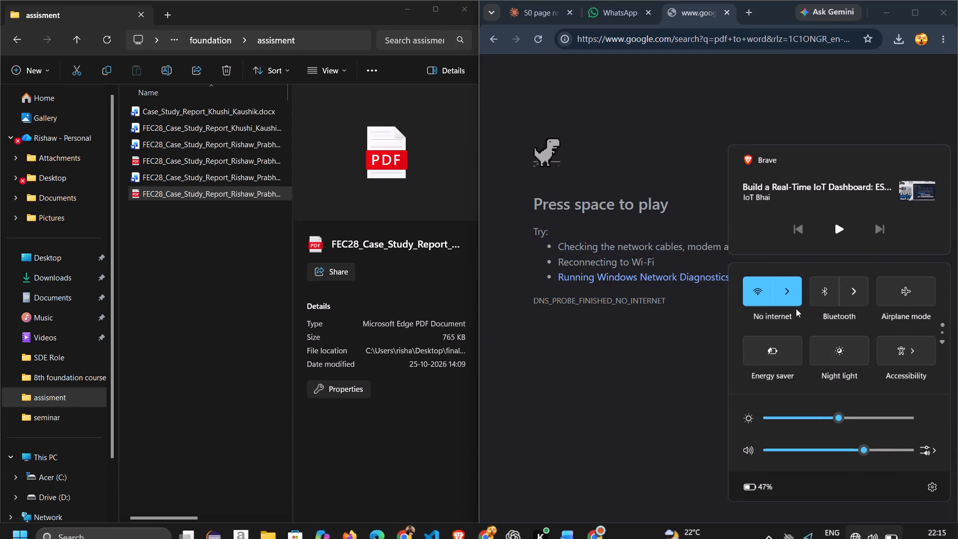
left_click(788, 290)
scroll(814, 402, "down", 2)
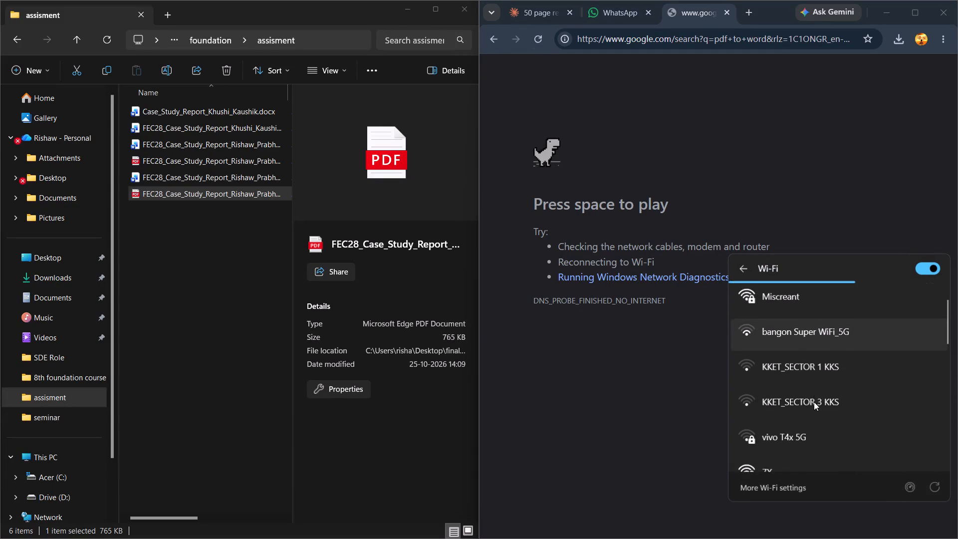
scroll(814, 402, "down", 4)
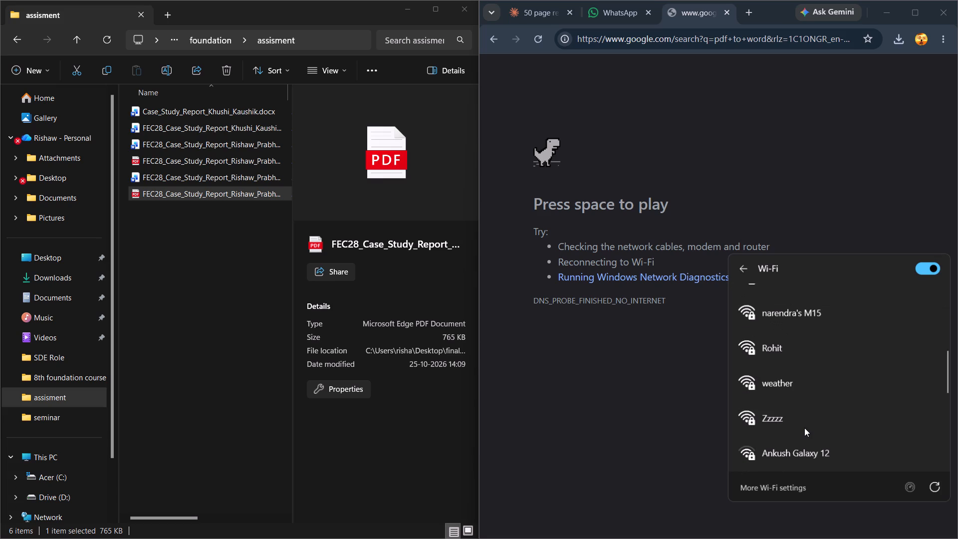
scroll(804, 428, "down", 1)
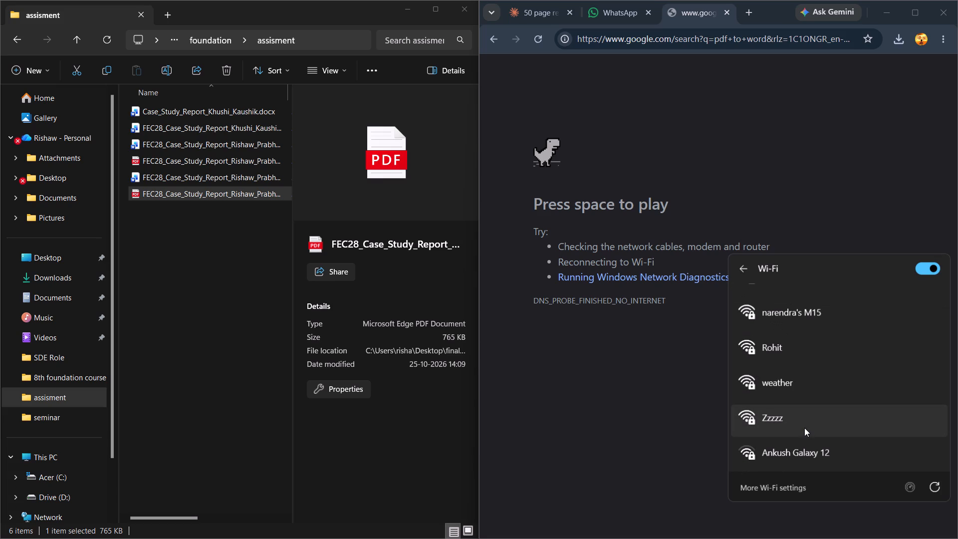
scroll(787, 292, "up", 7)
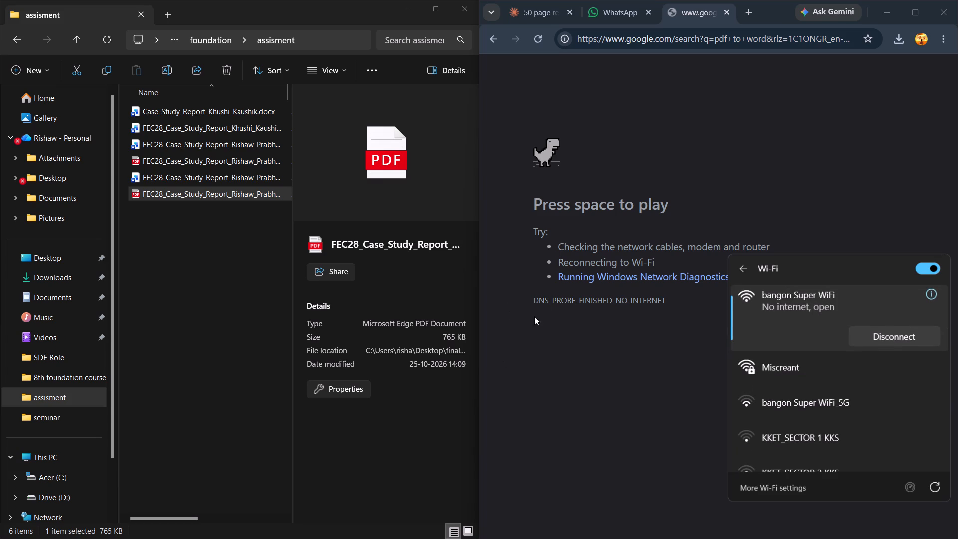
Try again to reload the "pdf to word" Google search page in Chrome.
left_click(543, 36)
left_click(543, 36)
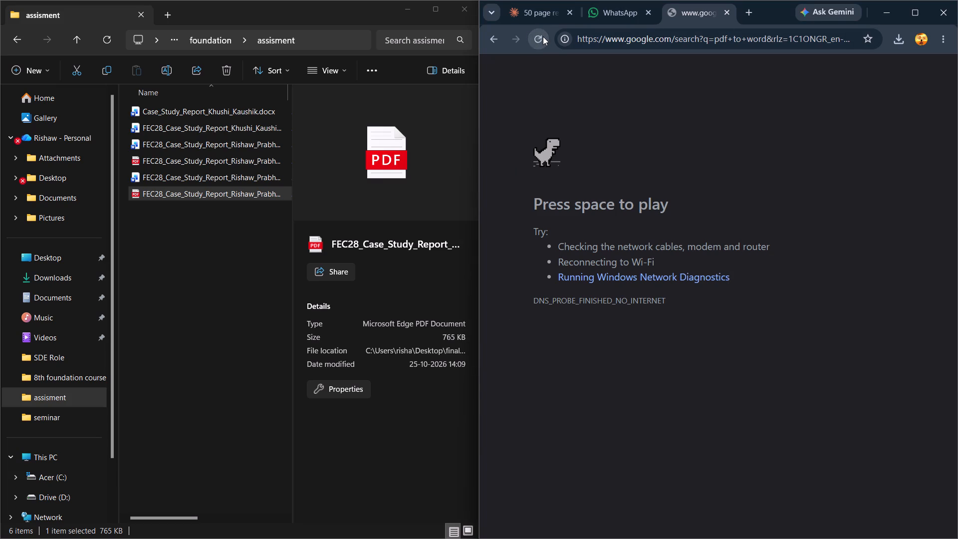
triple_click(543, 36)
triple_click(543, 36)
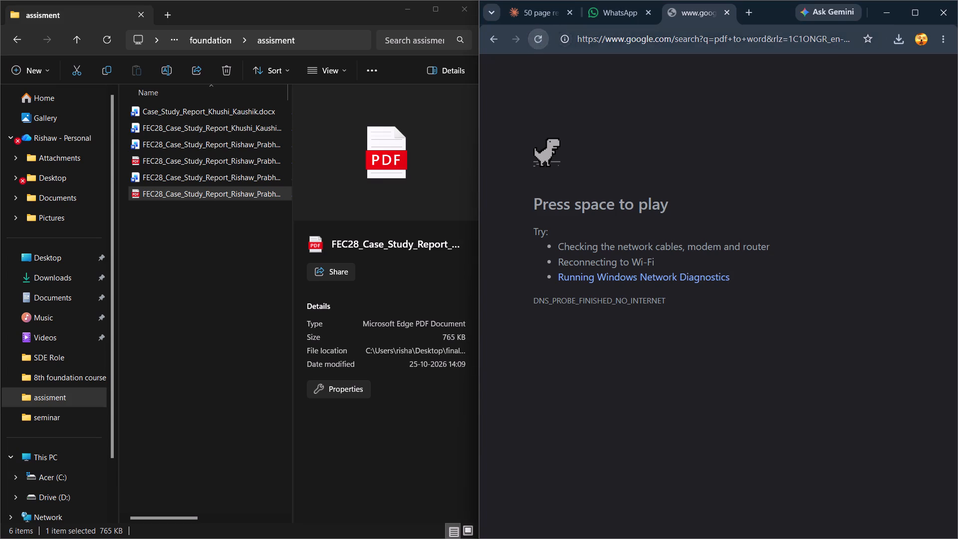
Connect the computer to the secured Wi-Fi network Miscreant, keeping automatic connection enabled.
left_click(856, 524)
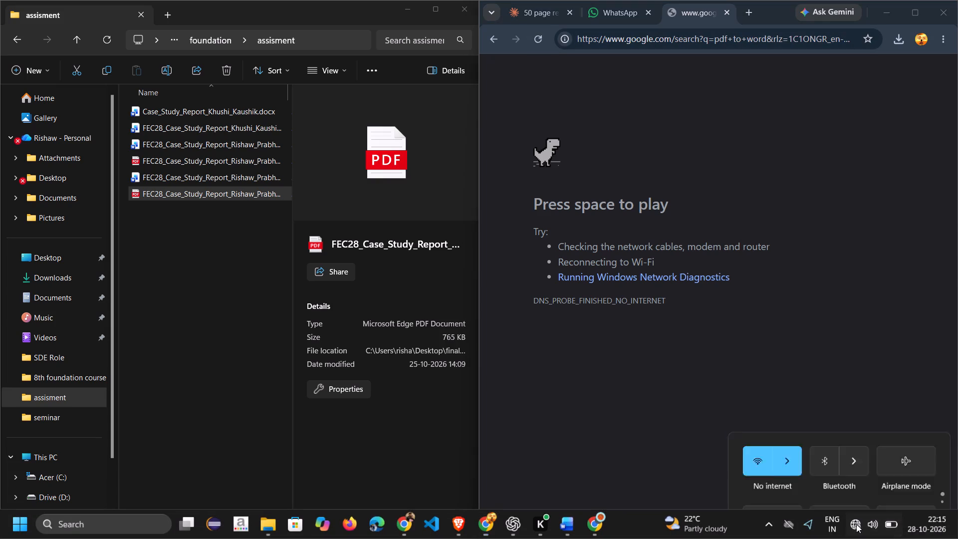
left_click(787, 302)
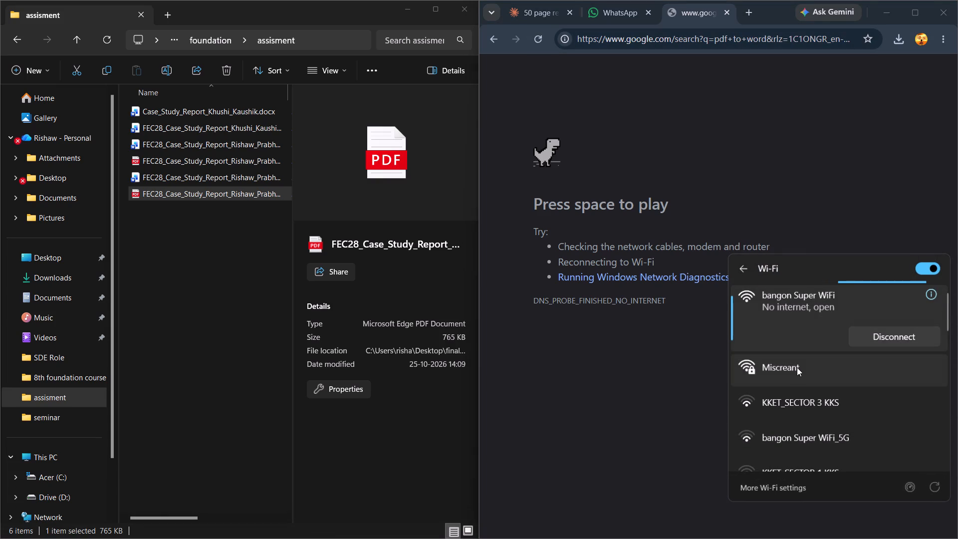
left_click(797, 367)
left_click(874, 394)
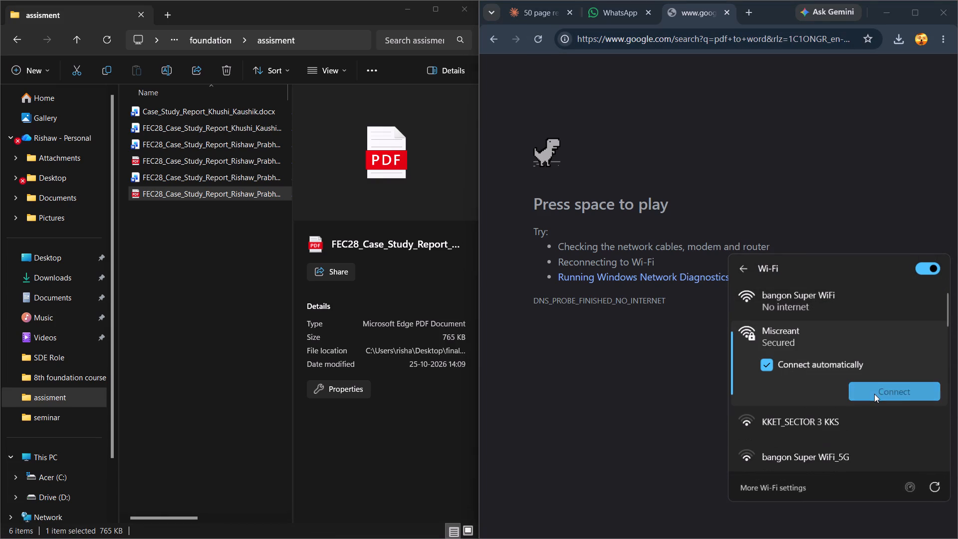
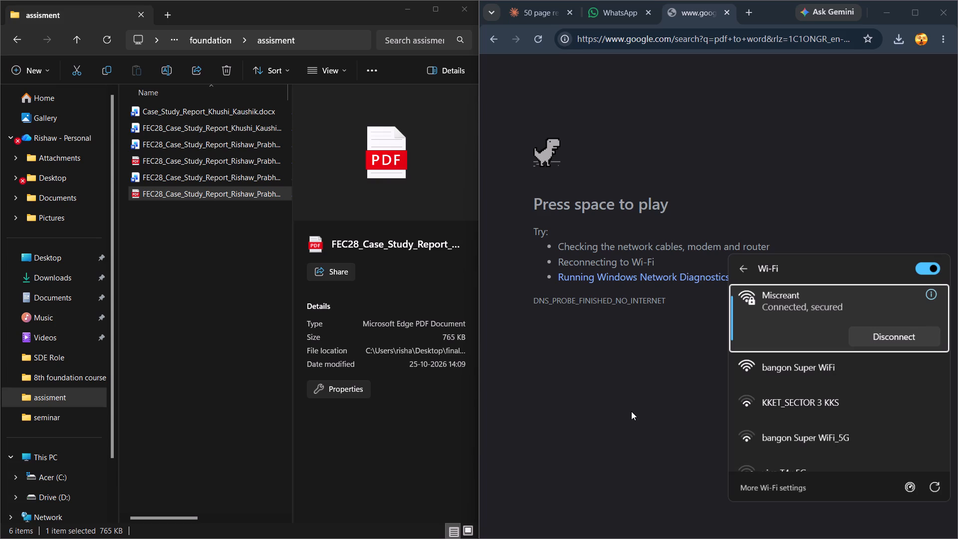
Reload the "pdf to word" search results and open iLovePDF's PDF to Word converter page.
left_click(538, 46)
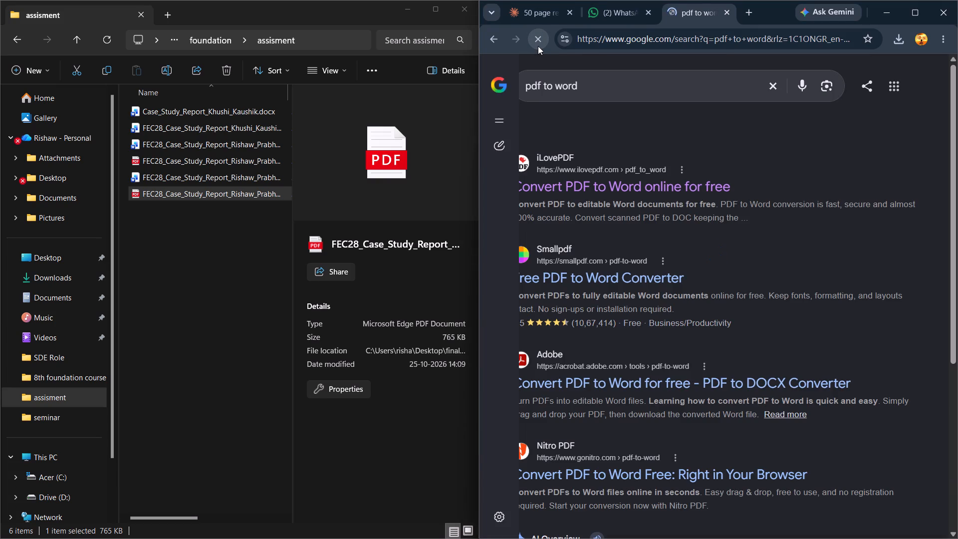
left_click(579, 181)
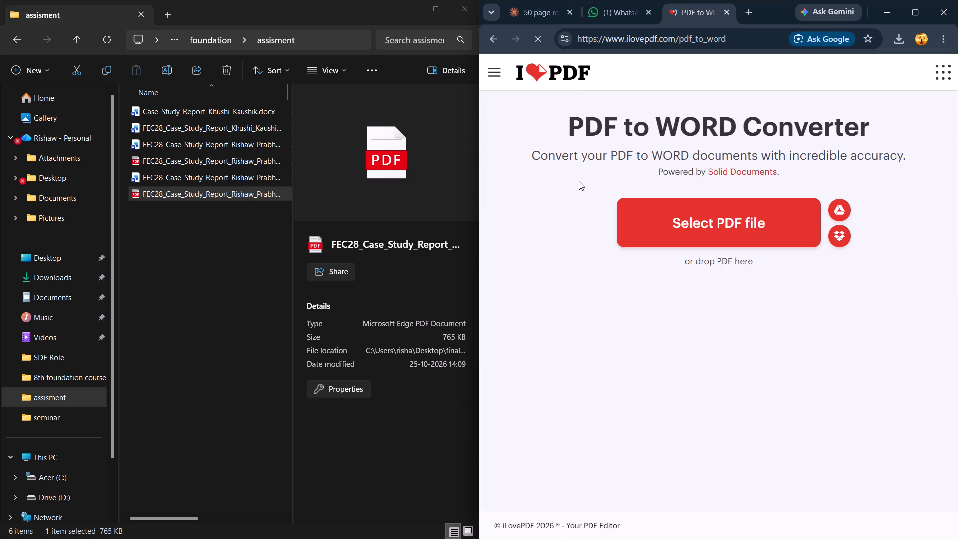
Open the file chooser to select a PDF for conversion to Word.
left_click(643, 210)
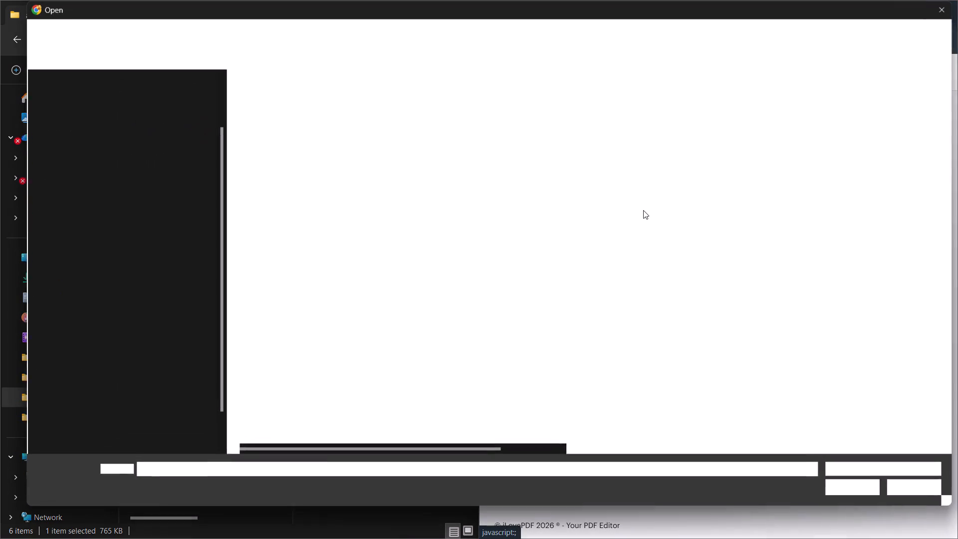
Choose today's FEC28 case study report PDF from Downloads and convert it to Word in iLovePDF.
left_click(96, 190)
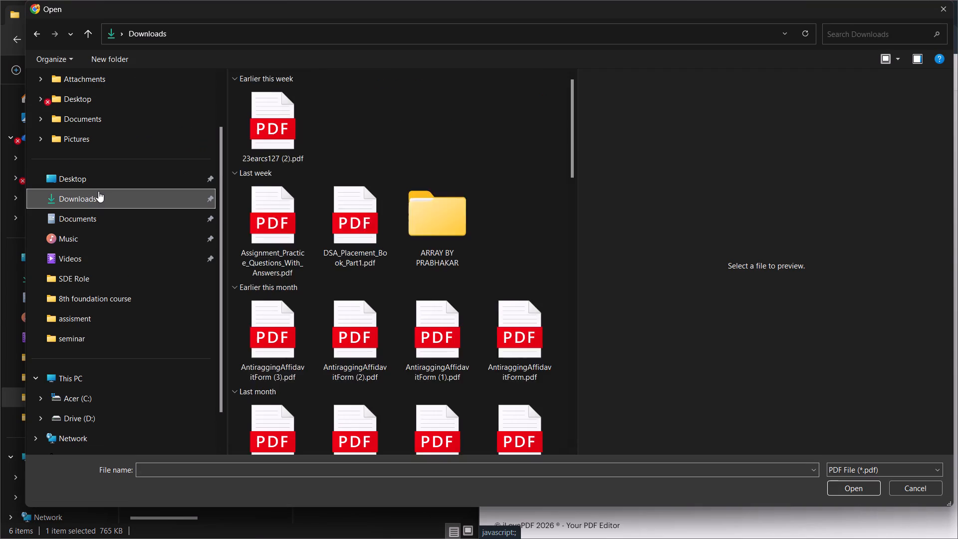
left_click(262, 143)
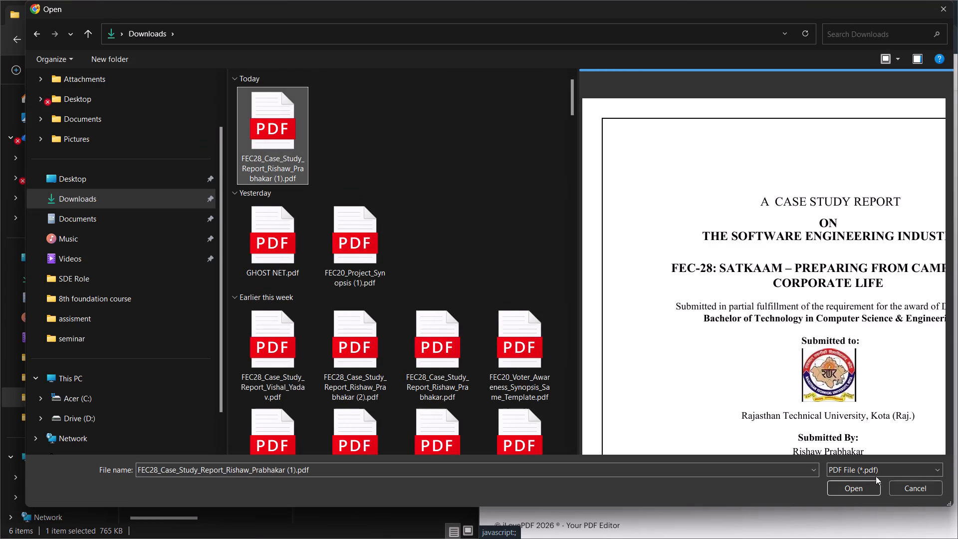
left_click(857, 488)
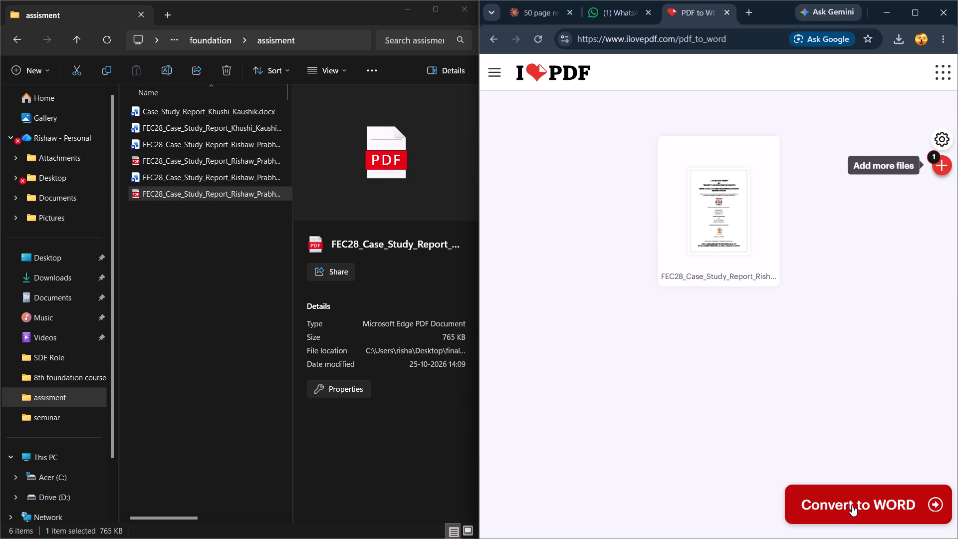
left_click(851, 510)
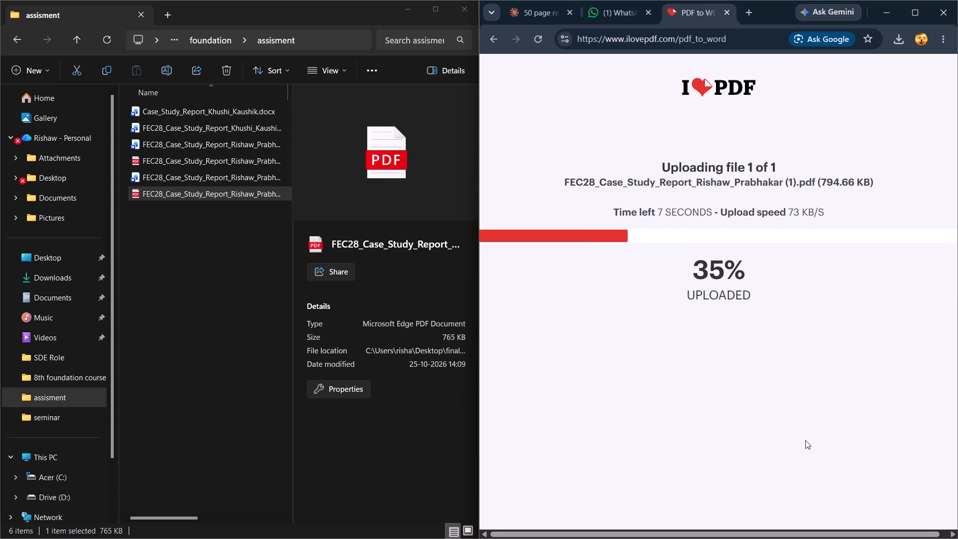
Close the assisment folder window and the Fresher Hiring and Work Practices document.
left_click(464, 10)
scroll(341, 232, "up", 8)
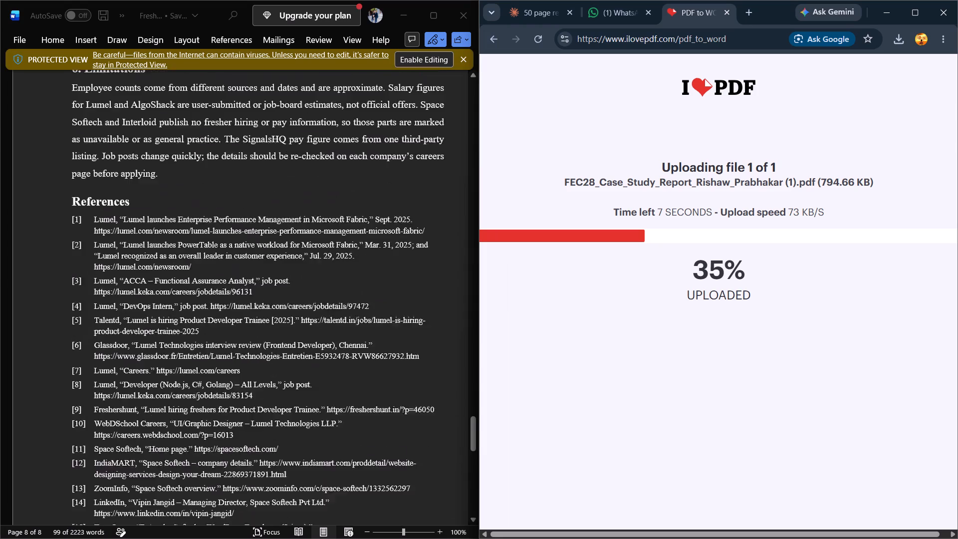
scroll(341, 232, "up", 20)
scroll(341, 232, "up", 12)
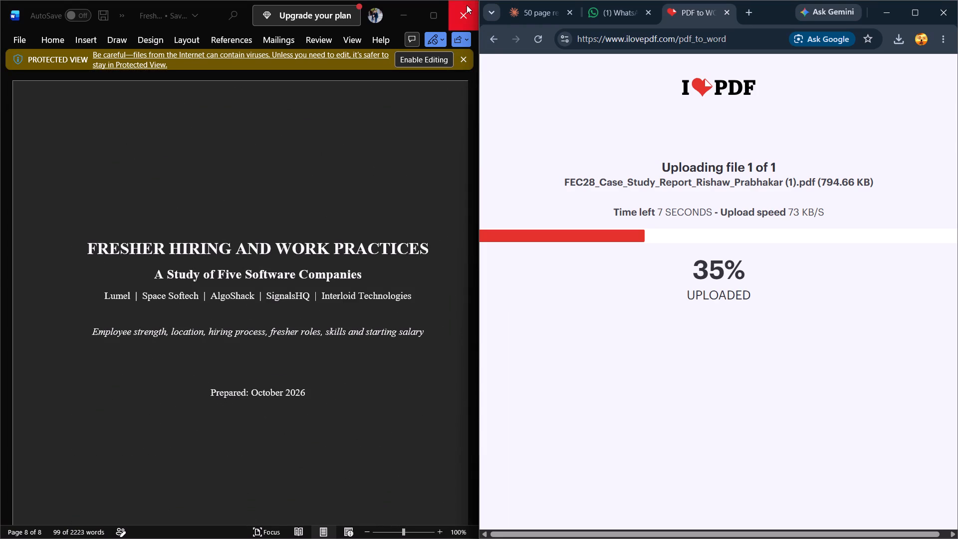
left_click(465, 6)
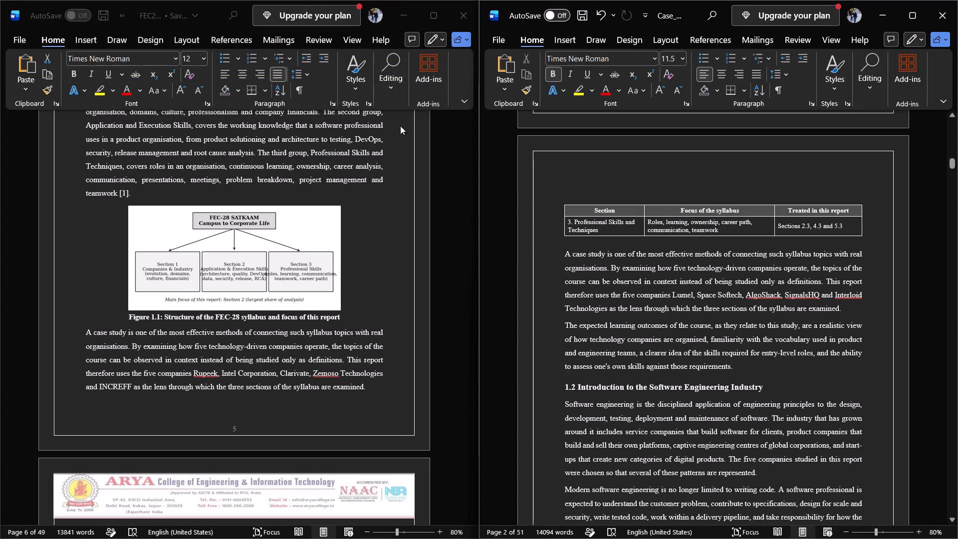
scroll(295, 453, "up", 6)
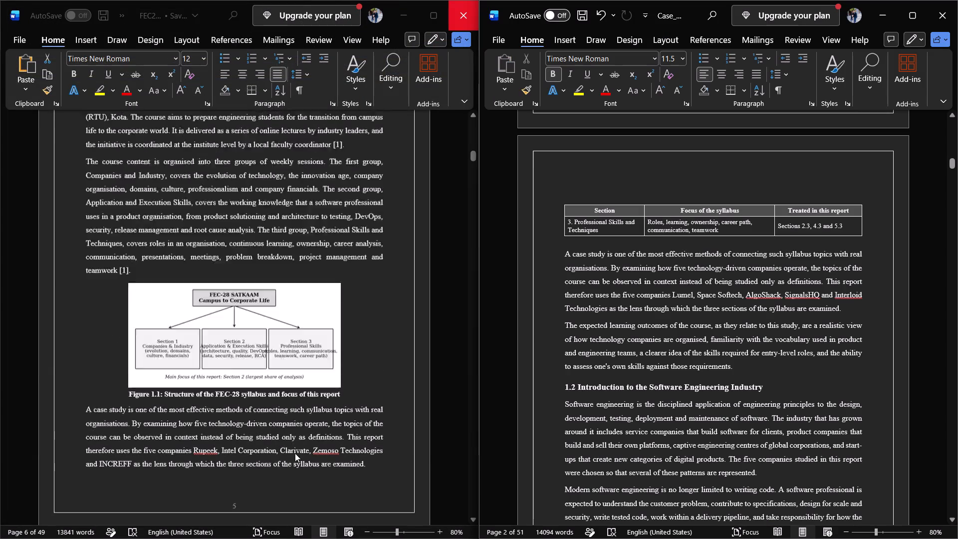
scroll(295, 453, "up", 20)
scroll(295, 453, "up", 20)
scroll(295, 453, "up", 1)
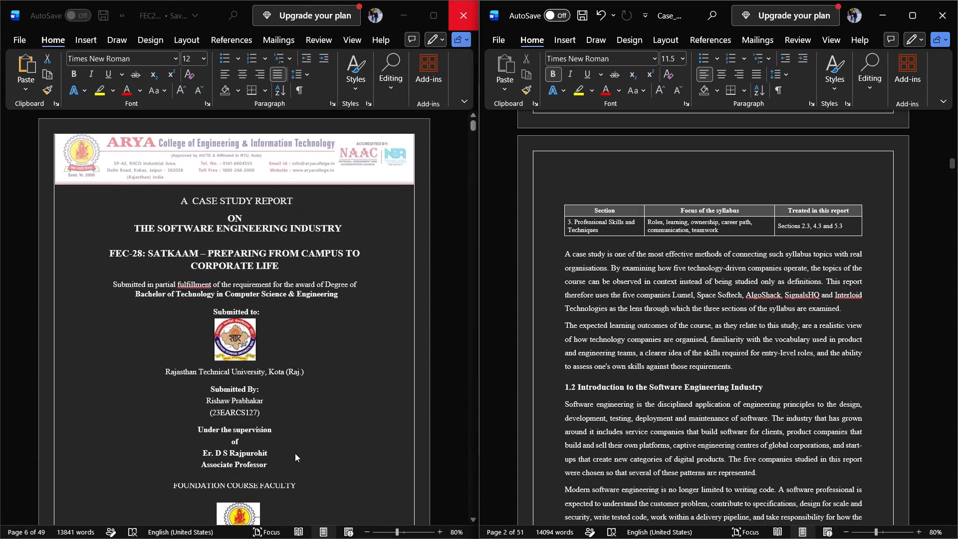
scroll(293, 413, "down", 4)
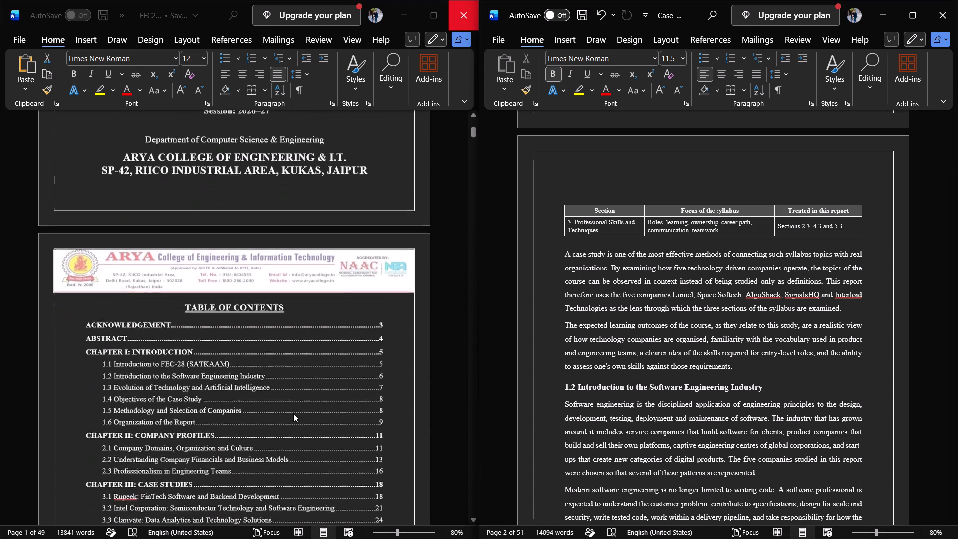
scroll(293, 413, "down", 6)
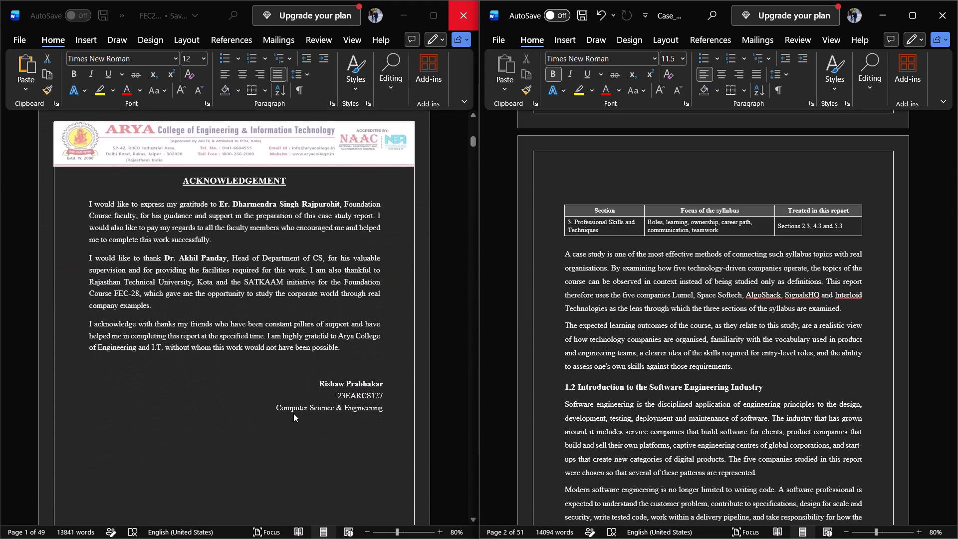
Download the converted Word file from iLovePDF in Chrome, open it beside Khushi's report and enable editing.
left_click(480, 528)
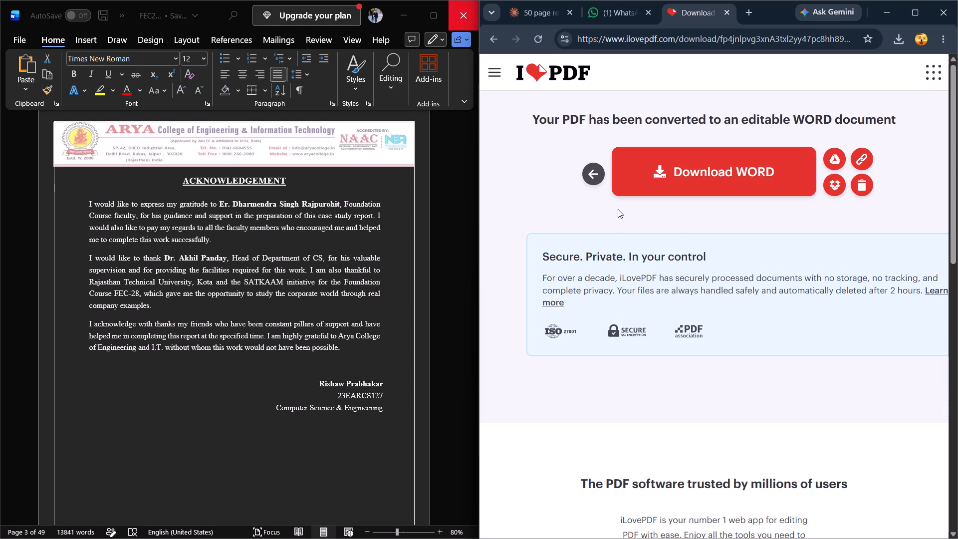
left_click(709, 155)
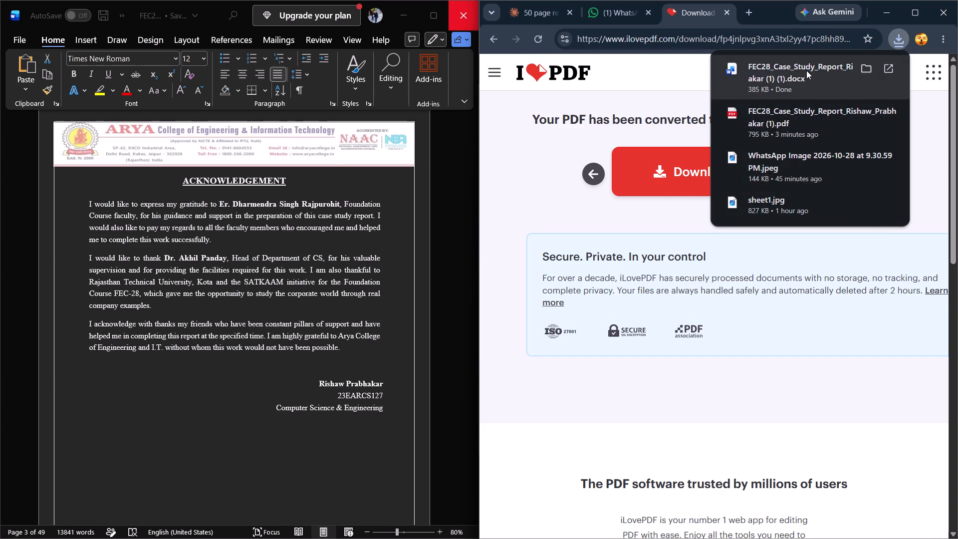
left_click(806, 70)
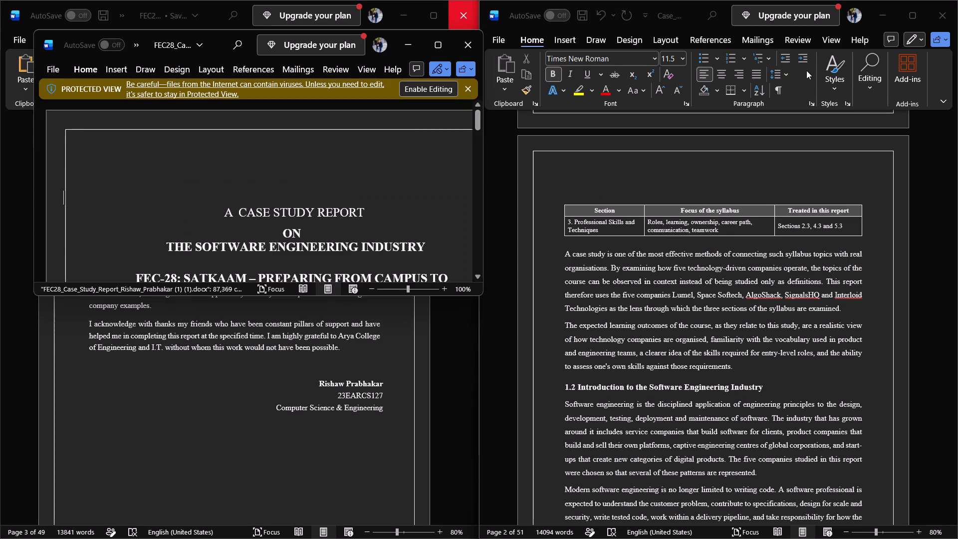
key("super+Left")
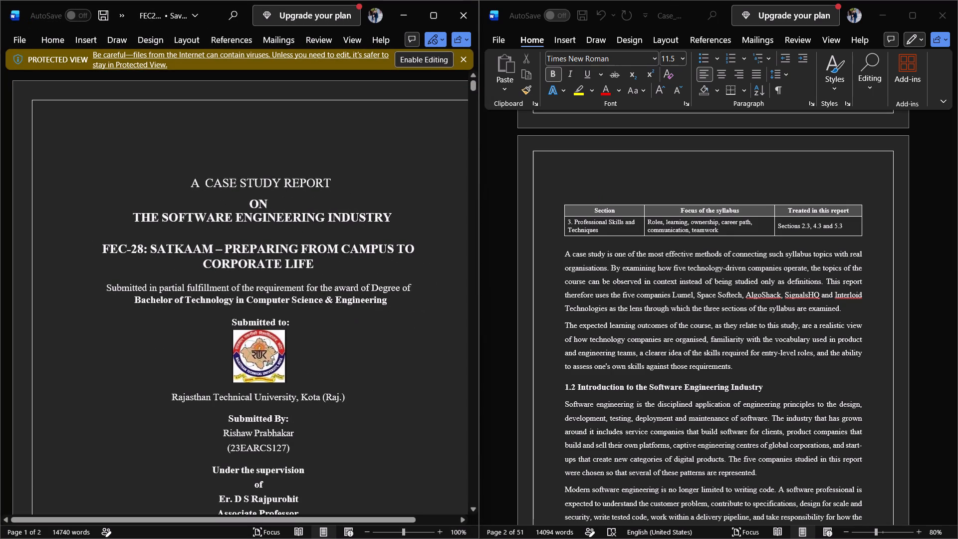
left_click(434, 63)
scroll(757, 239, "up", 20)
scroll(757, 239, "up", 7)
scroll(757, 239, "down", 3)
scroll(757, 239, "up", 20)
scroll(757, 239, "up", 20)
scroll(757, 239, "up", 20)
scroll(757, 239, "up", 2)
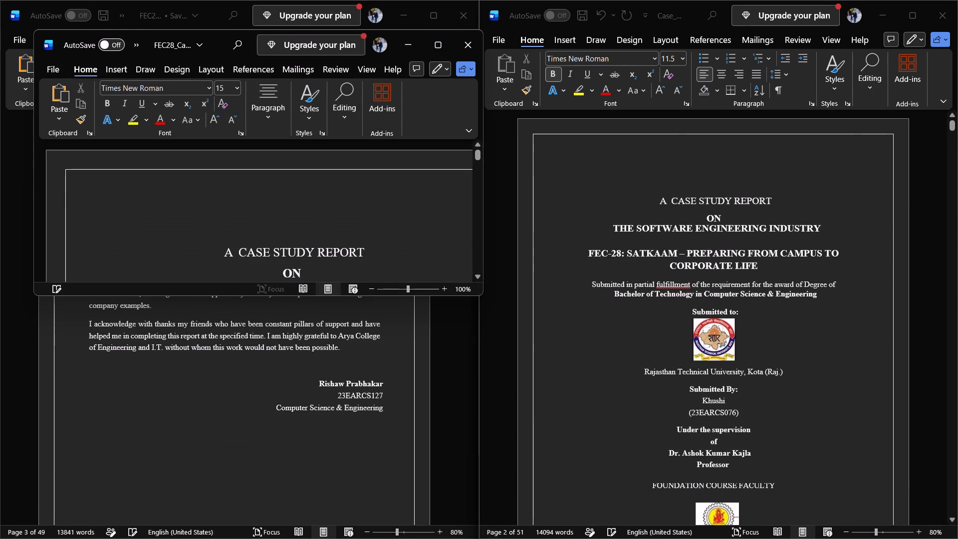
key("super+Left")
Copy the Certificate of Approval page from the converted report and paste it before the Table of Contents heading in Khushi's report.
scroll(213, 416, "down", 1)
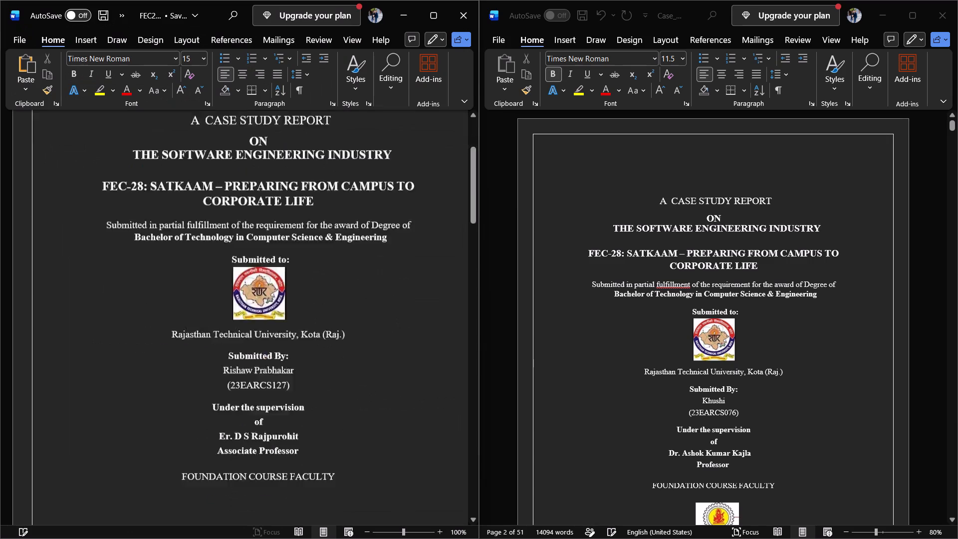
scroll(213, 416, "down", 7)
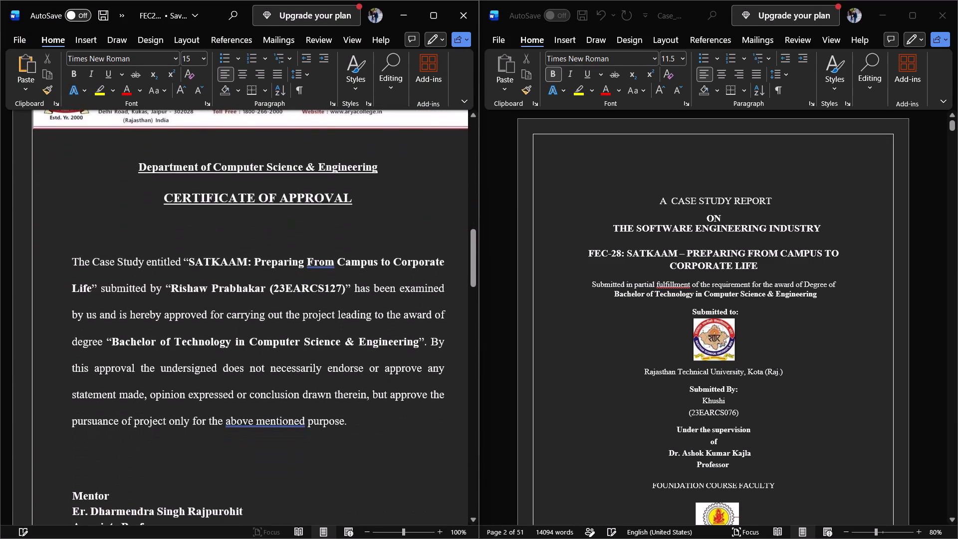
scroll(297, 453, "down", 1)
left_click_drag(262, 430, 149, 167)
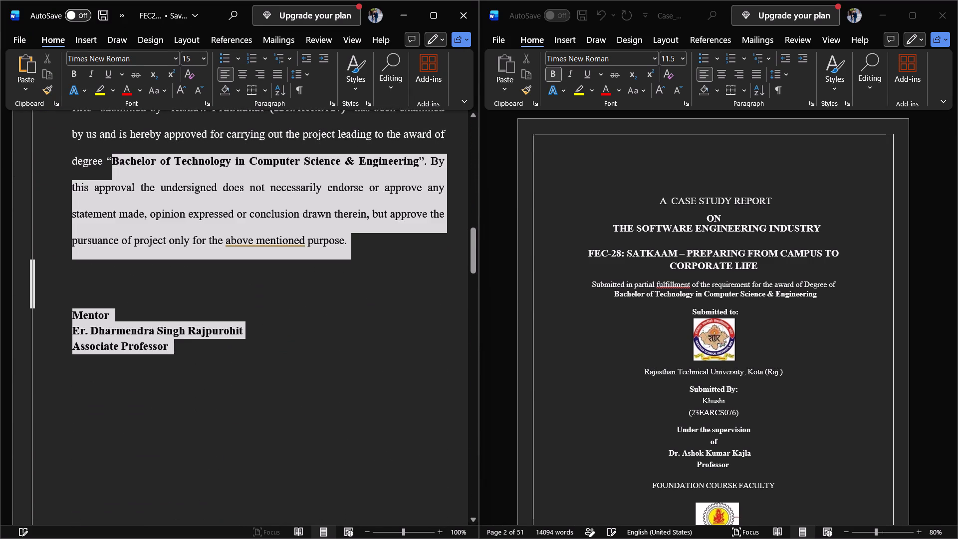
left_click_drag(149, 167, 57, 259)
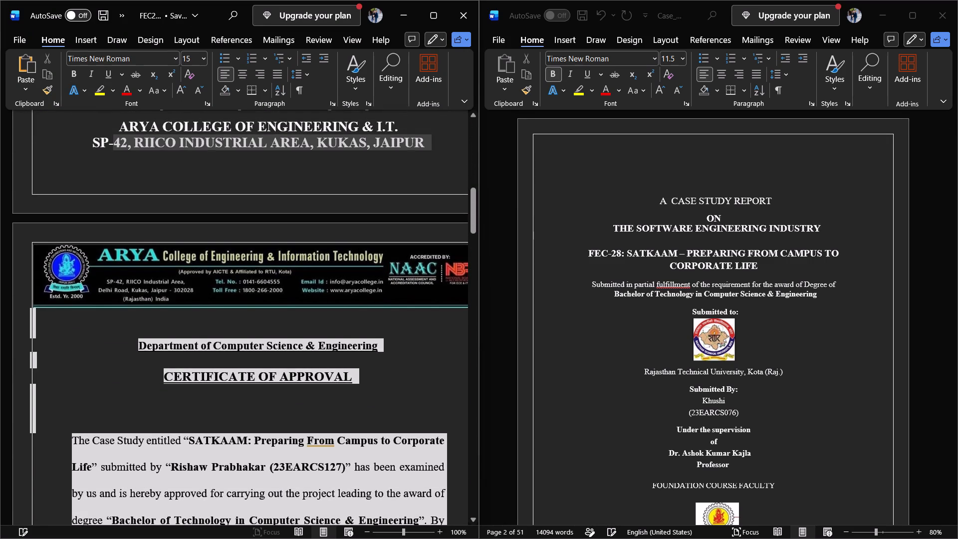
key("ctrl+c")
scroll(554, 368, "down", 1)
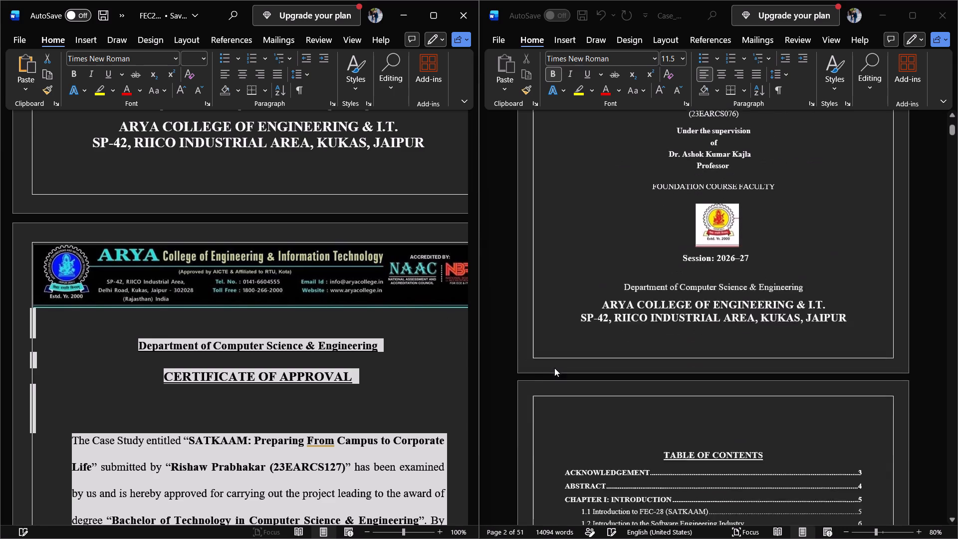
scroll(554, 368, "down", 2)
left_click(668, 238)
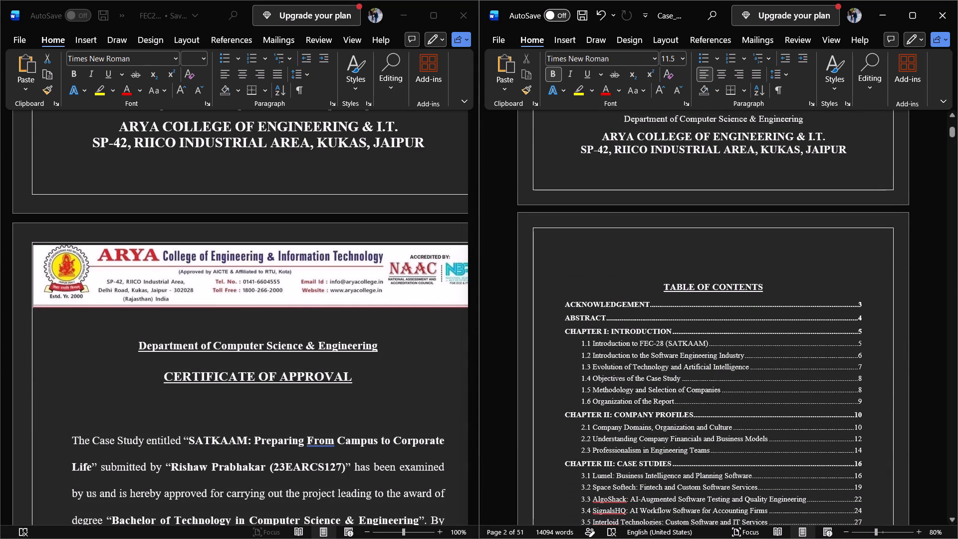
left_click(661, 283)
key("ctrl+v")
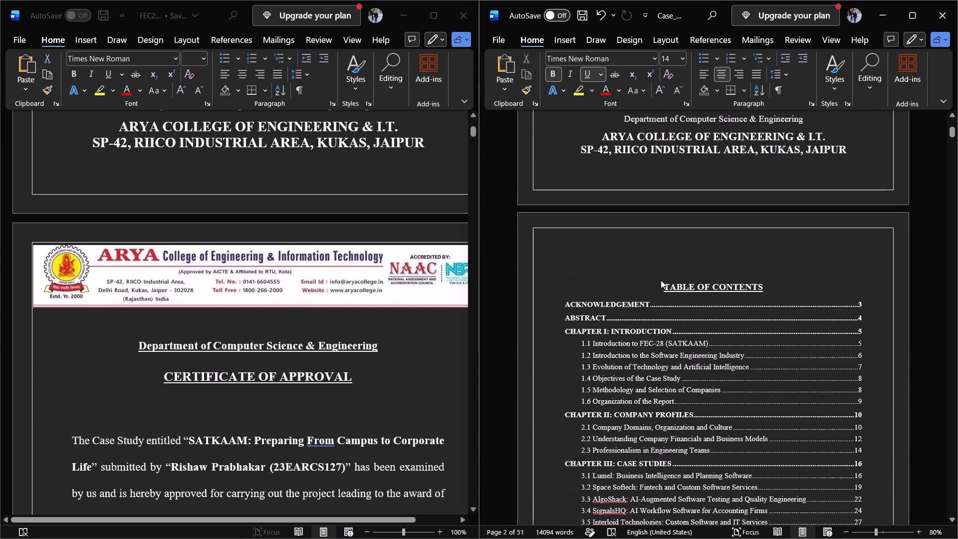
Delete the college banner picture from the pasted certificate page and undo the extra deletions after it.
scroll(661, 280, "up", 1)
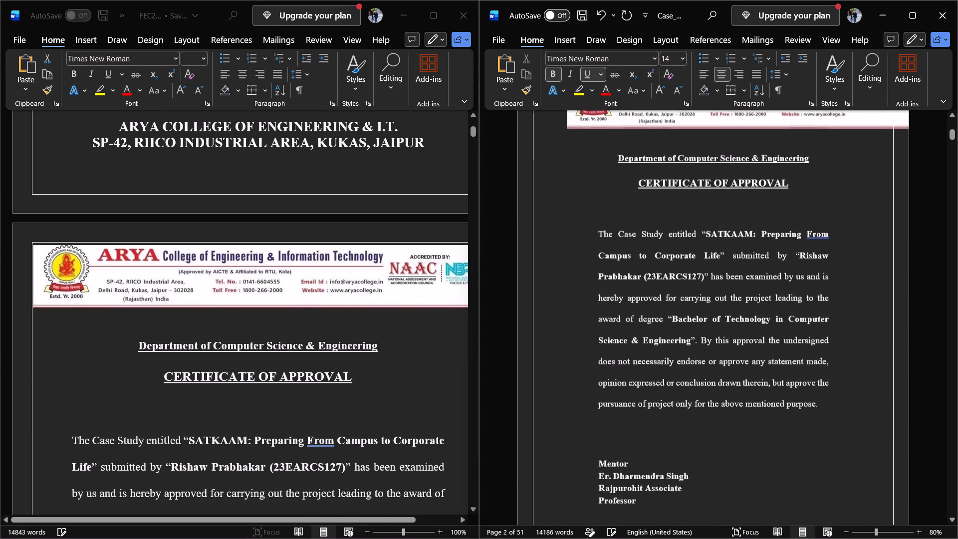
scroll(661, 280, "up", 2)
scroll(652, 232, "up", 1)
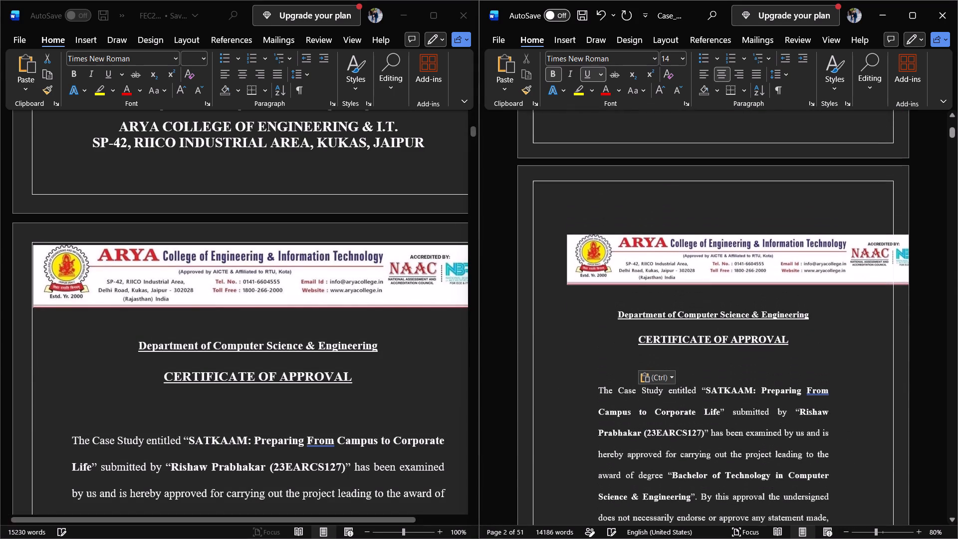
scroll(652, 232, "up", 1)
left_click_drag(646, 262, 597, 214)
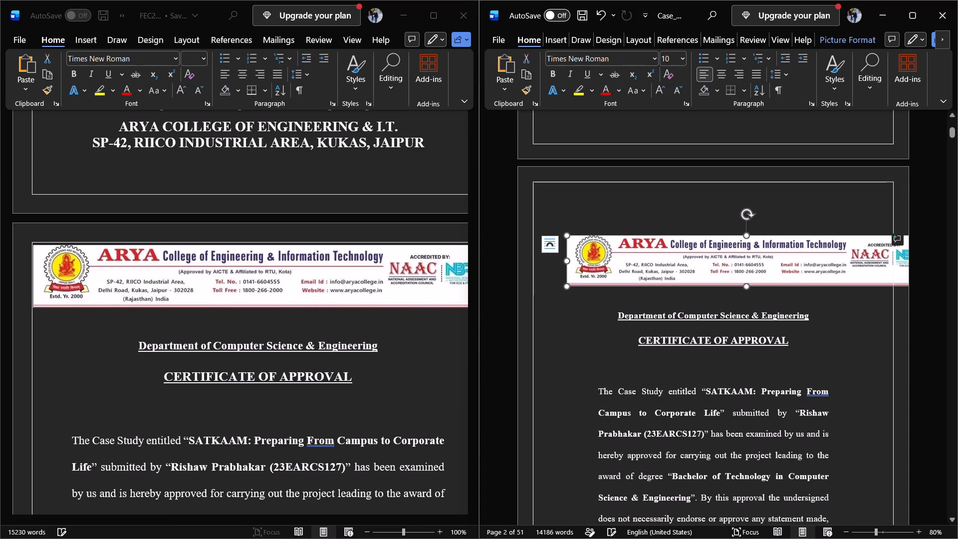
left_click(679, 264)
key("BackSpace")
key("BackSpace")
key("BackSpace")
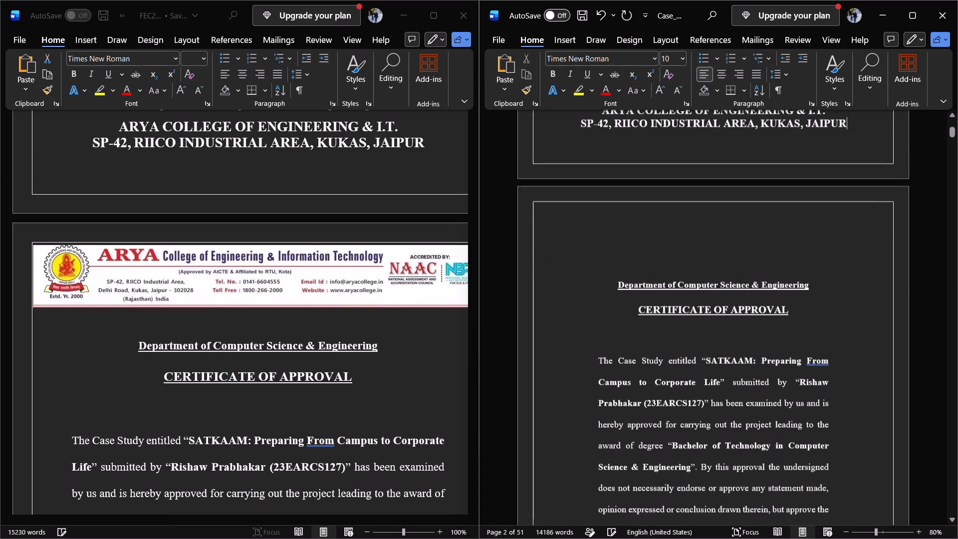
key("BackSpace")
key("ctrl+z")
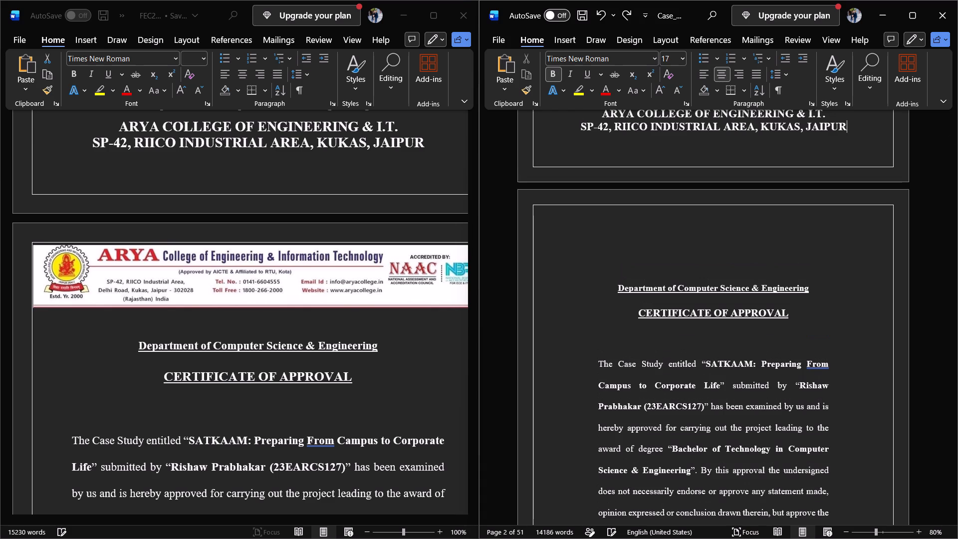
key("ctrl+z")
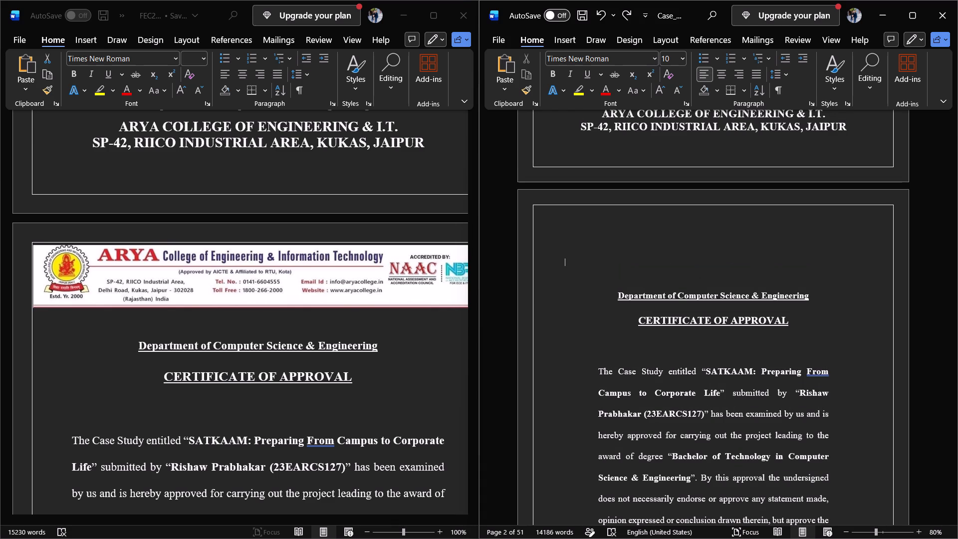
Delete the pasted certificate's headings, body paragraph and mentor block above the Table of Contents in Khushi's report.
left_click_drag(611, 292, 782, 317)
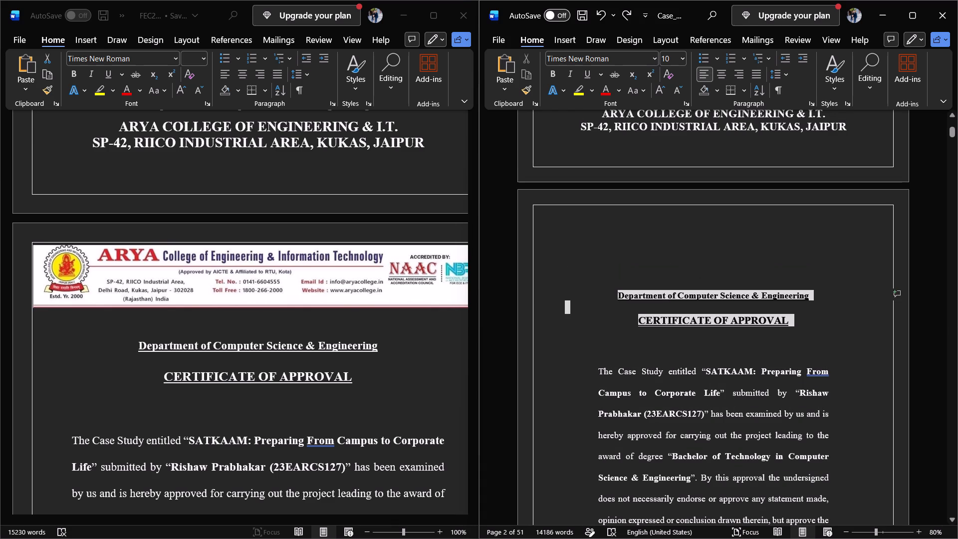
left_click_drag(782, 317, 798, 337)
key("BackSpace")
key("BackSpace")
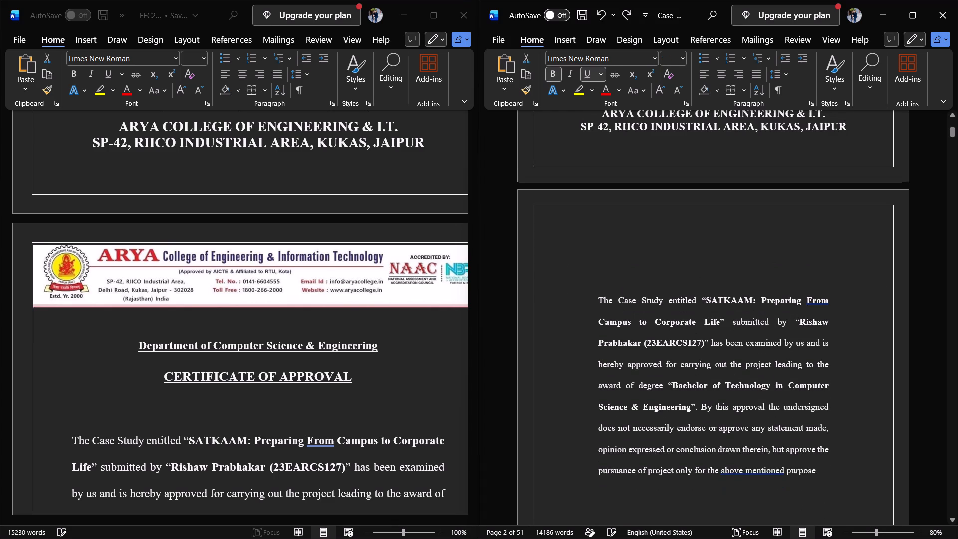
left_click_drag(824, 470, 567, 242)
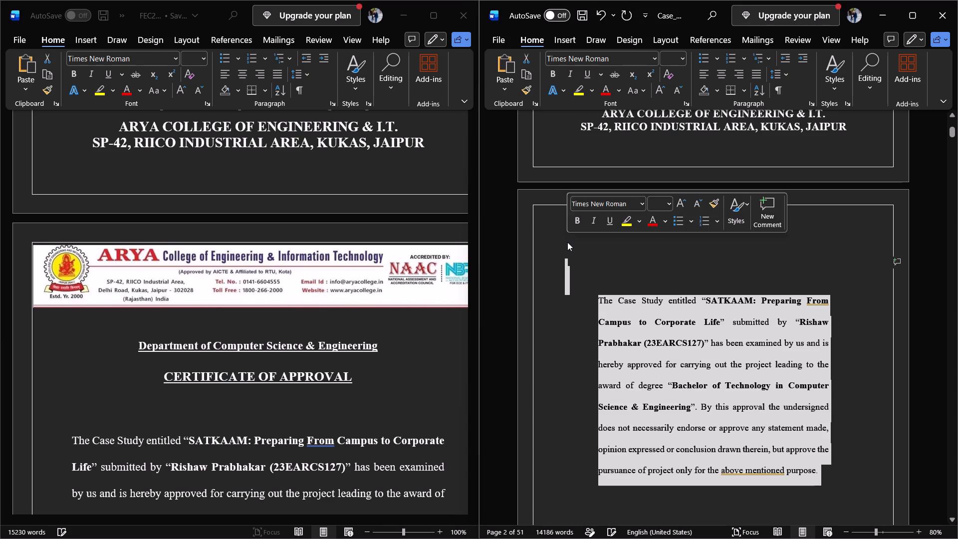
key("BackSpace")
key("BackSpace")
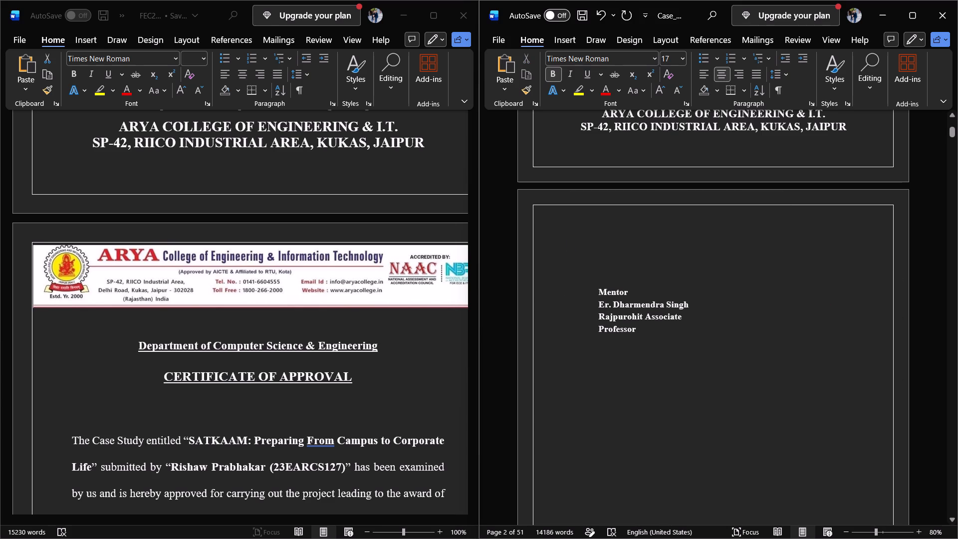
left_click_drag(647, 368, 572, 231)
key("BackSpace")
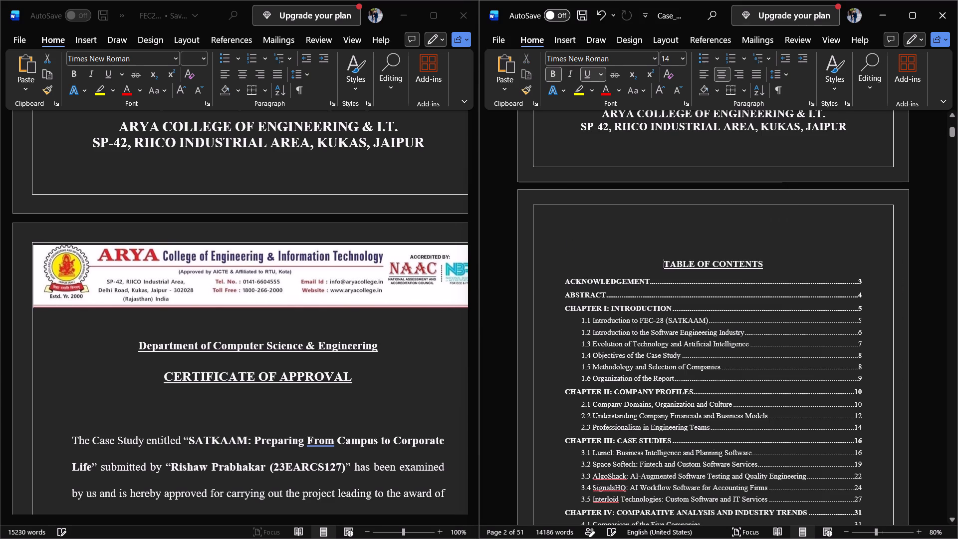
Reposition the Table of Contents heading with tab indents so it sits roughly centred above the contents list in Khushi's report.
key("BackSpace")
key("BackSpace")
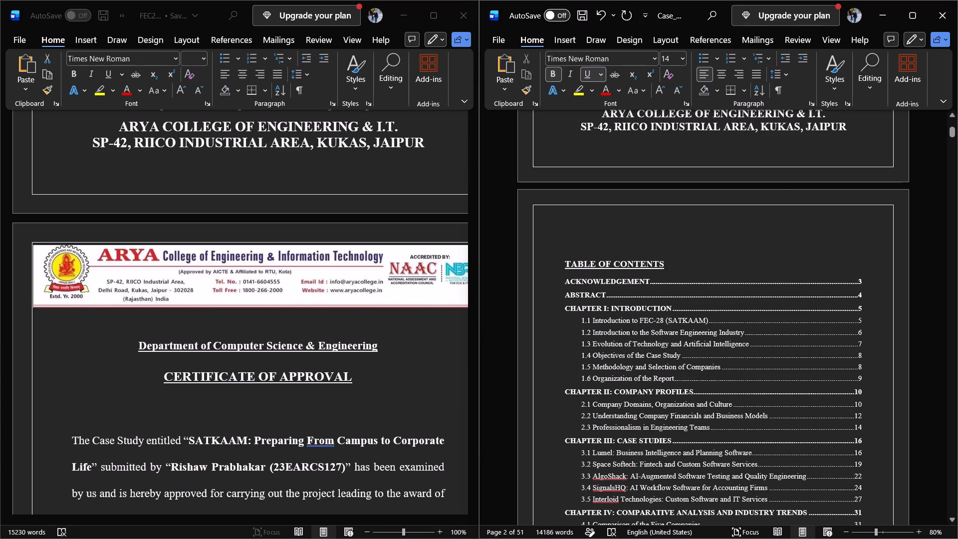
key("Tab")
key("Tab")
key("Tab")
key("Tab")
key("Tab")
key("Tab")
key("Tab")
key("Tab")
key("Tab")
key("BackSpace")
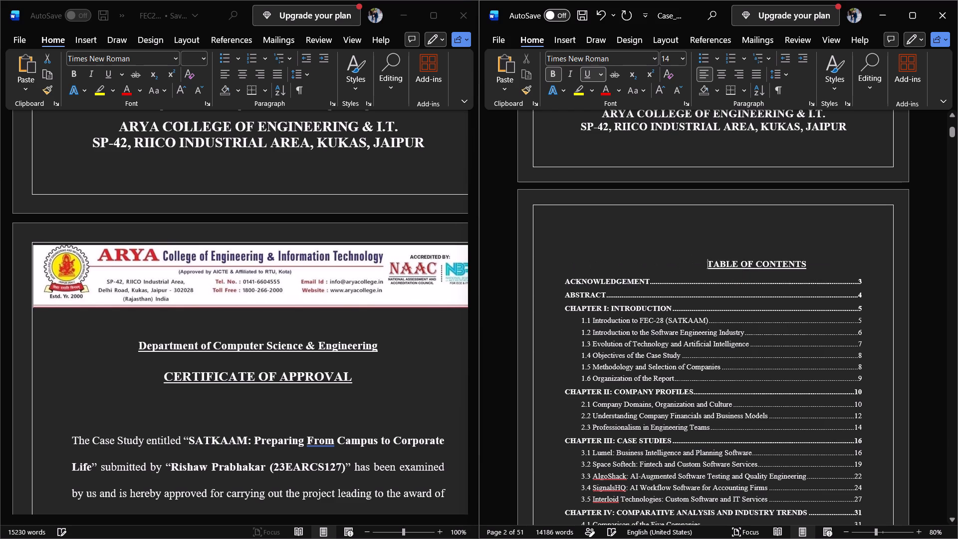
key("BackSpace")
key("BackSpace")
key("BackSpace")
key("space")
key("space")
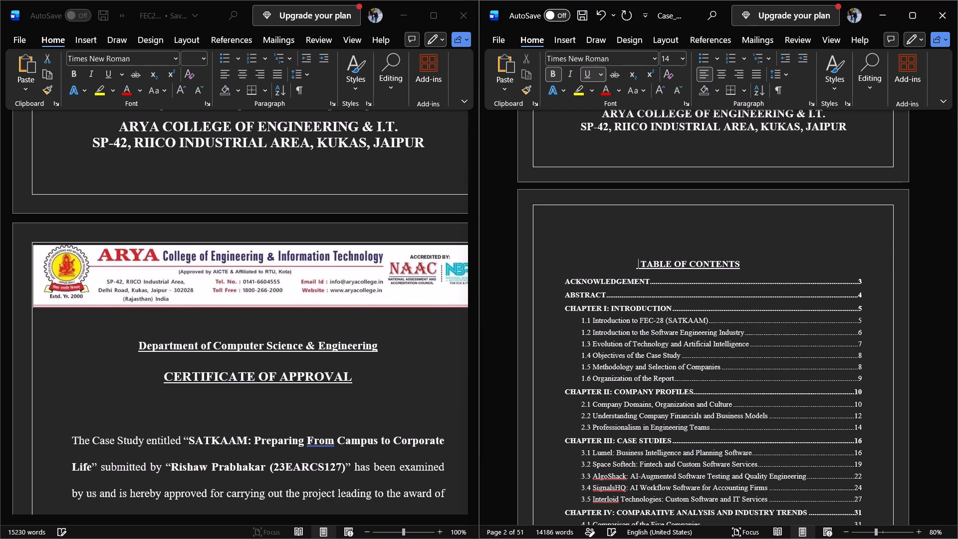
key("space")
key("space")
key("BackSpace")
key("BackSpace")
key("BackSpace")
key("BackSpace")
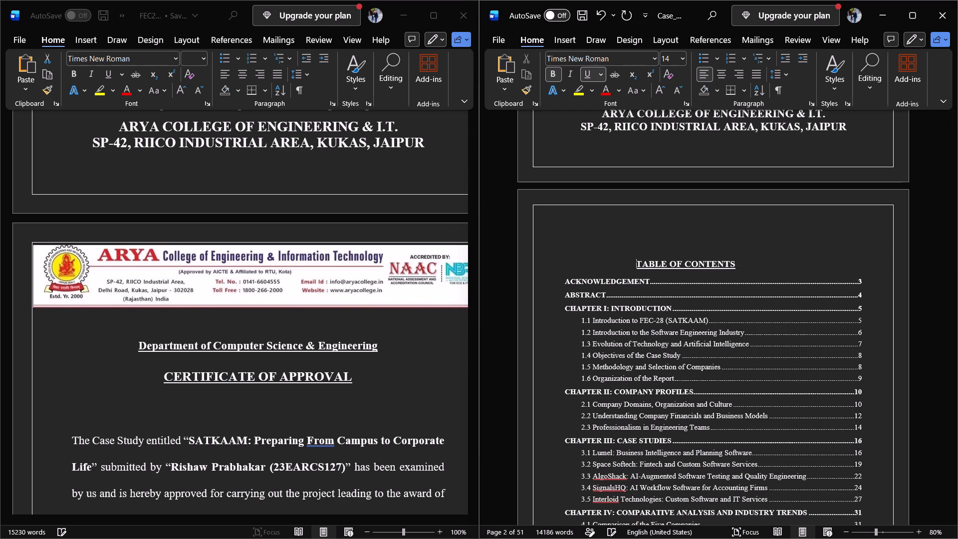
key("Tab")
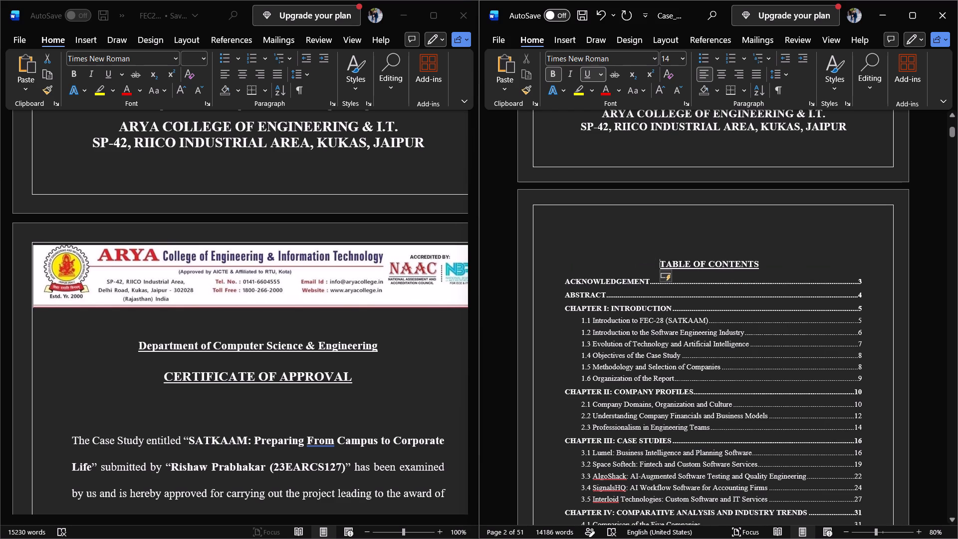
Review the certificate text and mentor block in the converted report alongside the title and contents pages of Khushi's report.
scroll(567, 339, "left", 1)
scroll(354, 388, "down", 1)
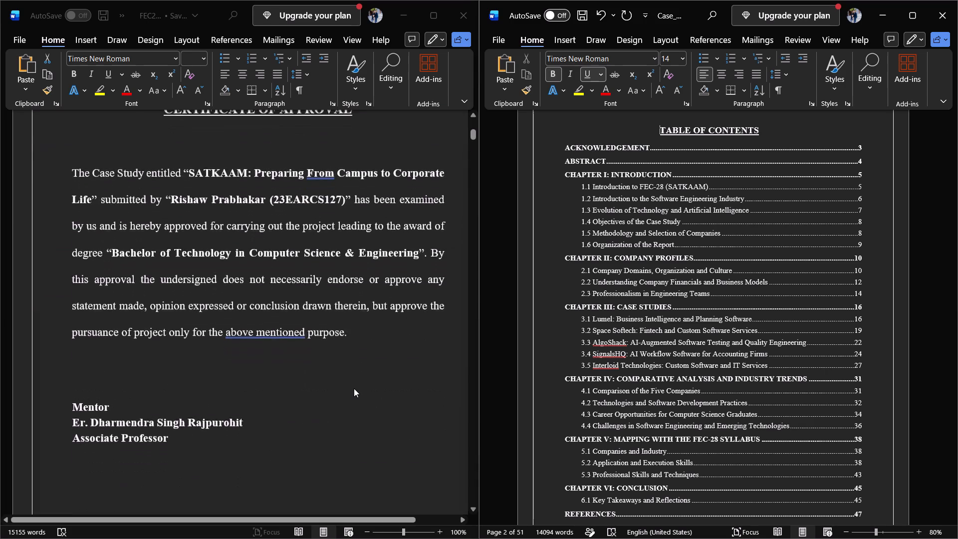
scroll(354, 388, "down", 1)
left_click(243, 422)
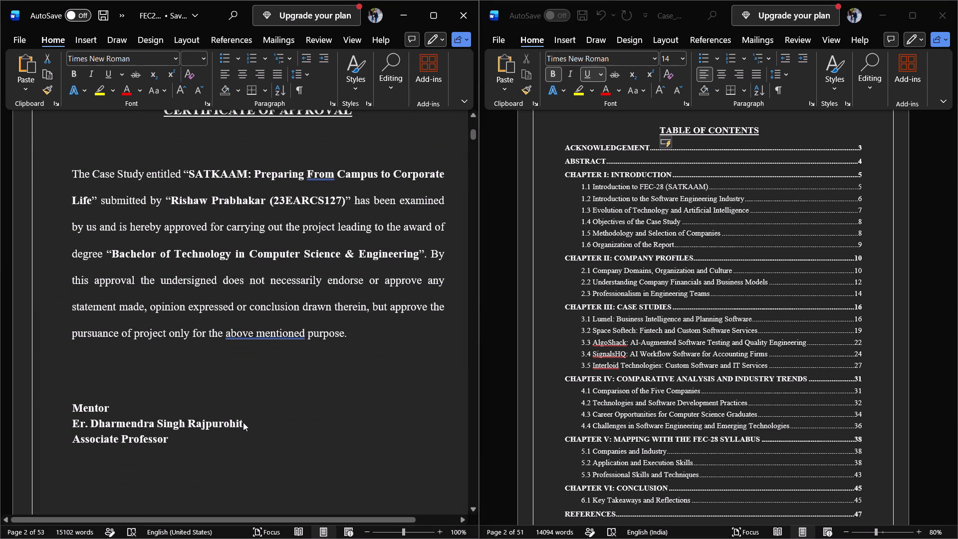
left_click(253, 421)
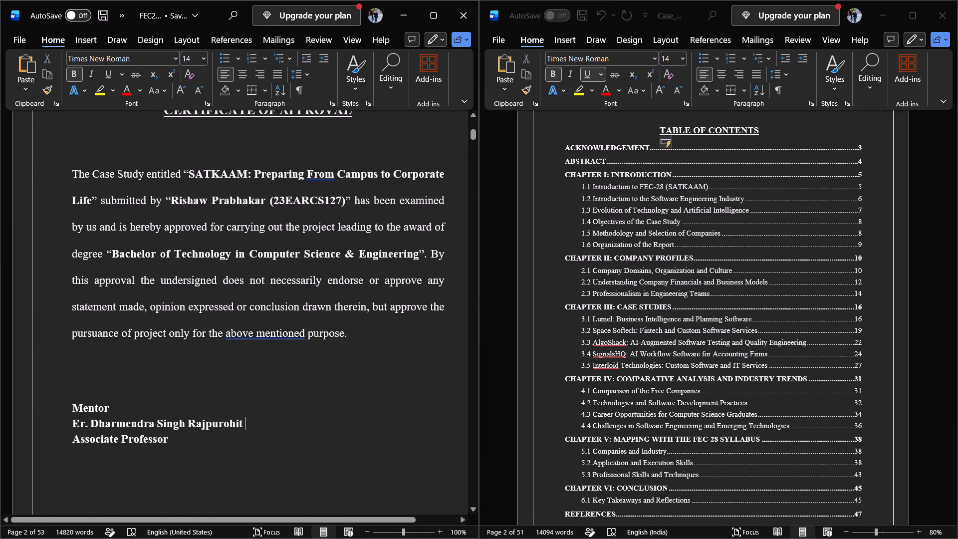
scroll(522, 361, "up", 2)
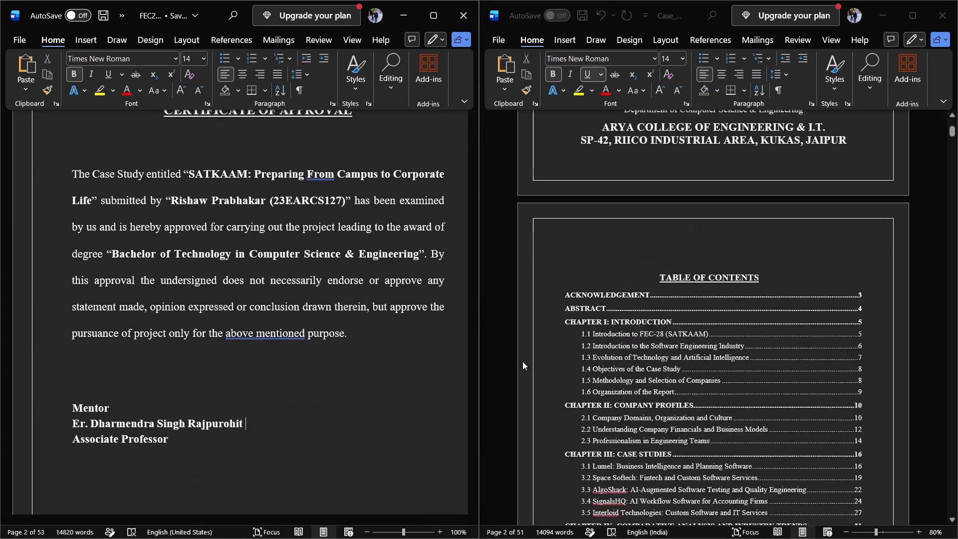
scroll(522, 361, "up", 3)
scroll(522, 361, "down", 1)
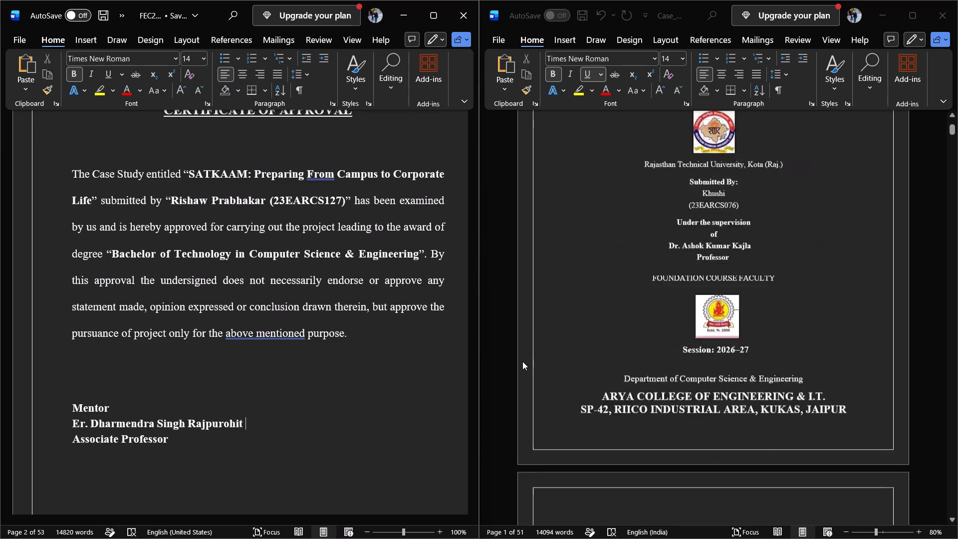
scroll(522, 361, "down", 3)
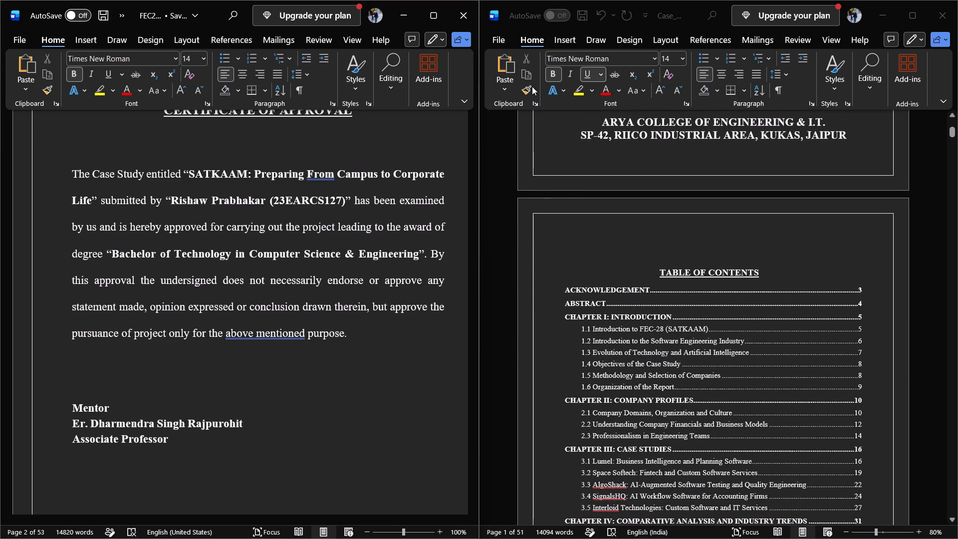
left_click(494, 44)
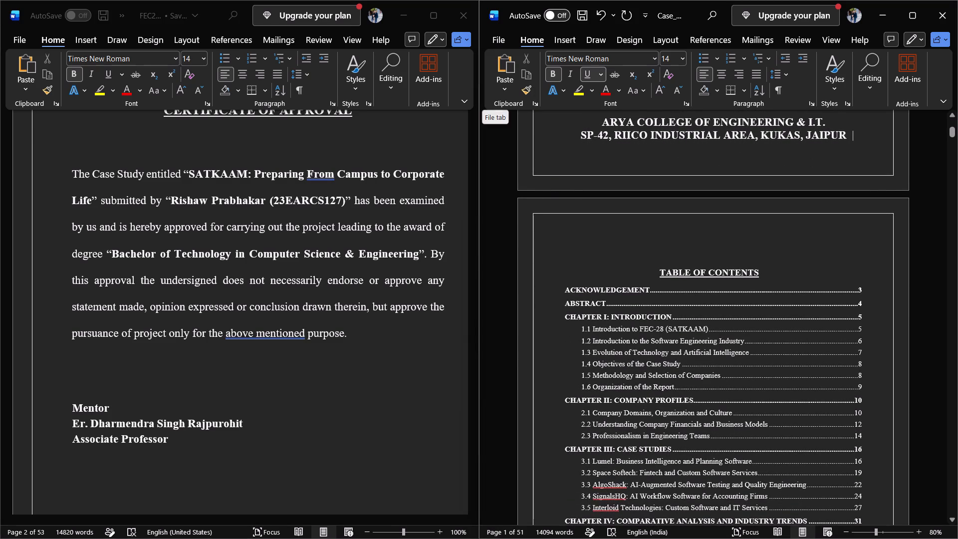
Look through Khushi's report from the title page to the references at the end, checking the page layout and numbering.
scroll(686, 270, "up", 9)
scroll(686, 270, "down", 9)
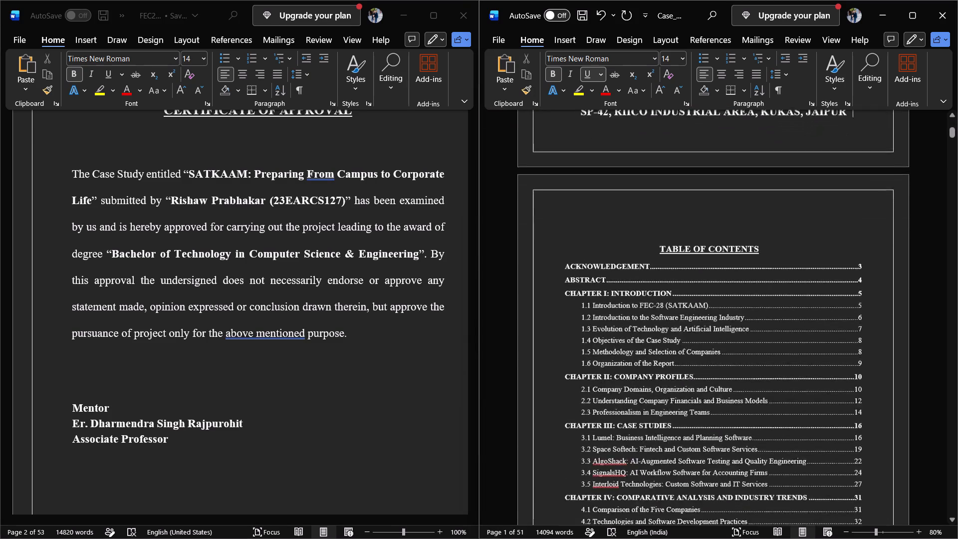
scroll(686, 270, "down", 20)
scroll(686, 270, "down", 12)
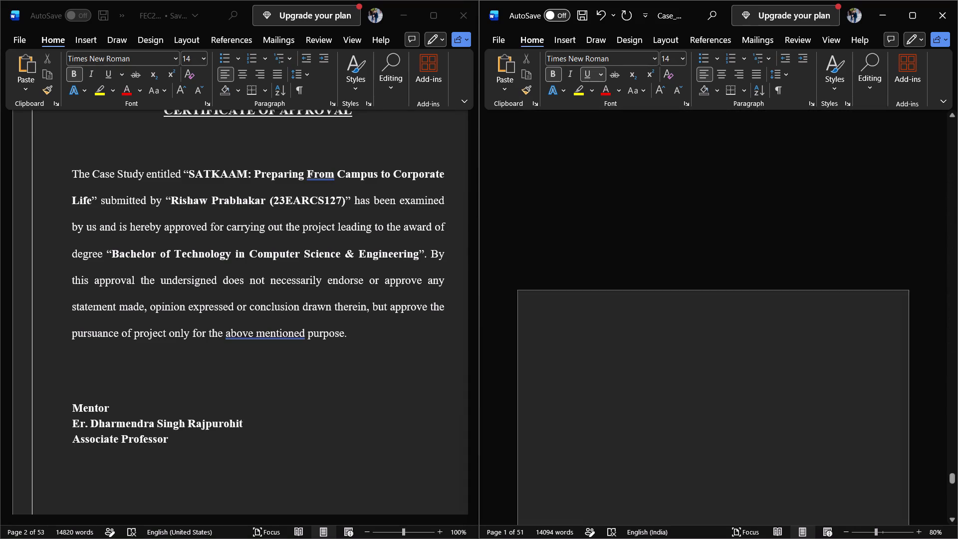
scroll(686, 270, "down", 6)
scroll(686, 270, "up", 20)
scroll(686, 270, "up", 17)
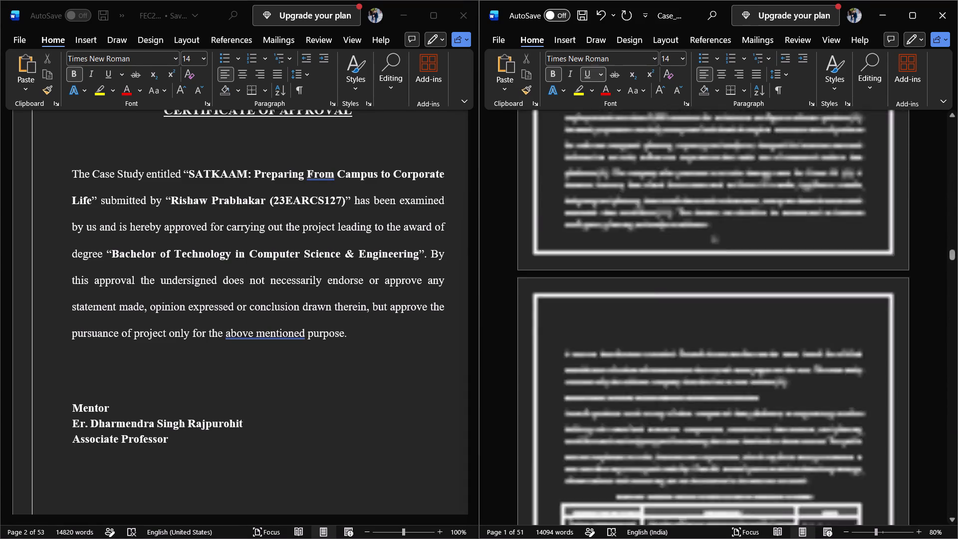
scroll(686, 270, "up", 5)
scroll(686, 270, "down", 5)
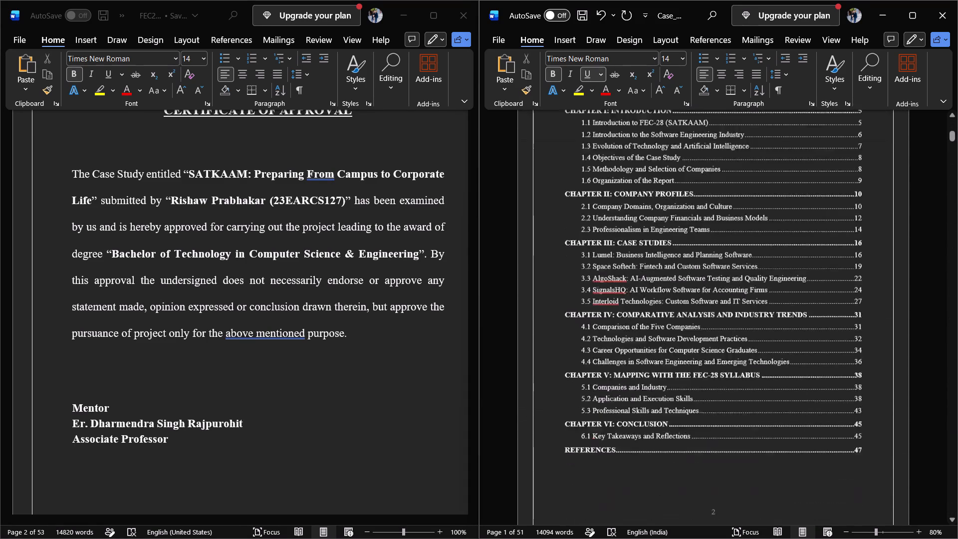
scroll(686, 270, "down", 1)
scroll(686, 270, "down", 20)
scroll(686, 270, "down", 11)
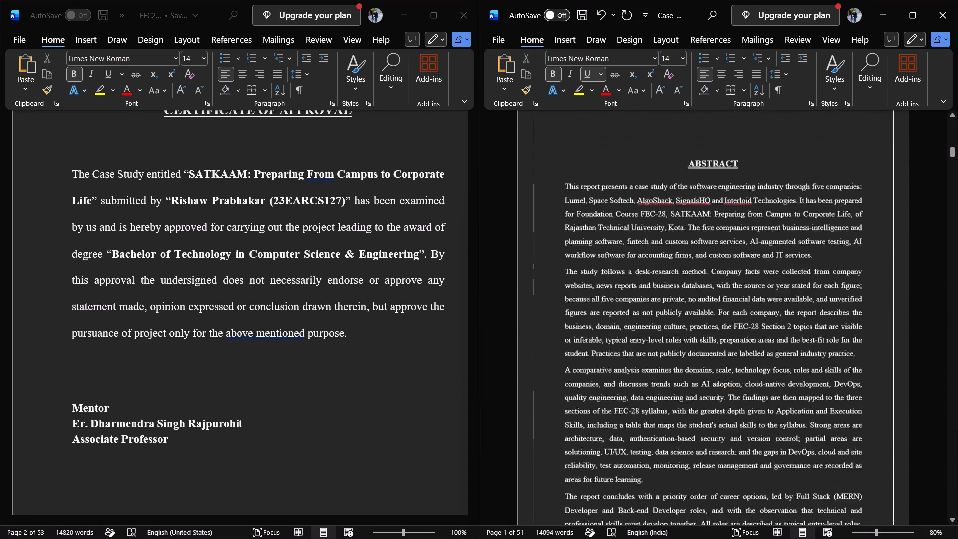
scroll(686, 270, "down", 20)
scroll(686, 270, "down", 3)
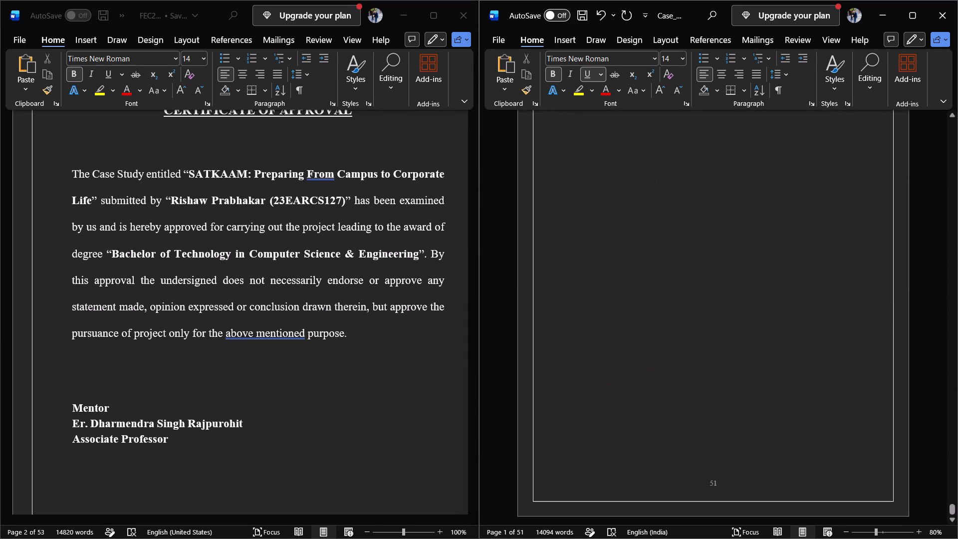
scroll(686, 270, "down", 1)
scroll(686, 270, "up", 6)
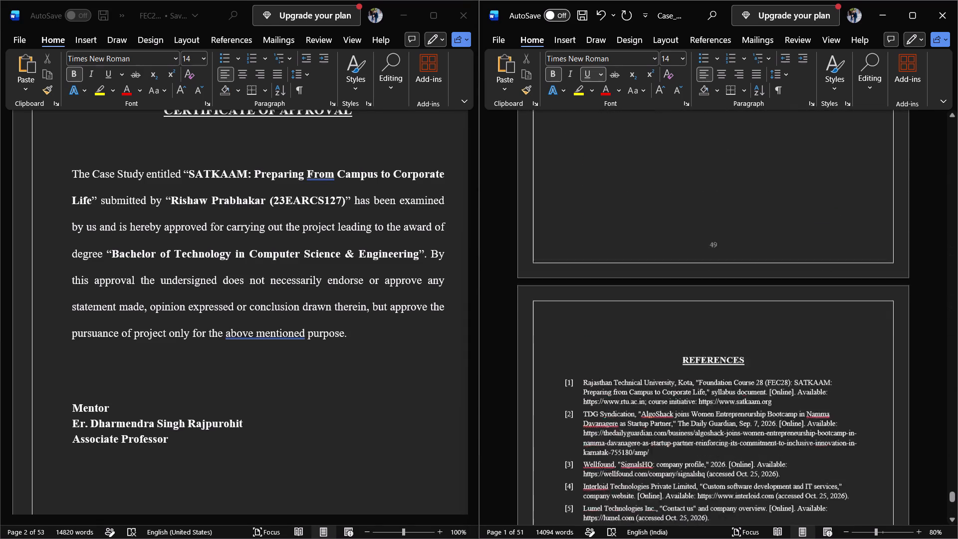
scroll(686, 270, "up", 1)
Delete references [15] to [19] from the end of the References list in Khushi's report.
scroll(686, 270, "down", 5)
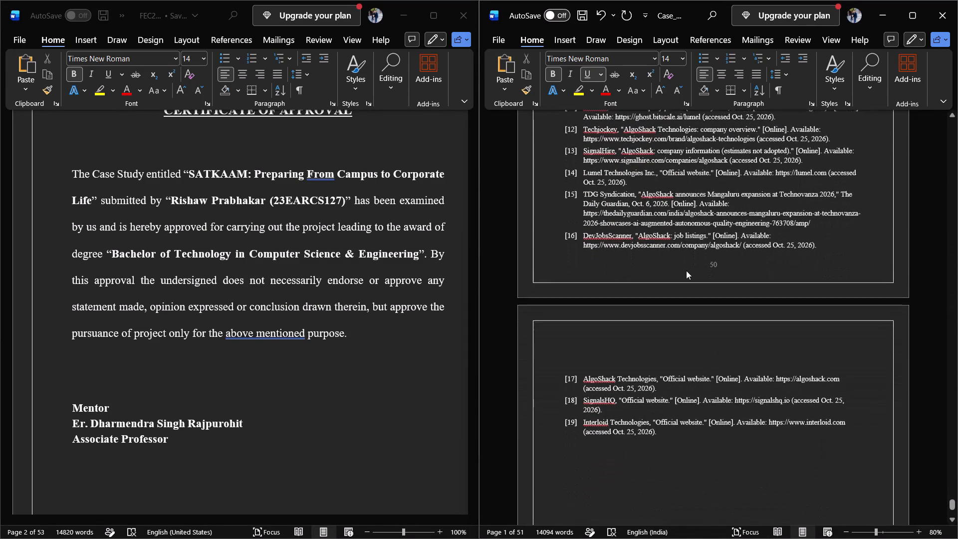
scroll(686, 270, "down", 1)
left_click_drag(663, 434, 576, 223)
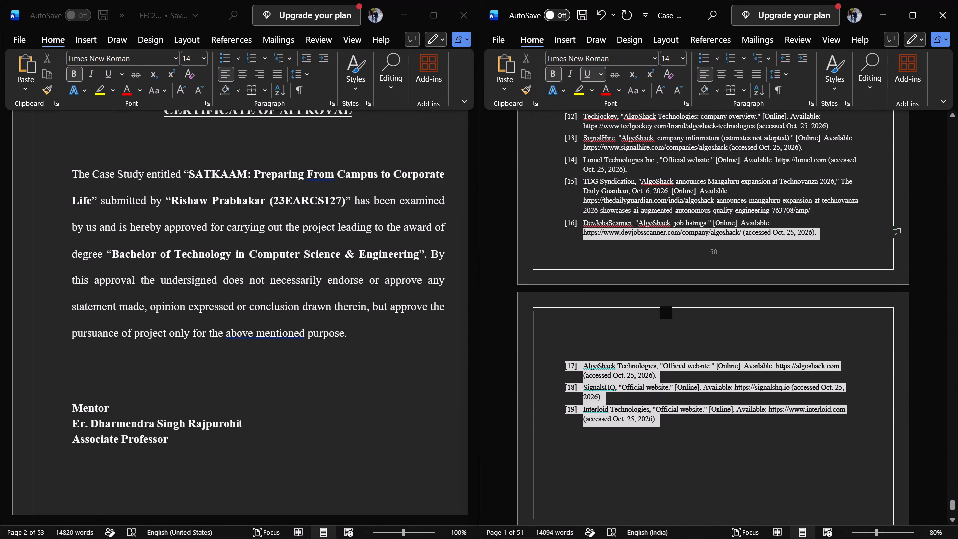
left_click_drag(576, 223, 561, 184)
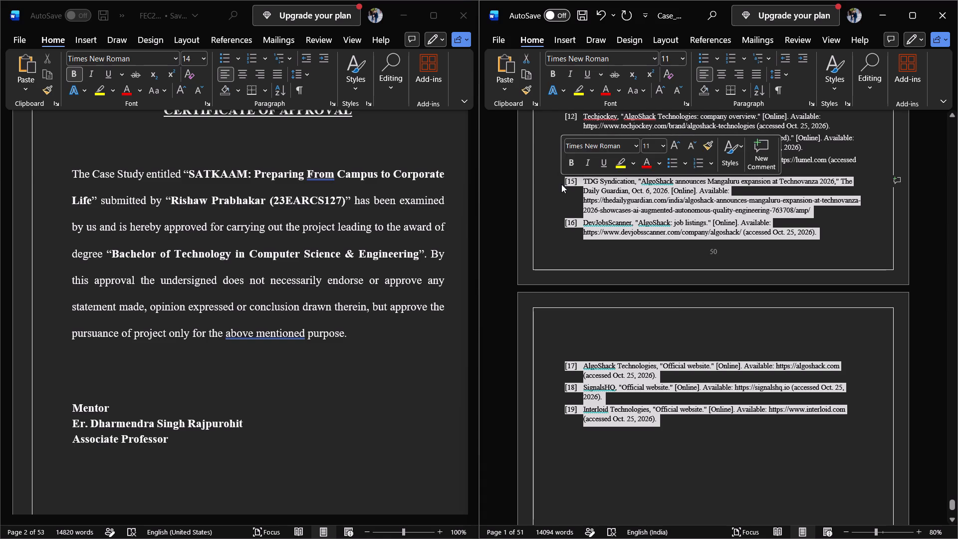
key("BackSpace")
Examine Khushi's report from the references back to the title page, including the contents page numbers and the acknowledgement.
scroll(561, 184, "up", 9)
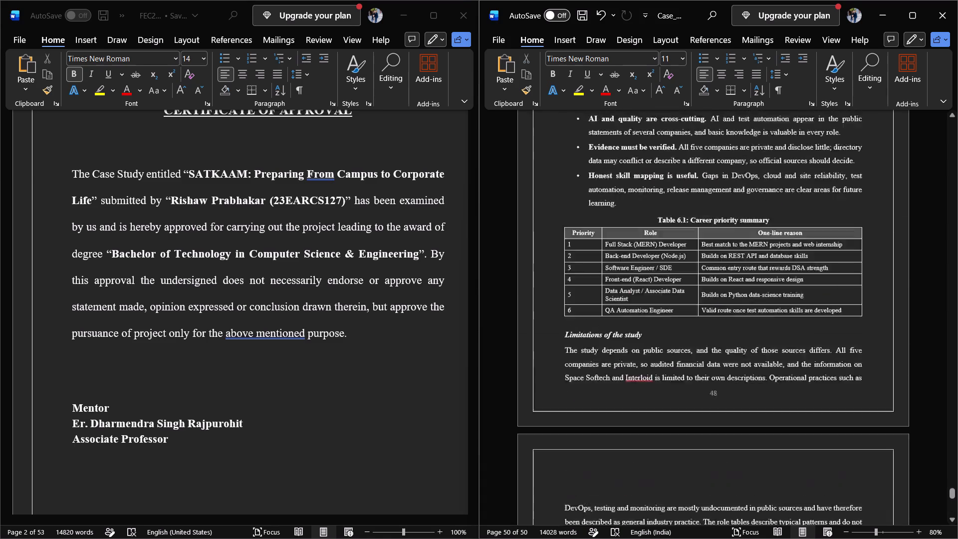
scroll(561, 184, "up", 9)
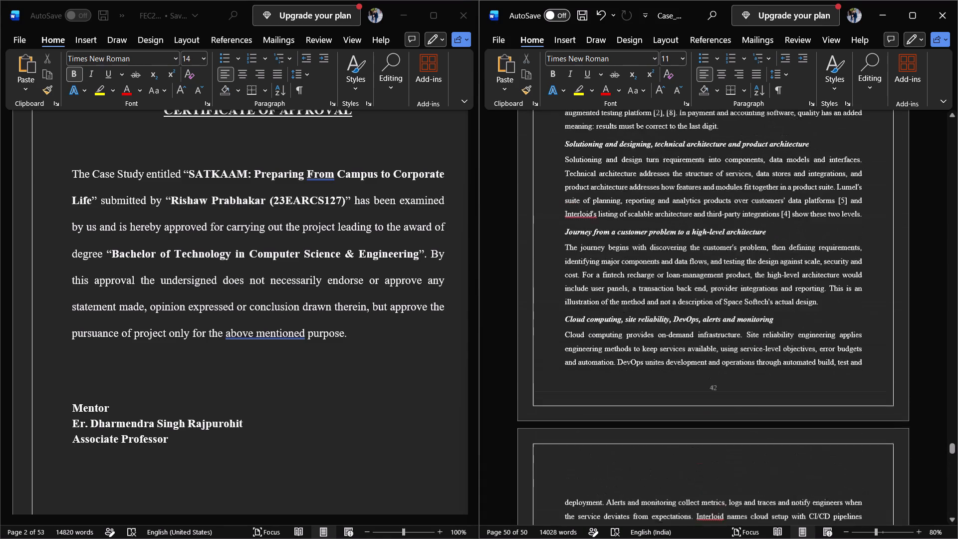
scroll(561, 184, "up", 12)
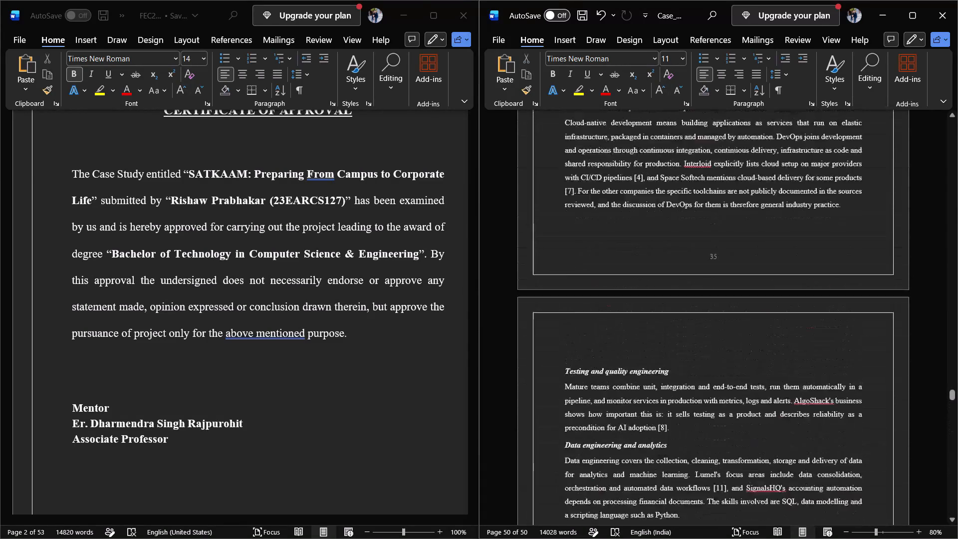
scroll(561, 184, "up", 14)
scroll(561, 184, "down", 6)
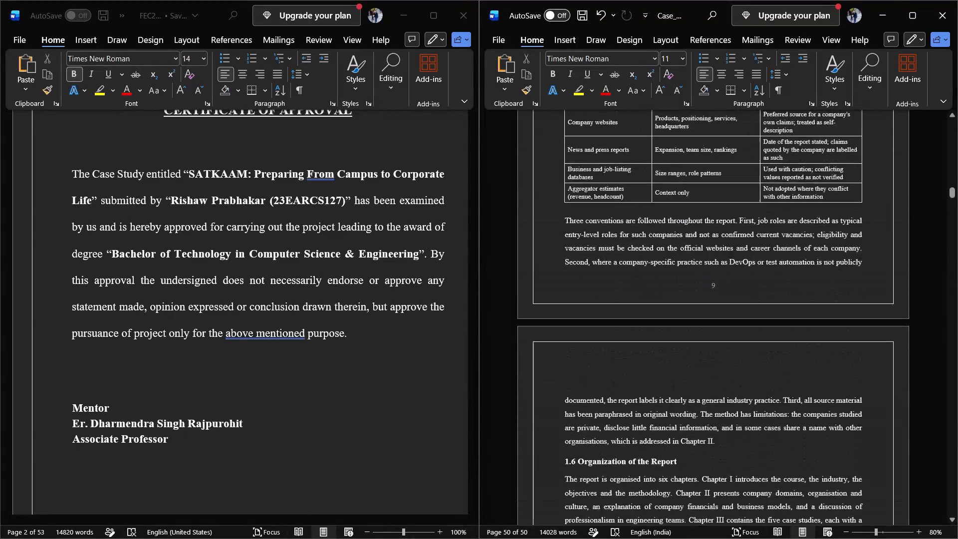
scroll(561, 184, "down", 15)
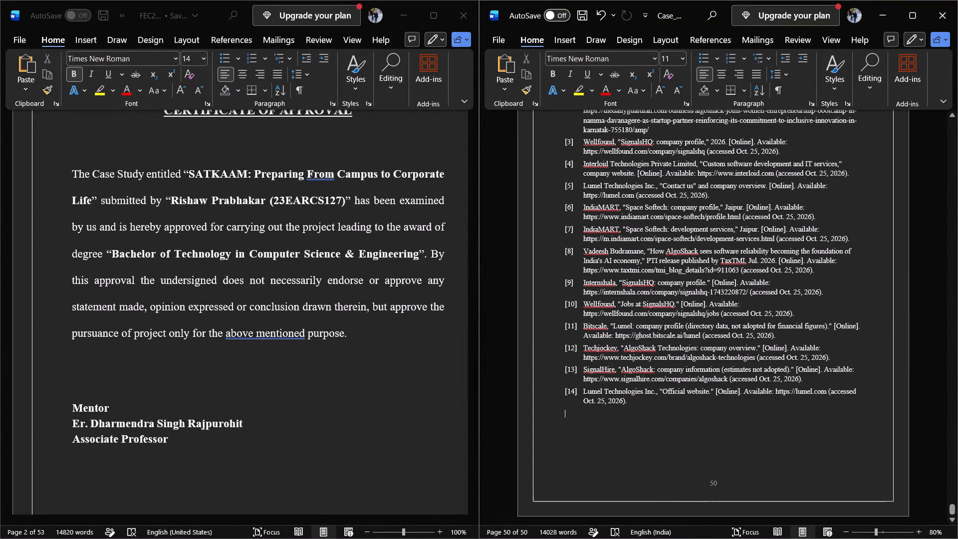
scroll(561, 184, "up", 20)
scroll(561, 184, "up", 20)
scroll(561, 184, "up", 7)
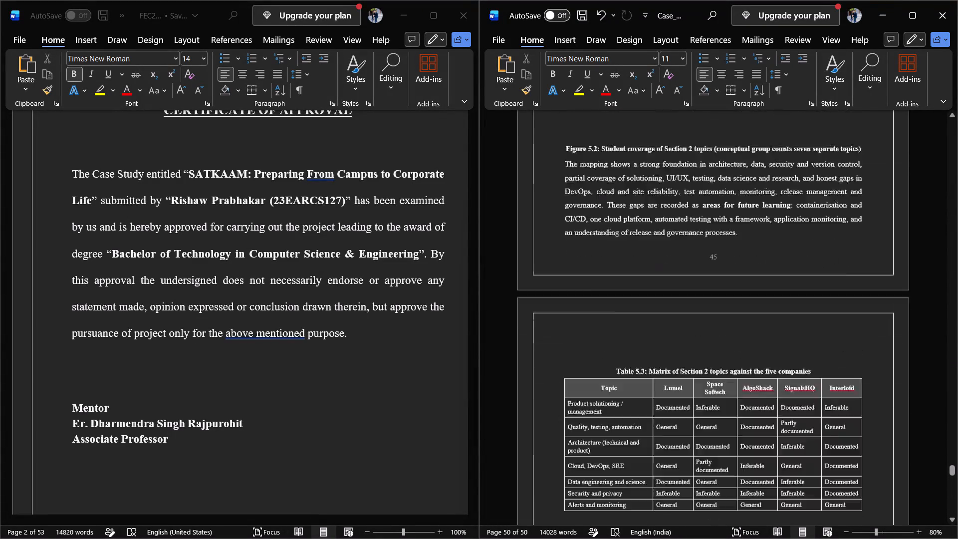
scroll(561, 184, "up", 20)
scroll(561, 184, "up", 10)
scroll(740, 424, "down", 2)
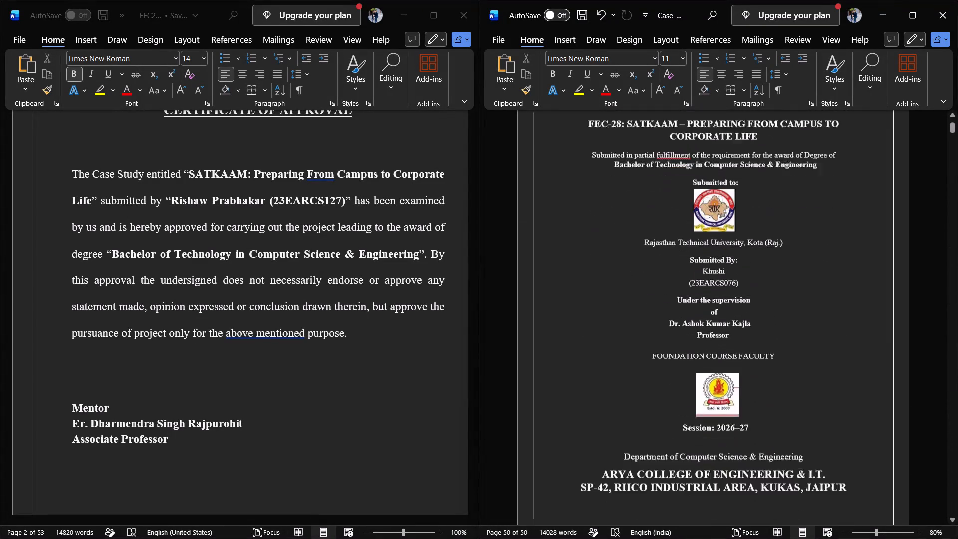
scroll(740, 424, "down", 8)
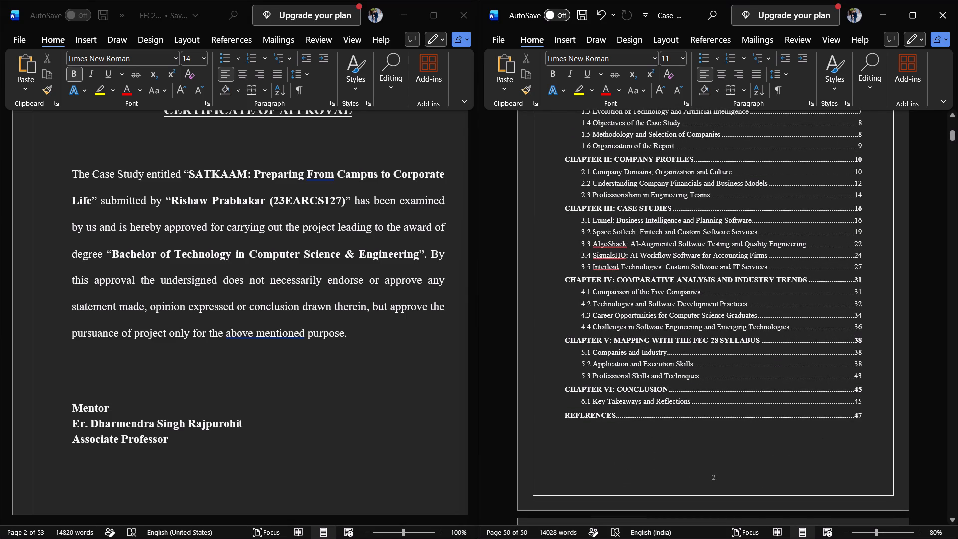
scroll(750, 408, "down", 2)
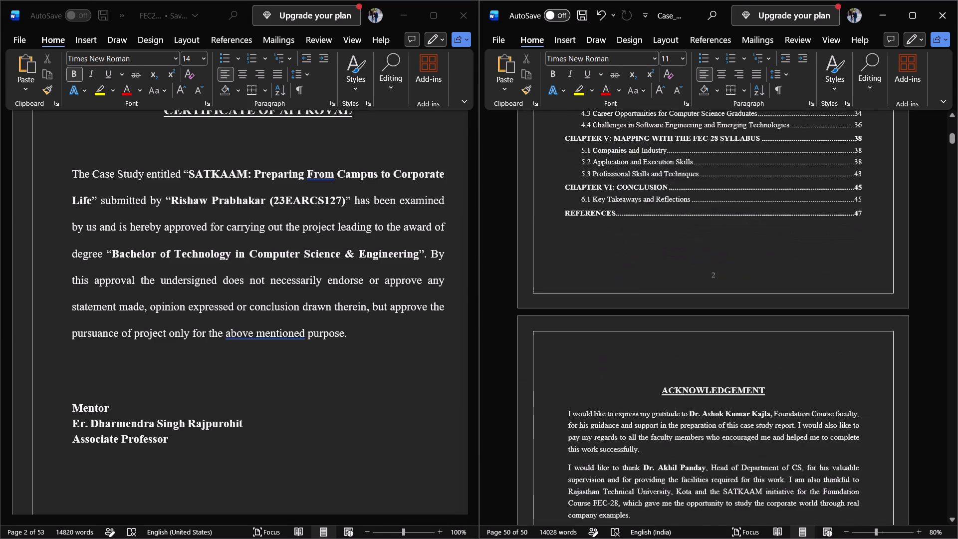
scroll(750, 408, "down", 2)
scroll(750, 408, "up", 1)
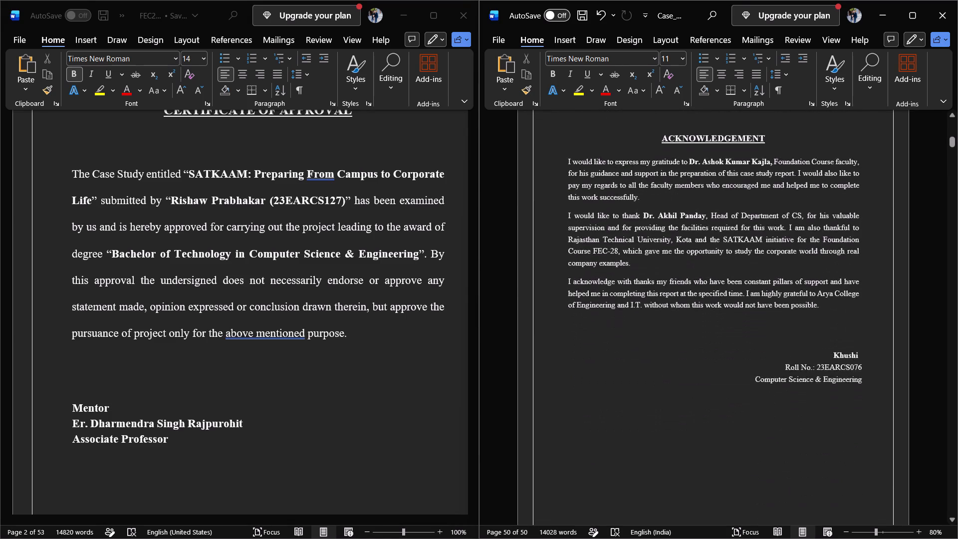
scroll(750, 408, "up", 2)
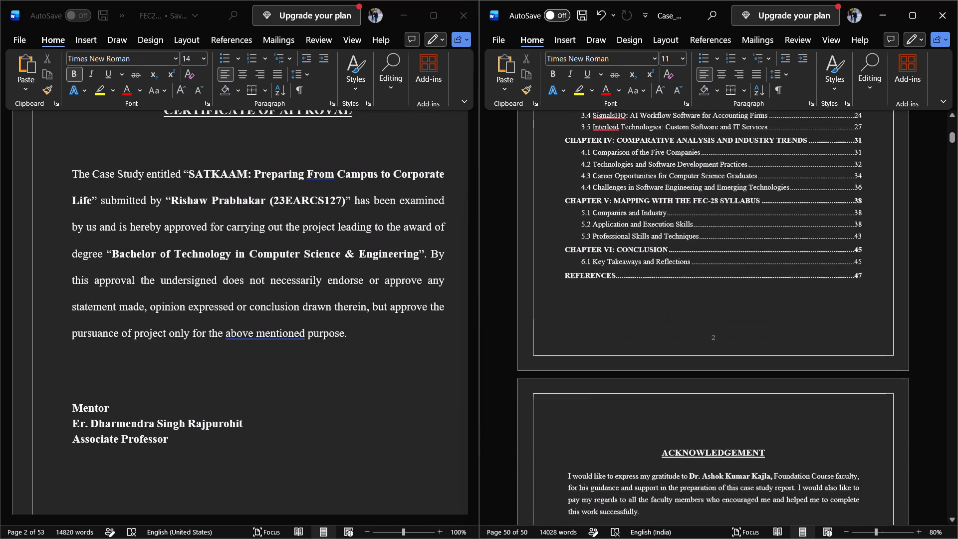
scroll(750, 408, "up", 1)
scroll(728, 336, "up", 1)
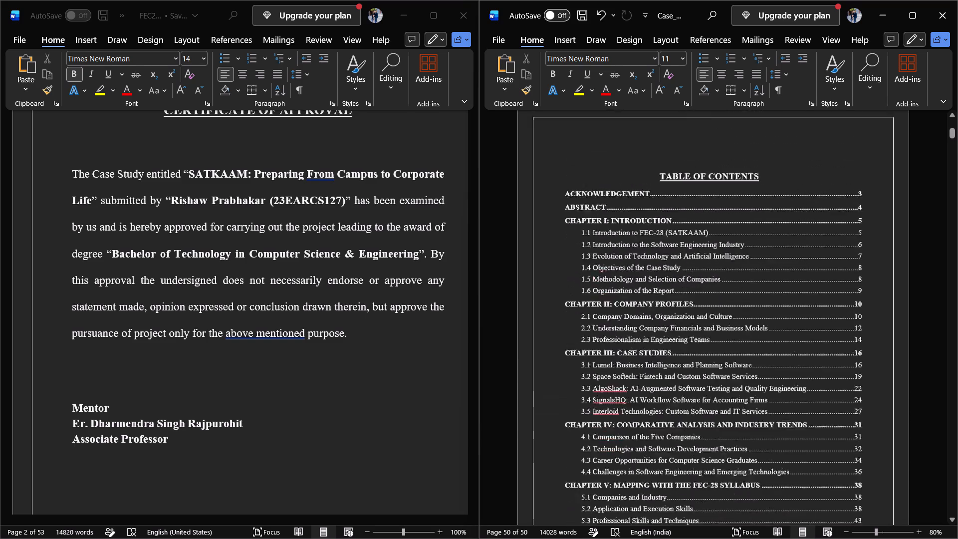
scroll(728, 336, "up", 1)
scroll(728, 336, "down", 2)
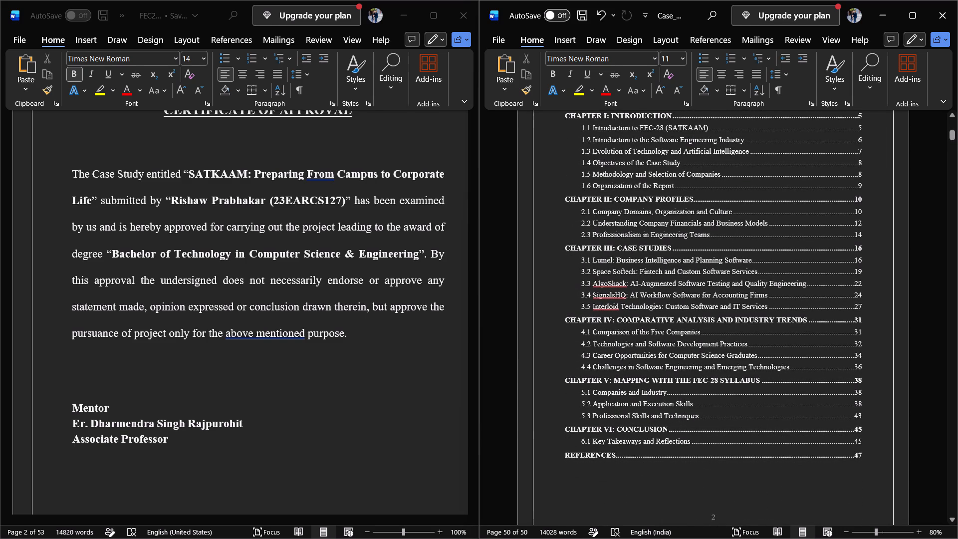
scroll(792, 476, "up", 1)
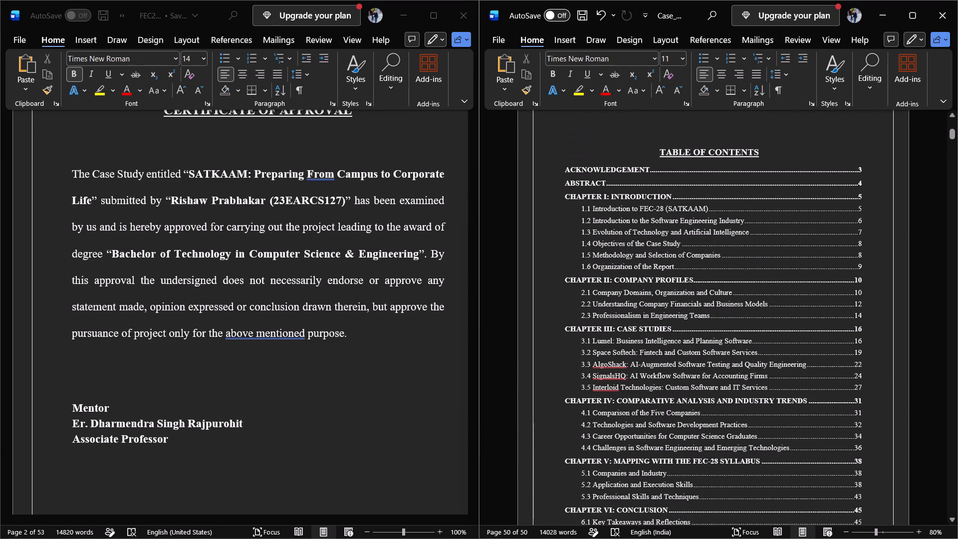
Open the file management view for Khushi's report.
left_click(501, 35)
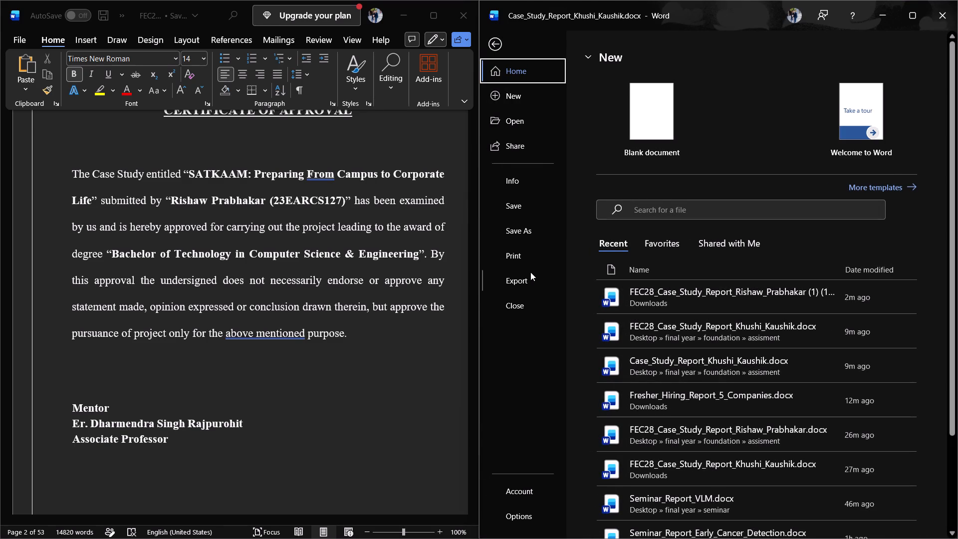
Save Khushi's report as a Word Document (*.docx) in the assisment folder, keeping its existing file name.
left_click(531, 236)
left_click(660, 334)
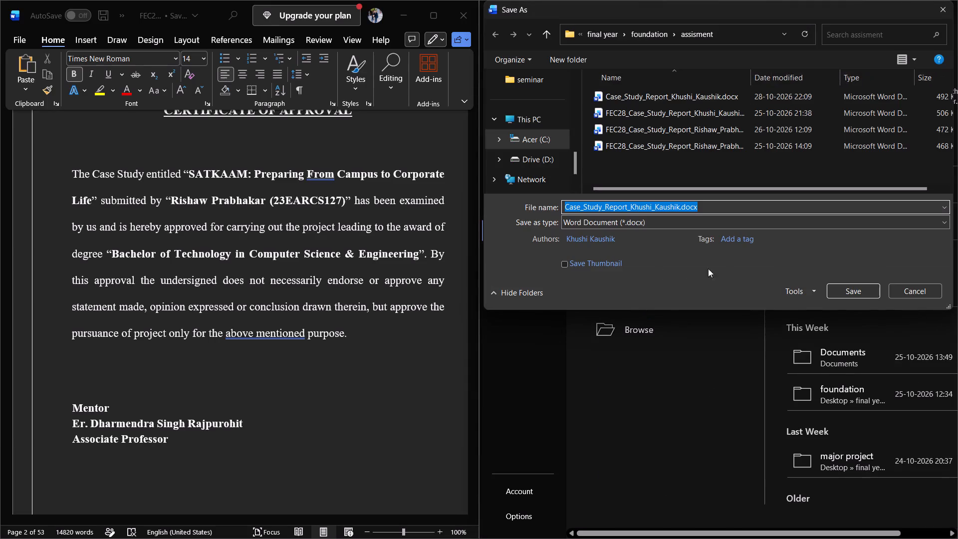
left_click(855, 294)
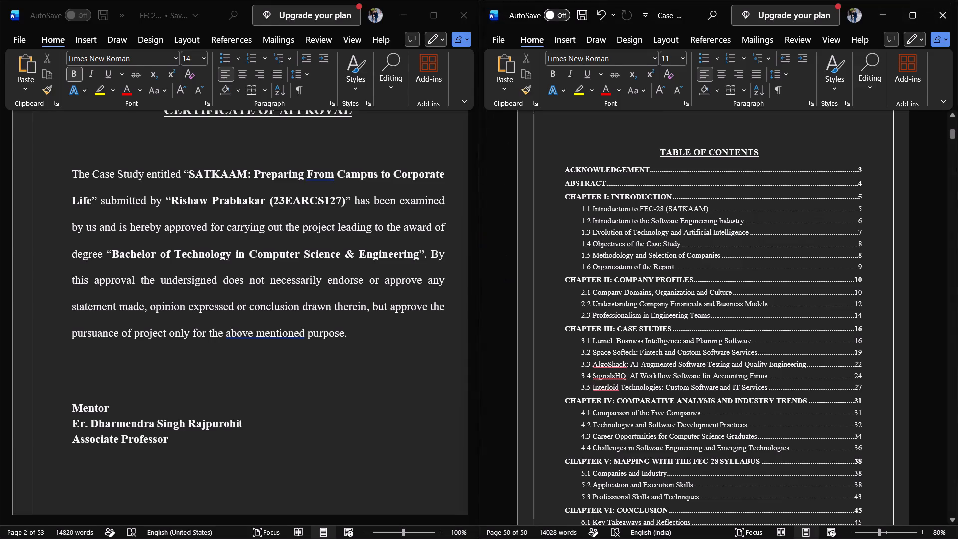
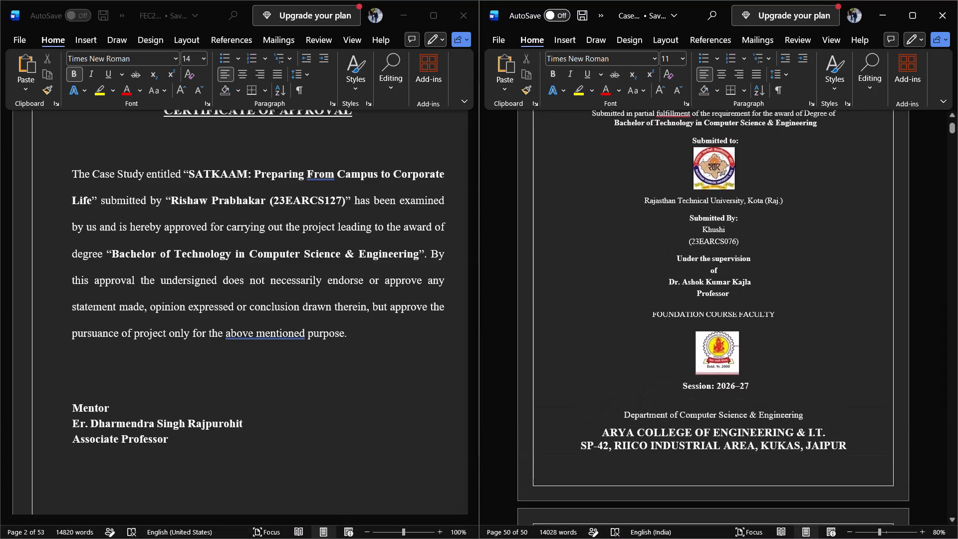
Delete the entire title page content, including both logos, from the start of Khushi's report.
right_click_drag(856, 465, 594, 146)
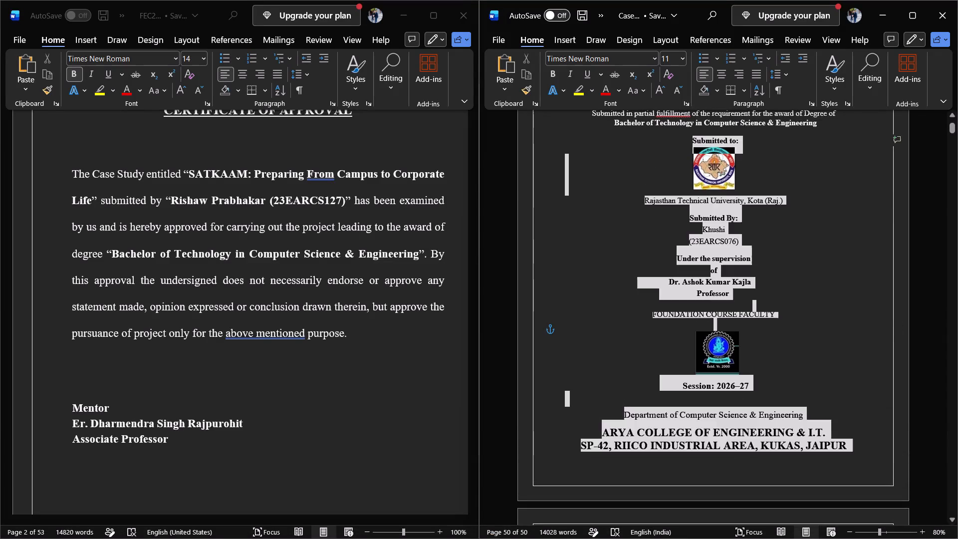
right_click_drag(594, 146, 573, 68)
key("BackSpace")
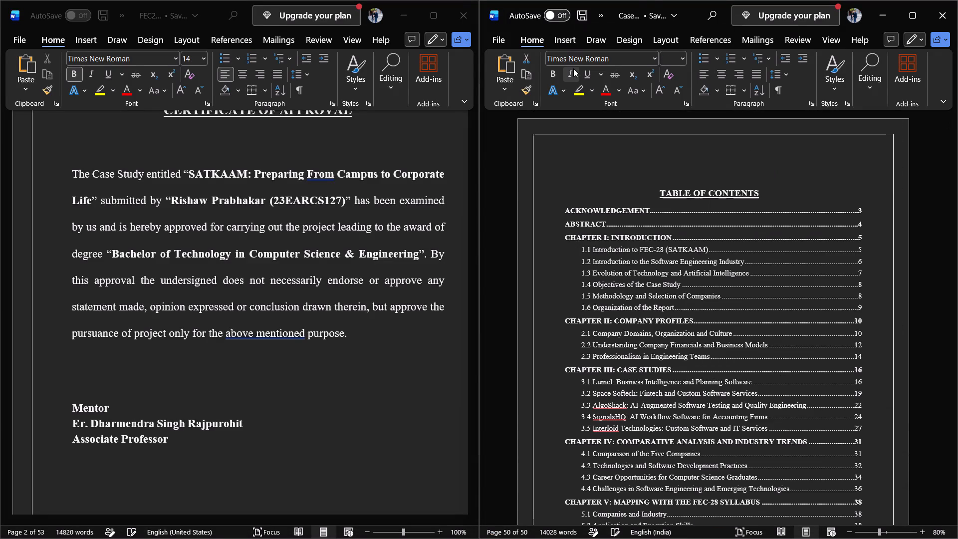
Look through Khushi's report from the table of contents to the references and back to Chapter I, checking page numbering and layout.
scroll(617, 321, "down", 2)
scroll(617, 321, "down", 20)
scroll(617, 321, "down", 2)
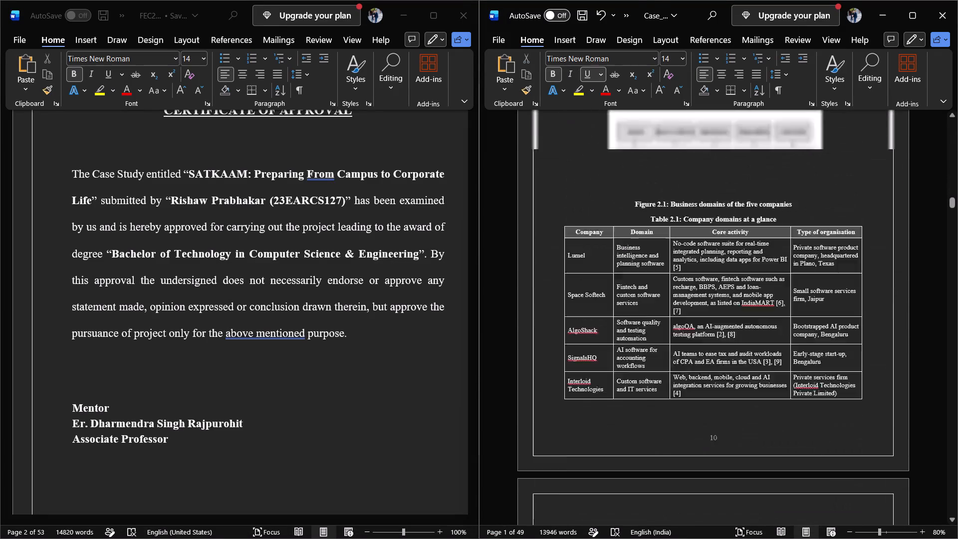
scroll(617, 321, "down", 20)
scroll(617, 321, "down", 9)
scroll(617, 321, "up", 1)
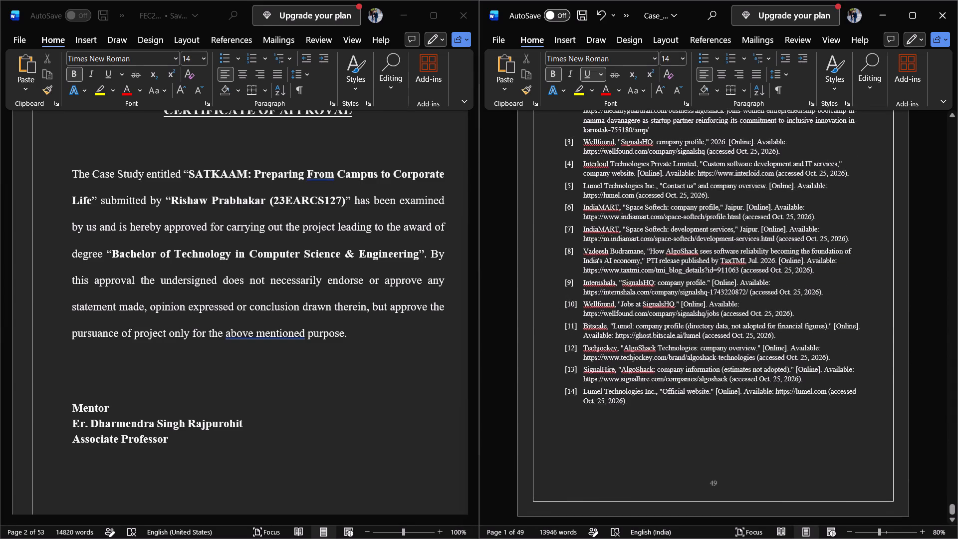
scroll(617, 321, "up", 7)
scroll(617, 321, "up", 20)
scroll(617, 321, "up", 4)
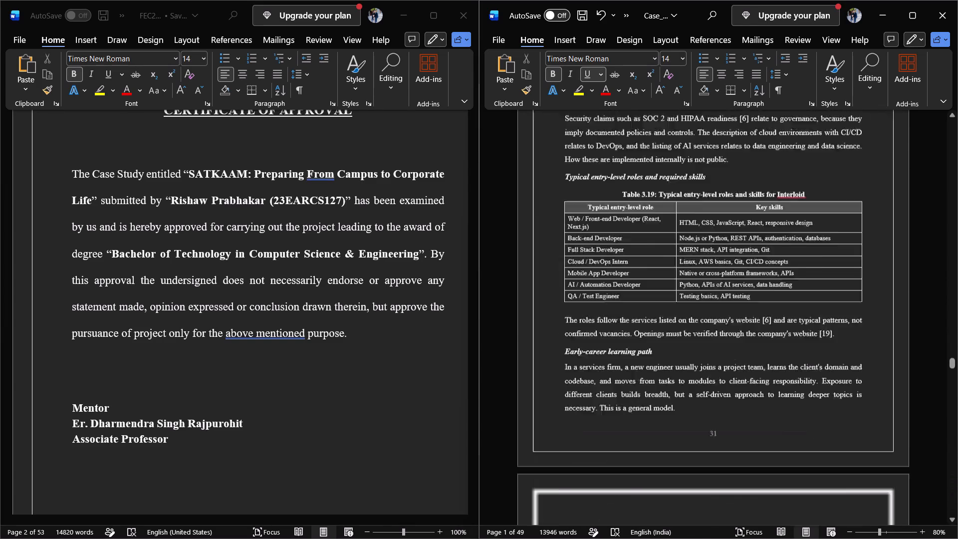
scroll(617, 321, "up", 20)
scroll(617, 321, "up", 20)
scroll(617, 321, "up", 7)
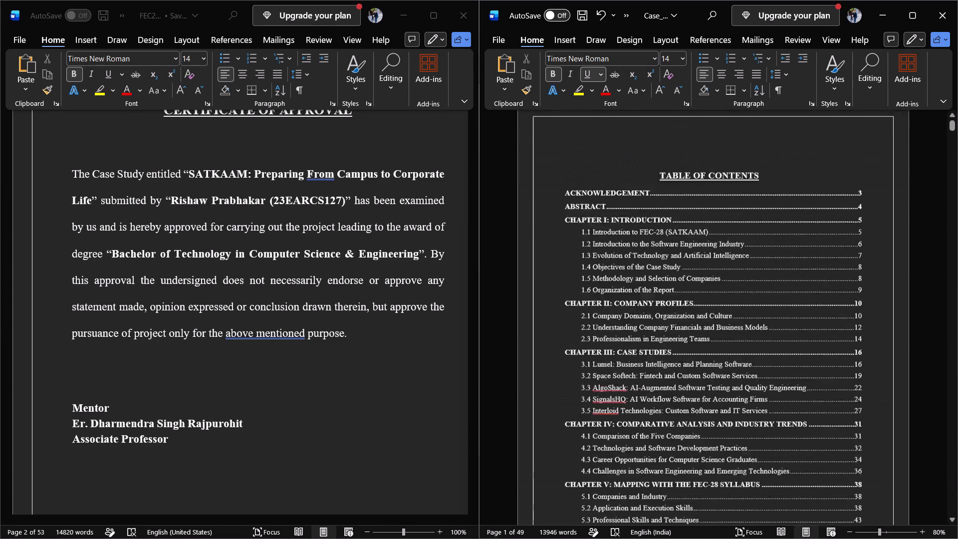
scroll(617, 321, "down", 5)
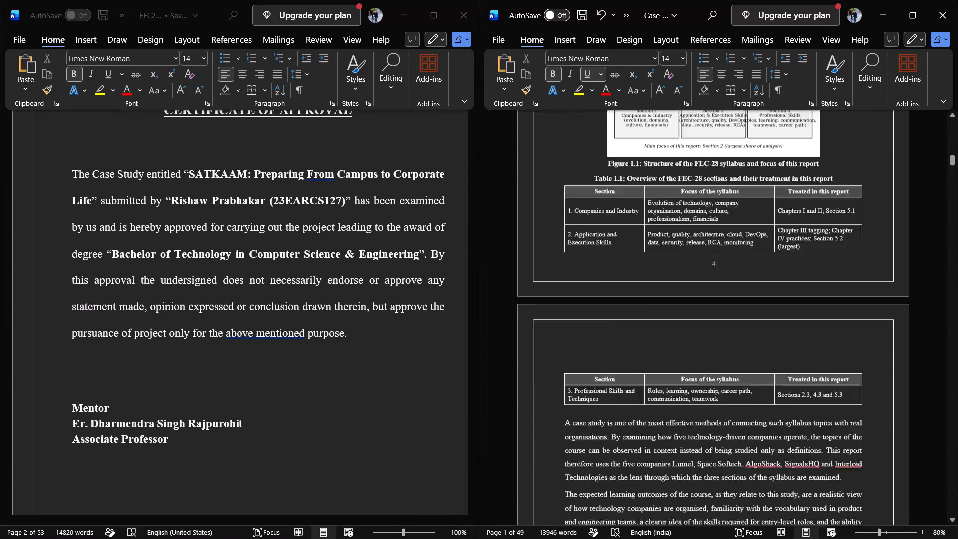
scroll(617, 321, "down", 6)
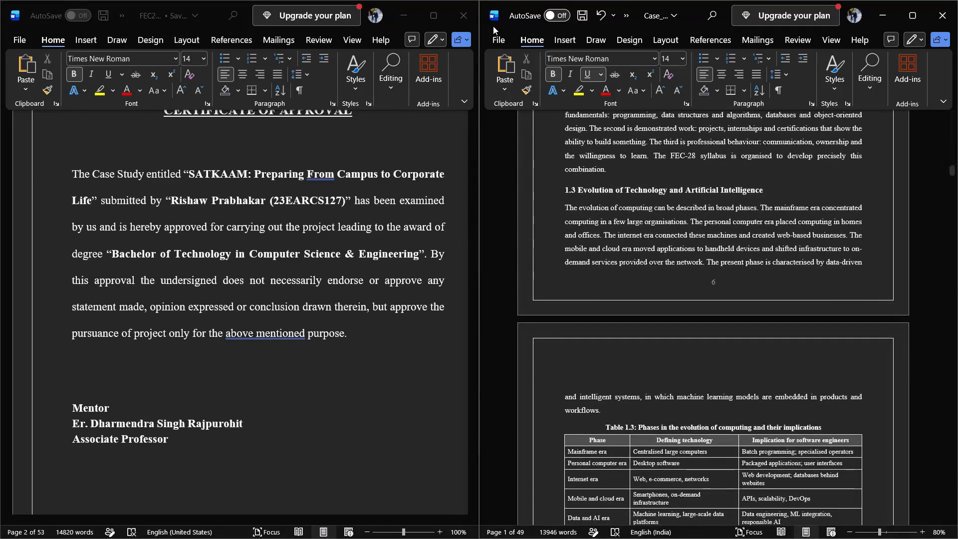
Start saving a copy of Khushi's case study report, browsing this computer for the destination folder.
left_click(499, 37)
left_click(511, 231)
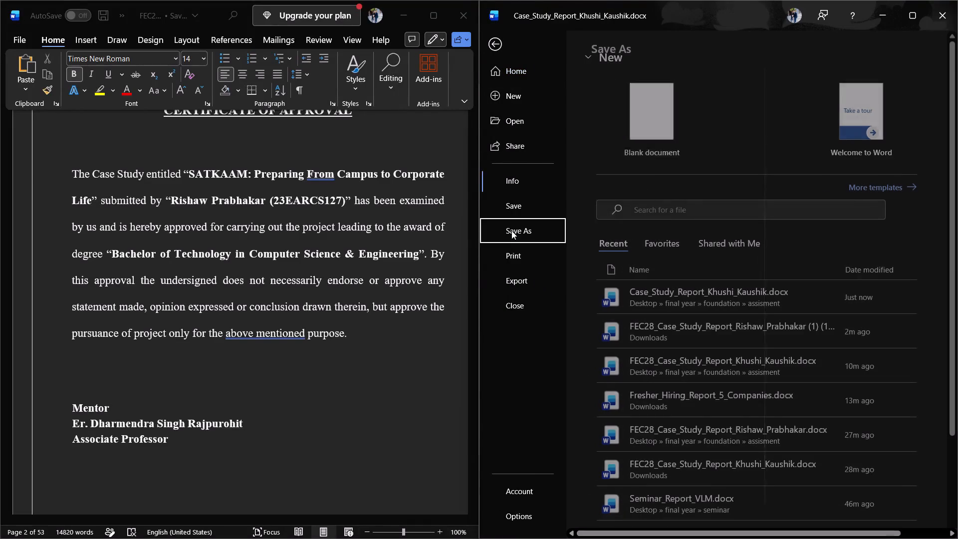
left_click(644, 341)
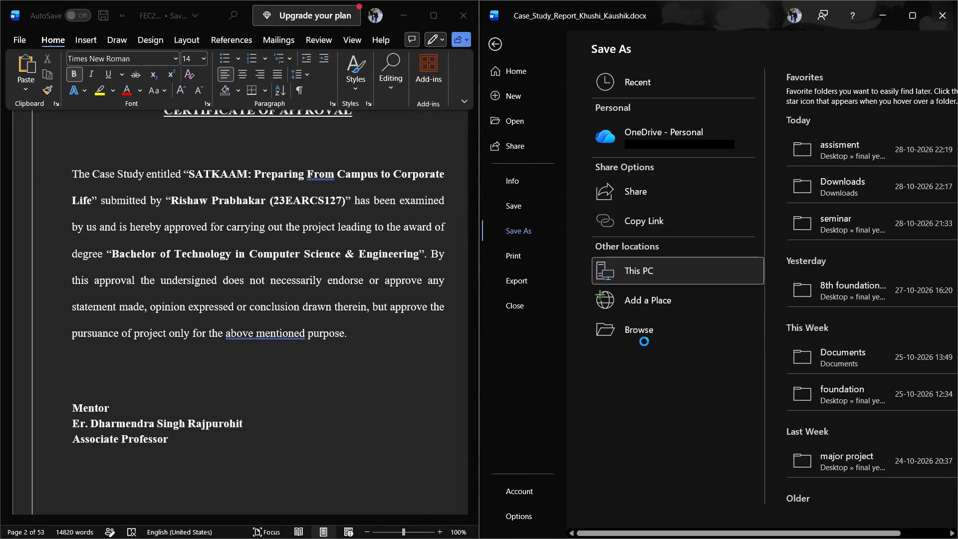
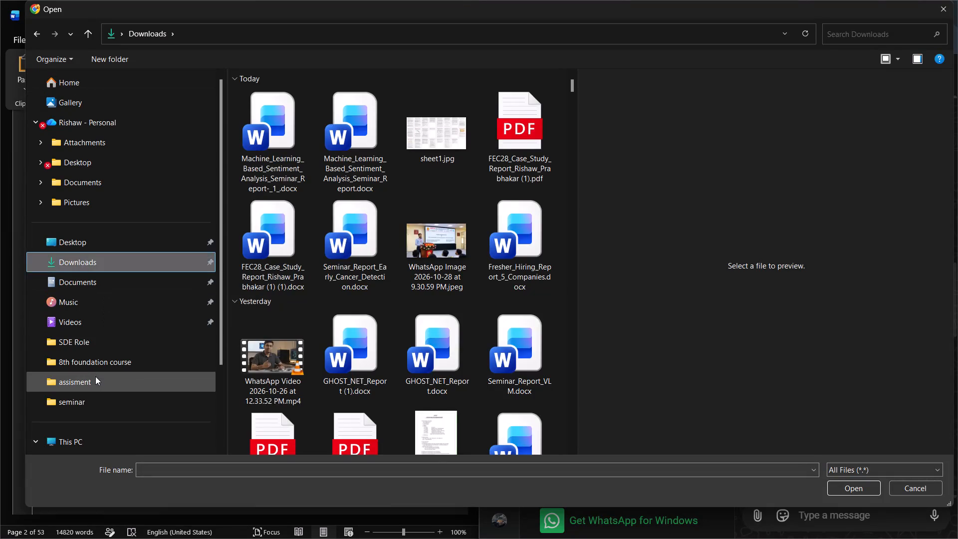
Choose Khushi's newly saved case study report (.docx) from the assisment folder as the file to attach in the WhatsApp chat.
left_click(339, 95)
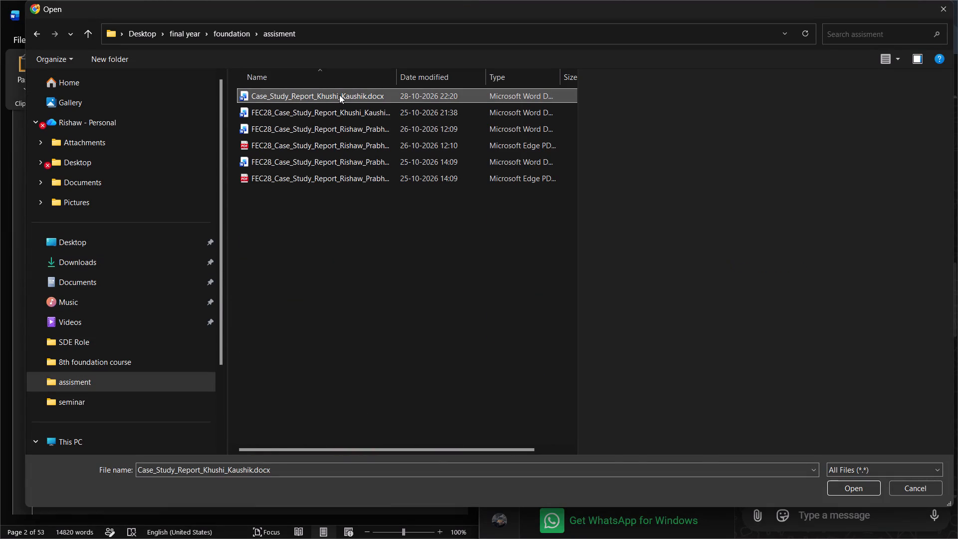